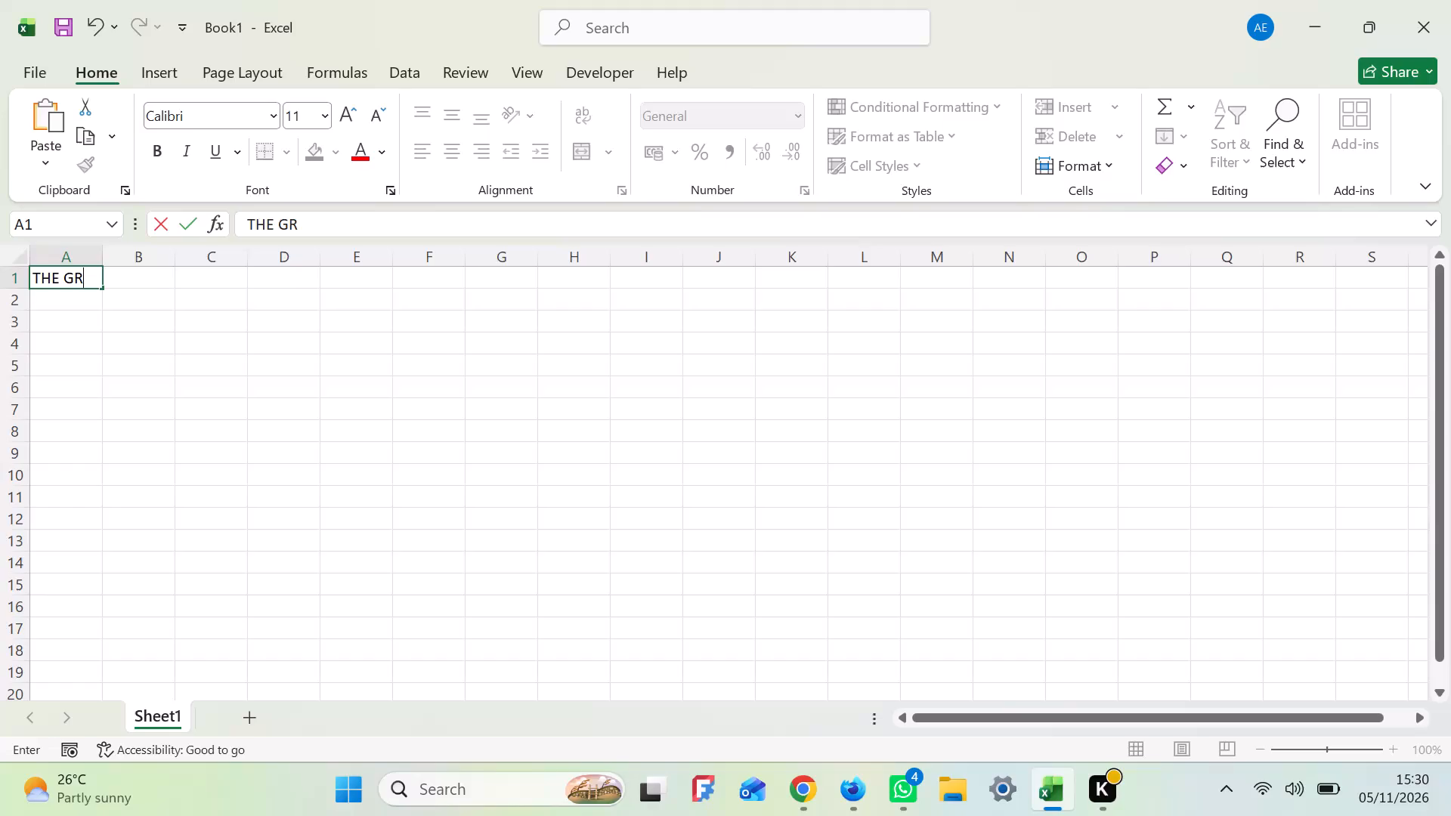
# Complete the title in cell A1 so it reads "THE GRAND EVENT VENUE.".
pyautogui.write('AND EVE')
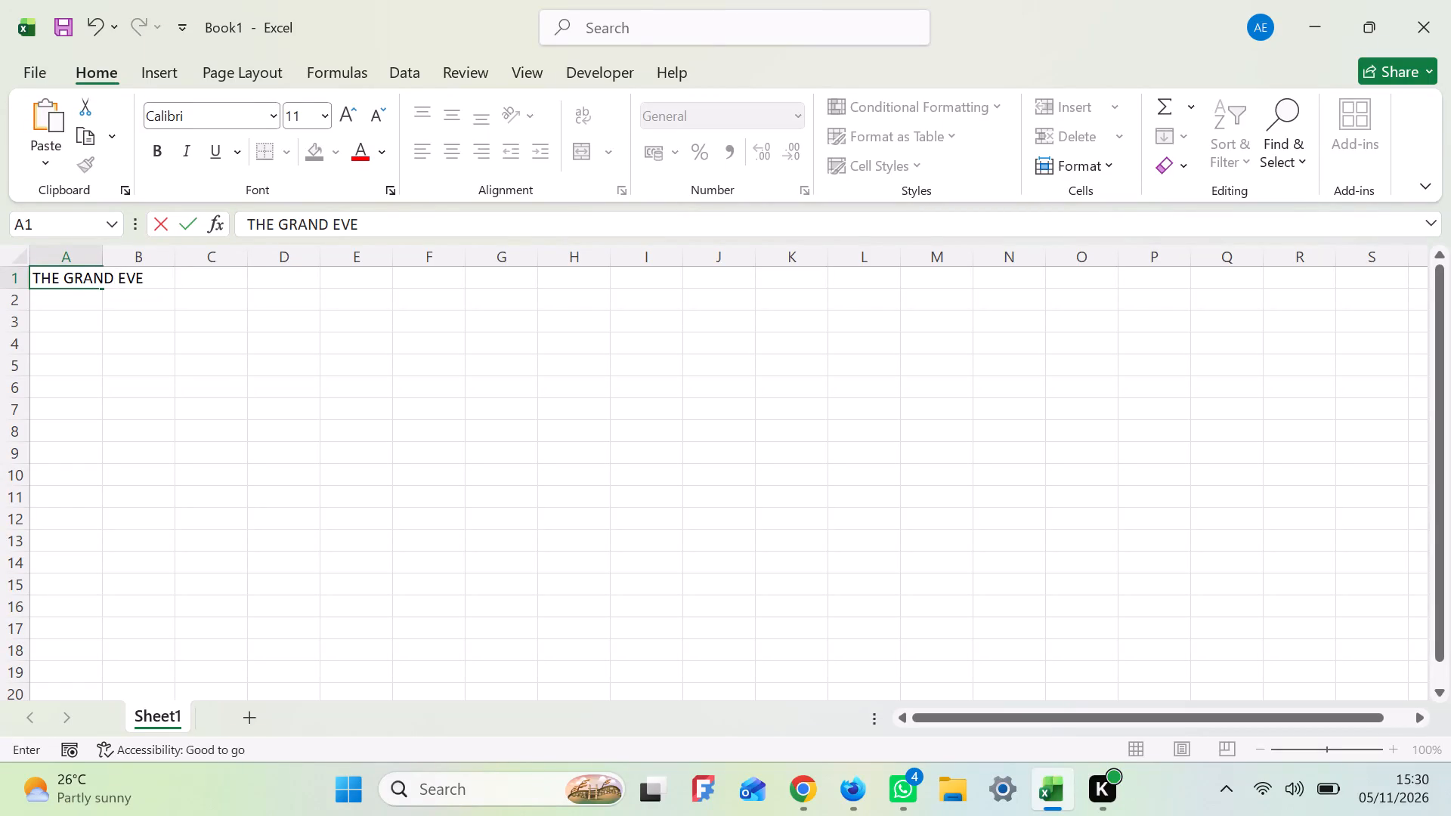
pyautogui.press('n')
pyautogui.write('T')
pyautogui.press('space')
pyautogui.write('VENUE')
pyautogui.press('.')
pyautogui.press('Return')
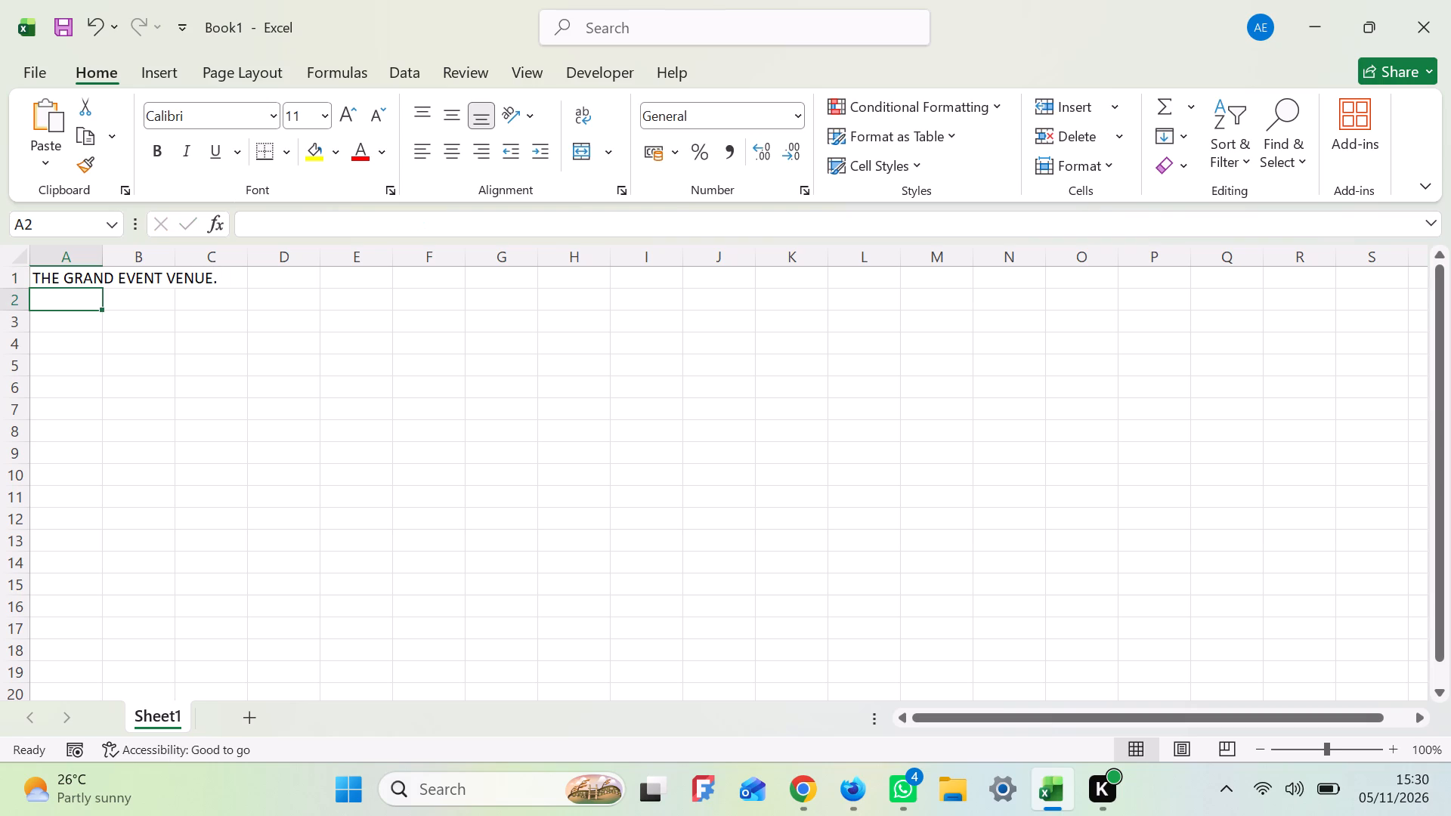
# Begin the subtitle in cell A2 with "WeddingReception - Floor Pan & S".
pyautogui.press('w')
pyautogui.write('edd')
pyautogui.press('i')
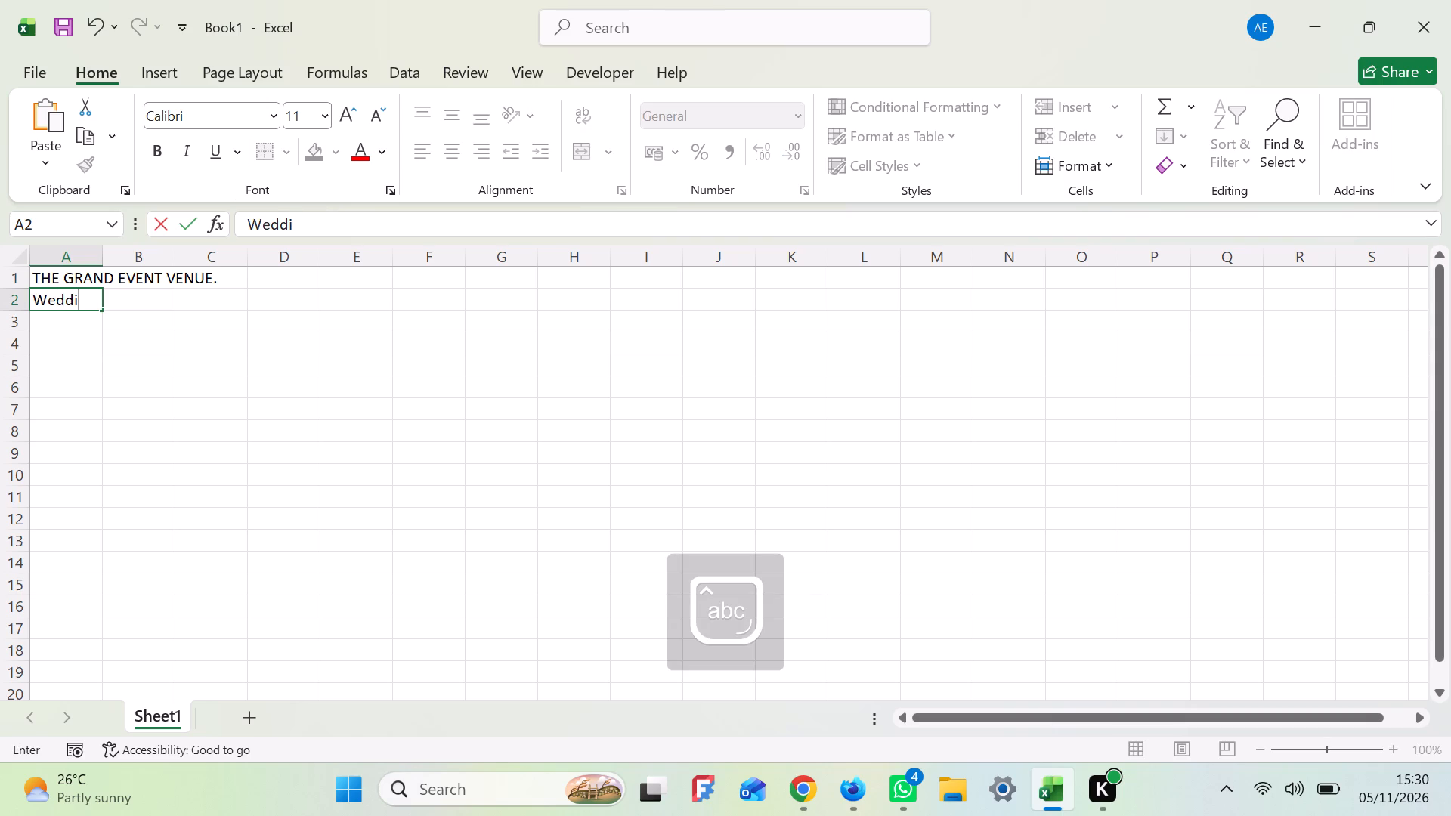
pyautogui.write('ng')
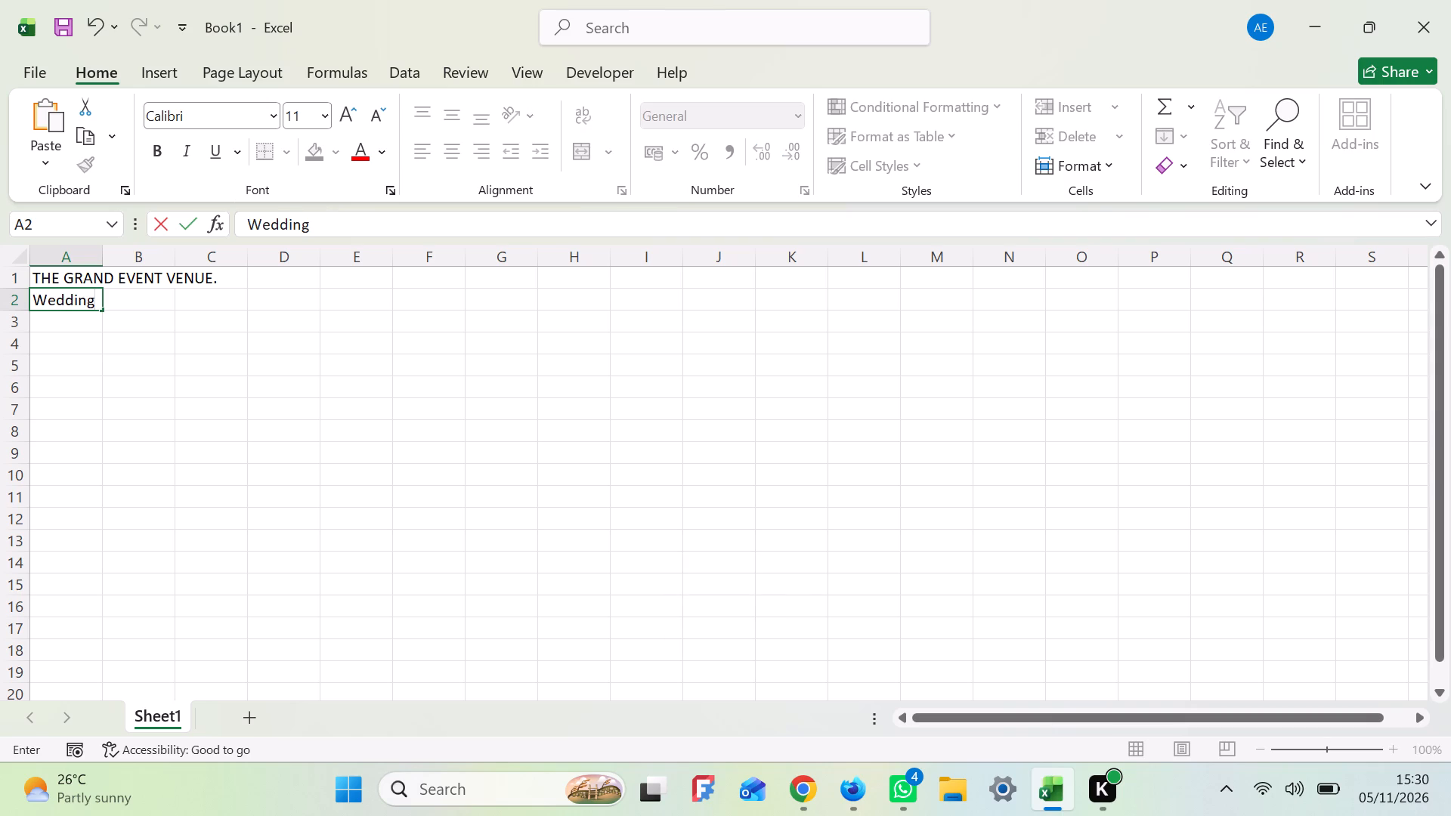
pyautogui.press('r')
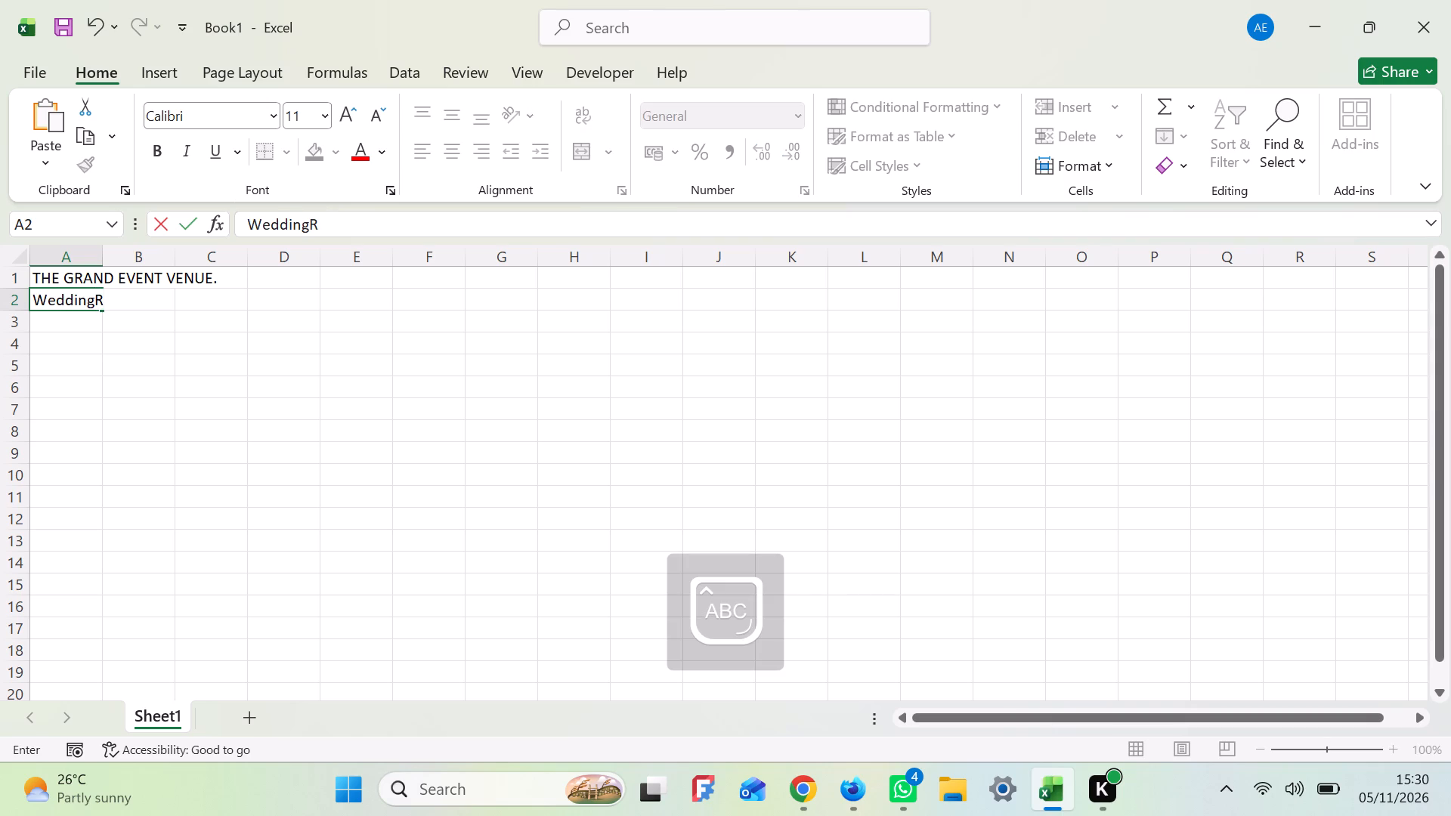
pyautogui.write('ec')
pyautogui.press('e')
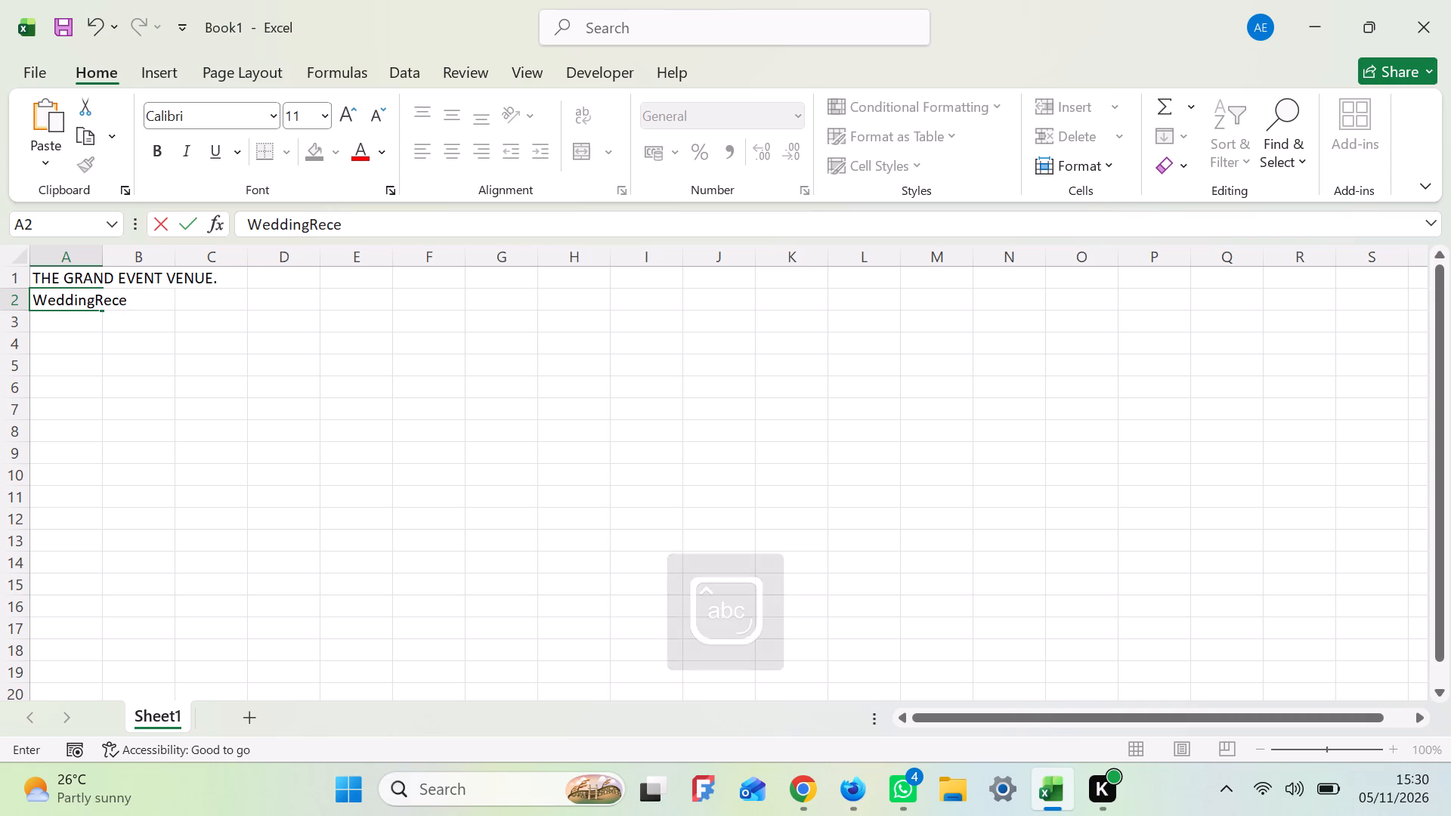
pyautogui.write('ptio')
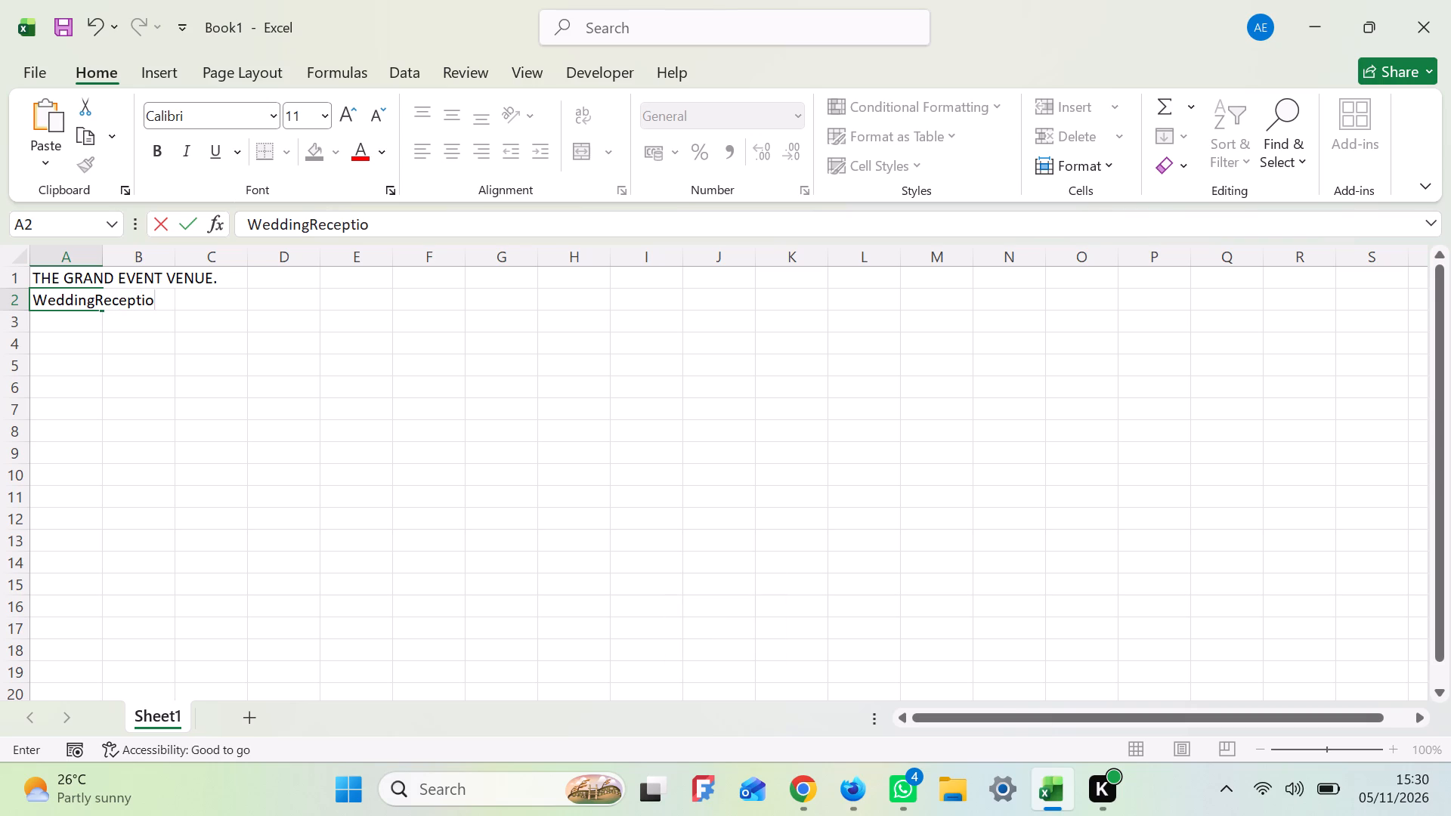
pyautogui.write('n')
pyautogui.press('space')
pyautogui.press('-')
pyautogui.press('space')
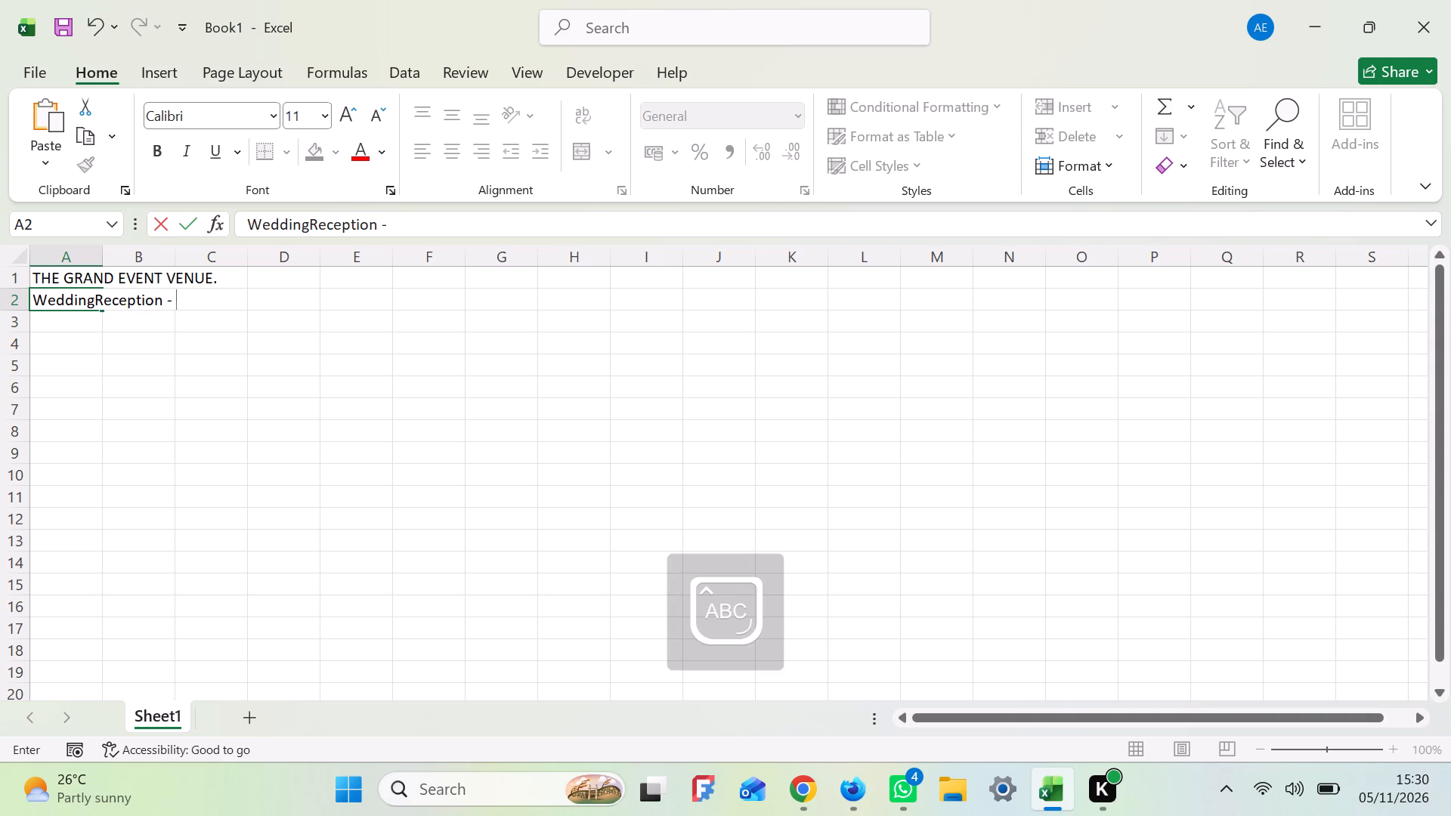
pyautogui.press('f')
pyautogui.write('loo')
pyautogui.press('r')
pyautogui.press('space')
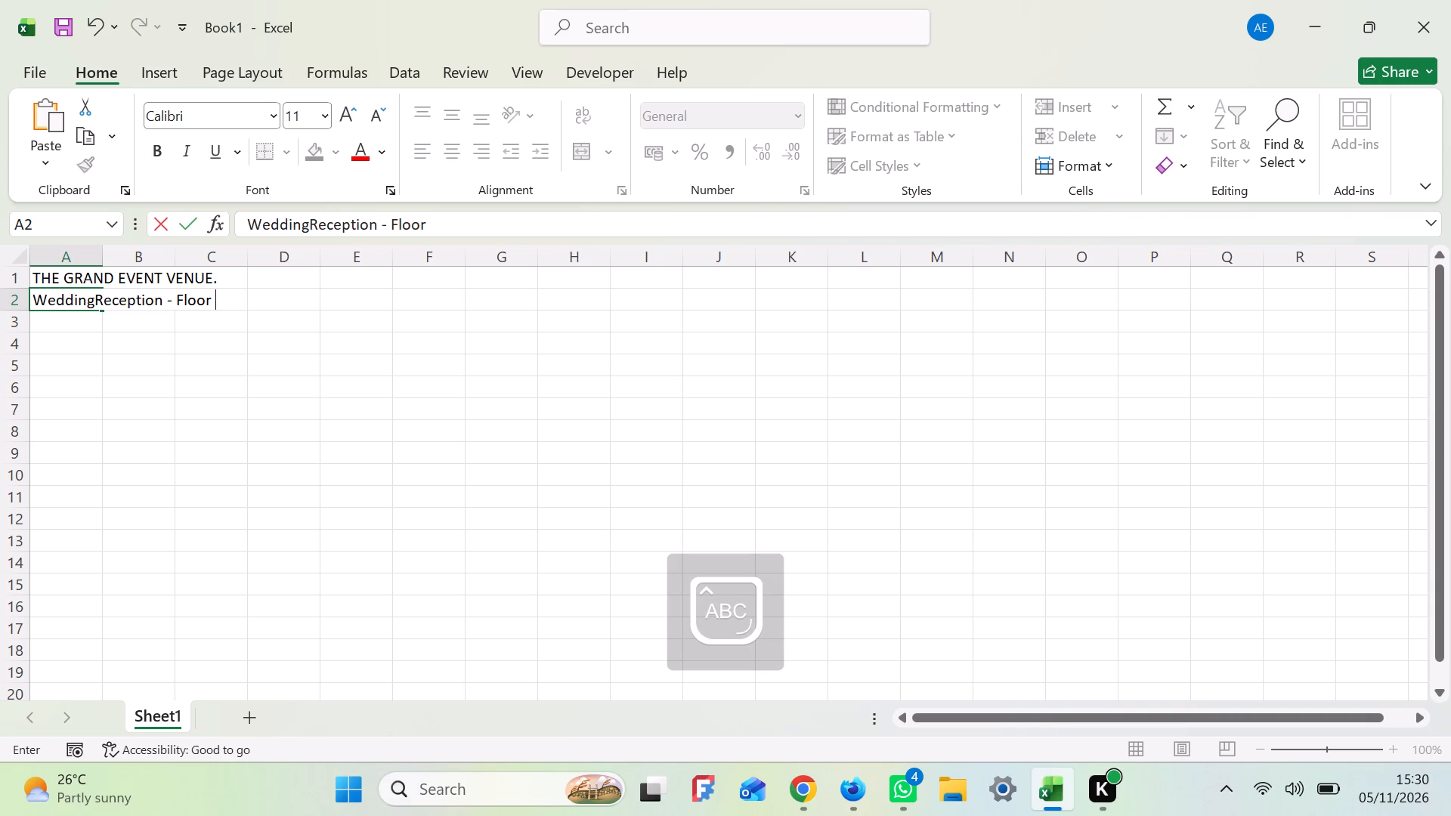
pyautogui.press('p')
pyautogui.press('l')
pyautogui.press('BackSpace')
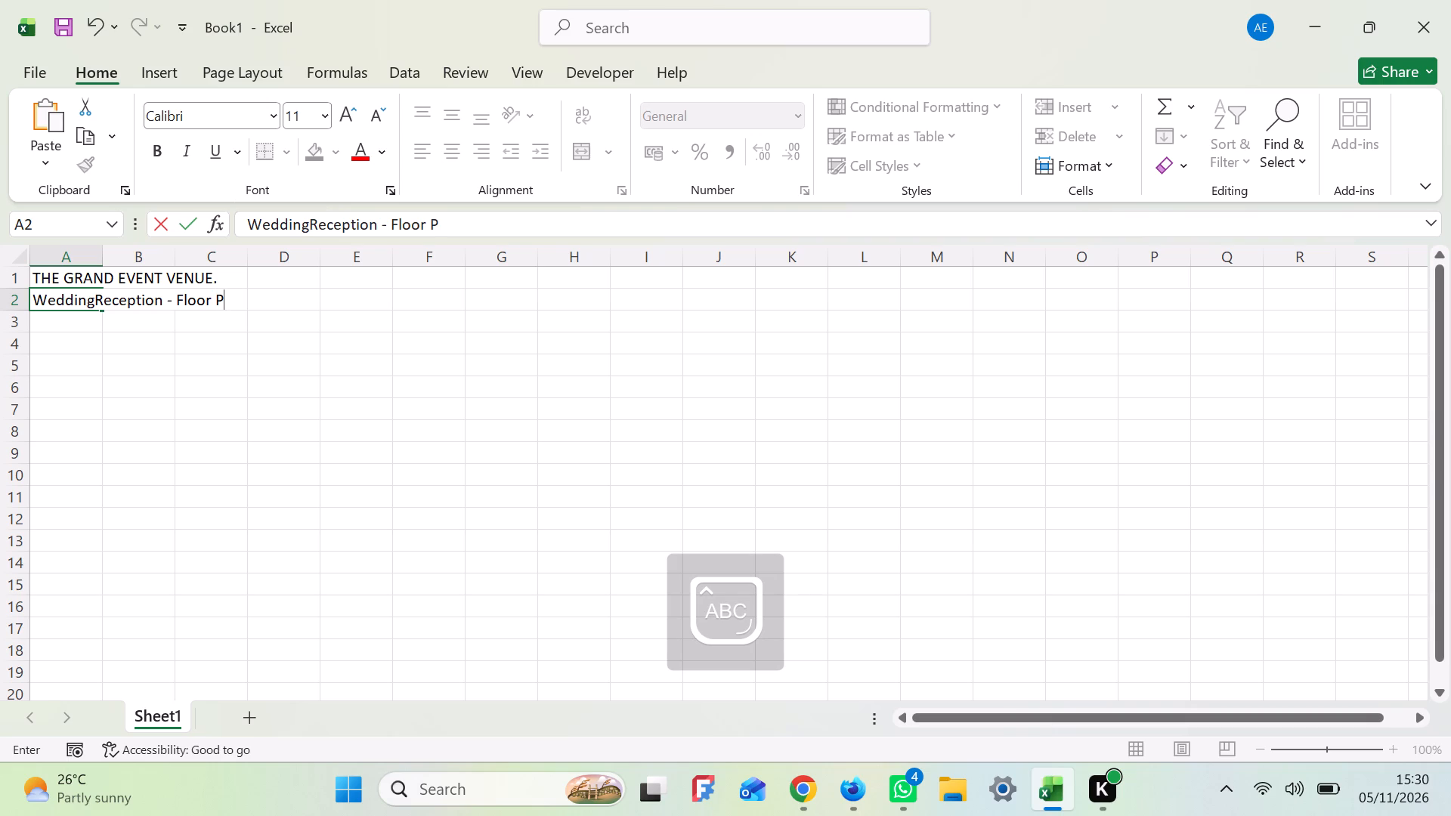
pyautogui.press('a')
pyautogui.write('n')
pyautogui.press('space')
pyautogui.hotkey('shift', '&')
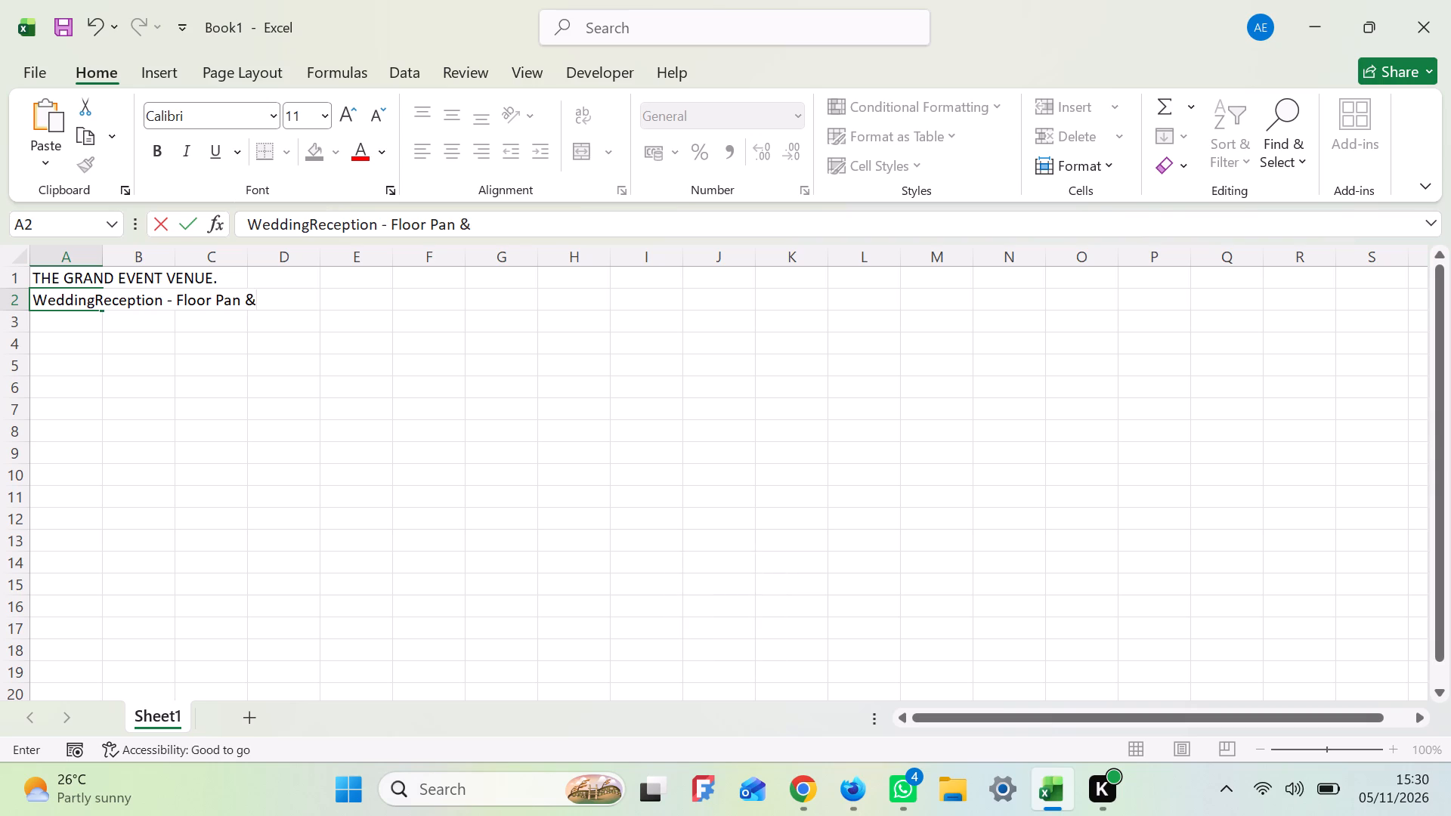
pyautogui.press('space')
pyautogui.press('s')
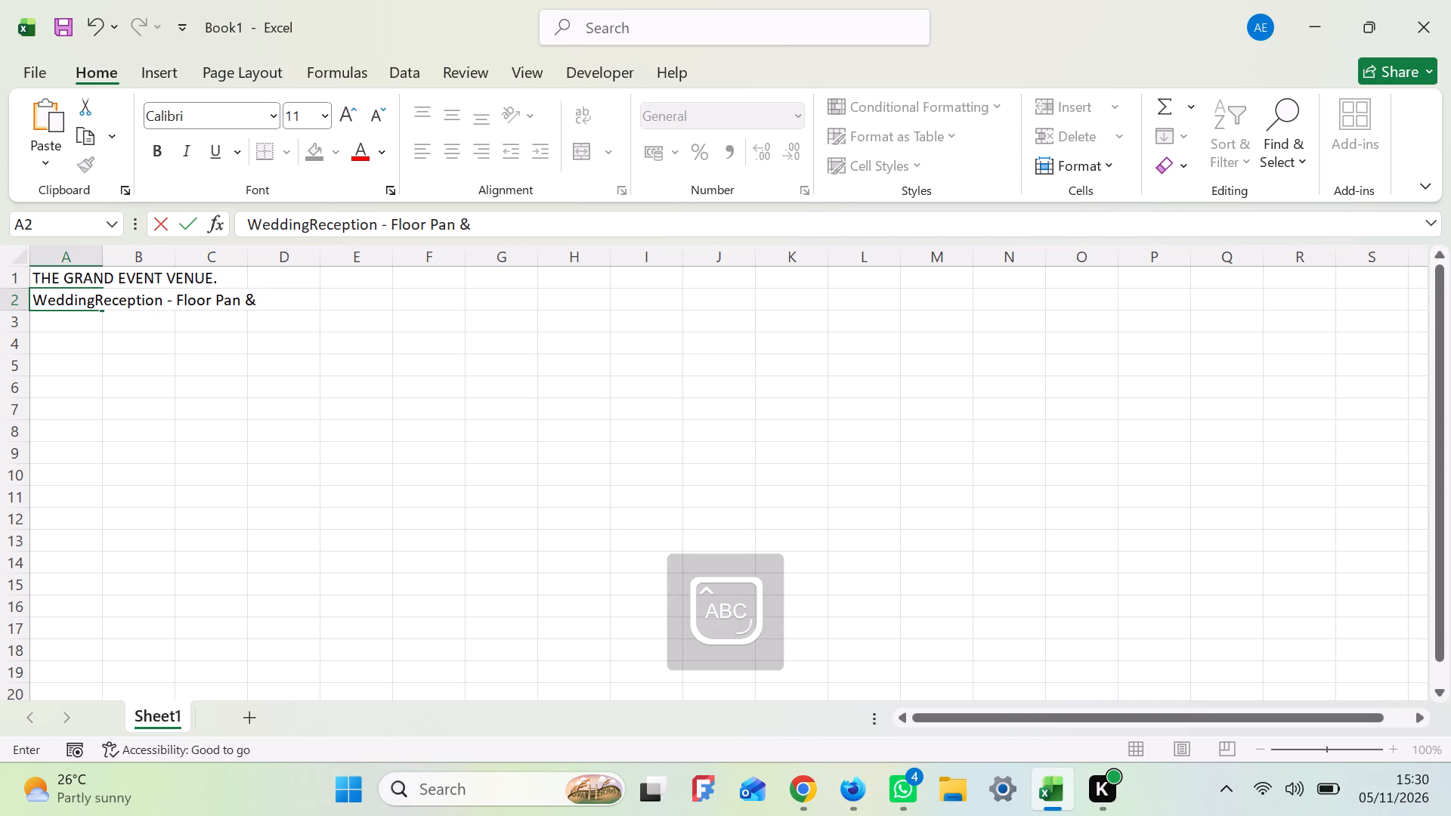
# Correct "Pan" to "Plan" within the A2 subtitle.
pyautogui.click(222, 298)
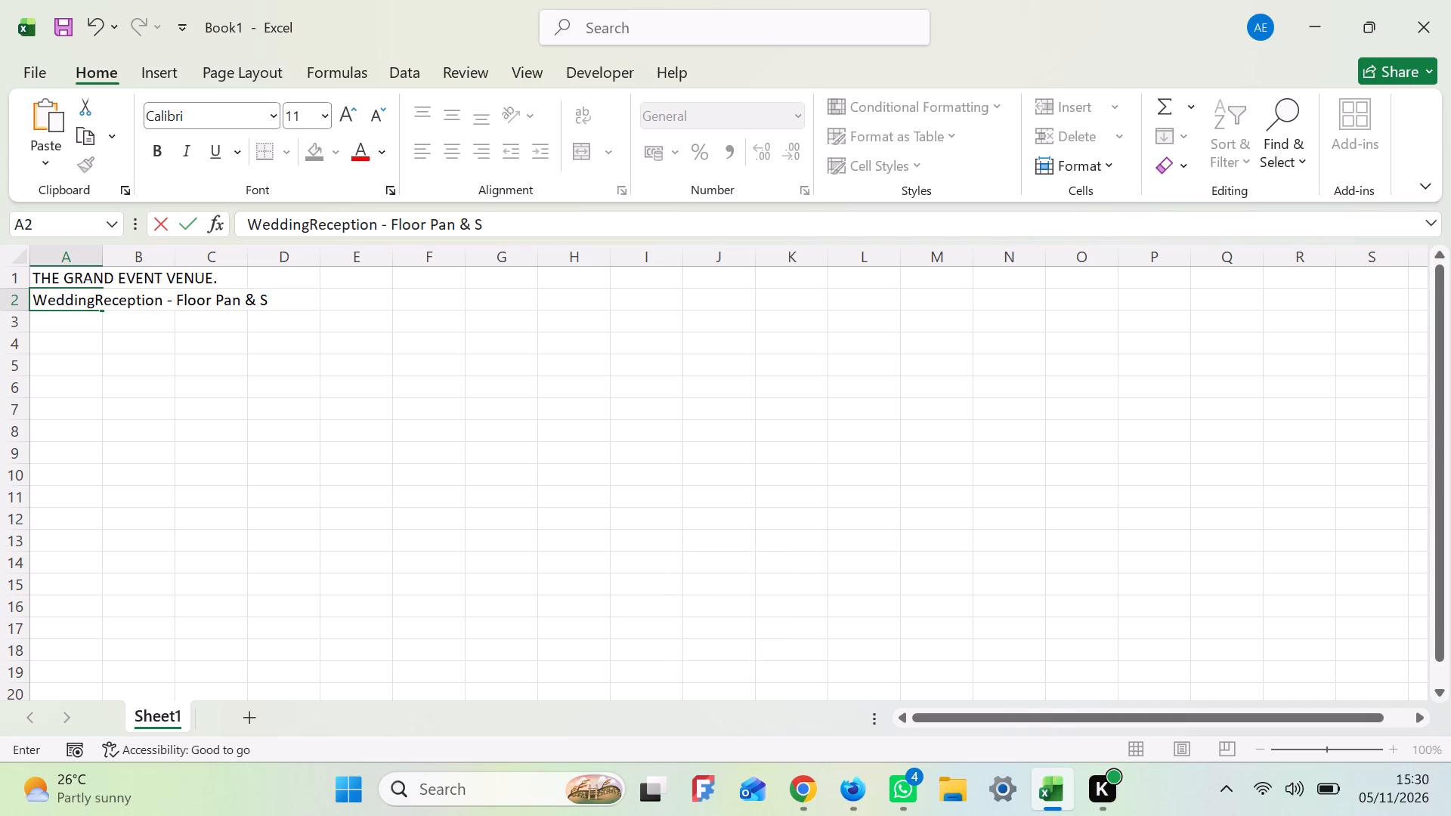
pyautogui.press('l')
pyautogui.press('BackSpace')
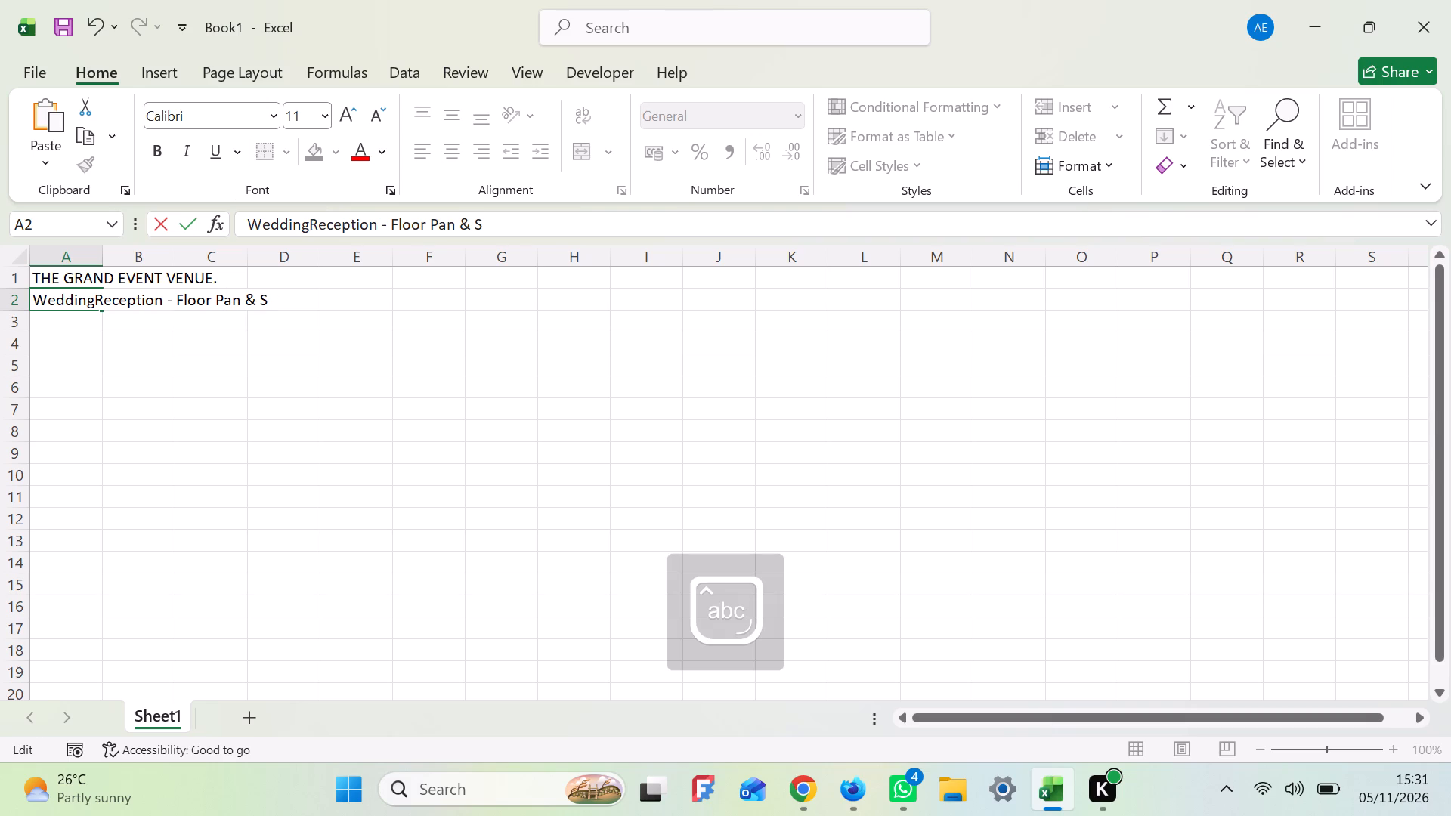
pyautogui.press('l')
# Continue the A2 subtitle from its end so it reads "WeddingReception - Floor Plan & Space D".
pyautogui.click(299, 306)
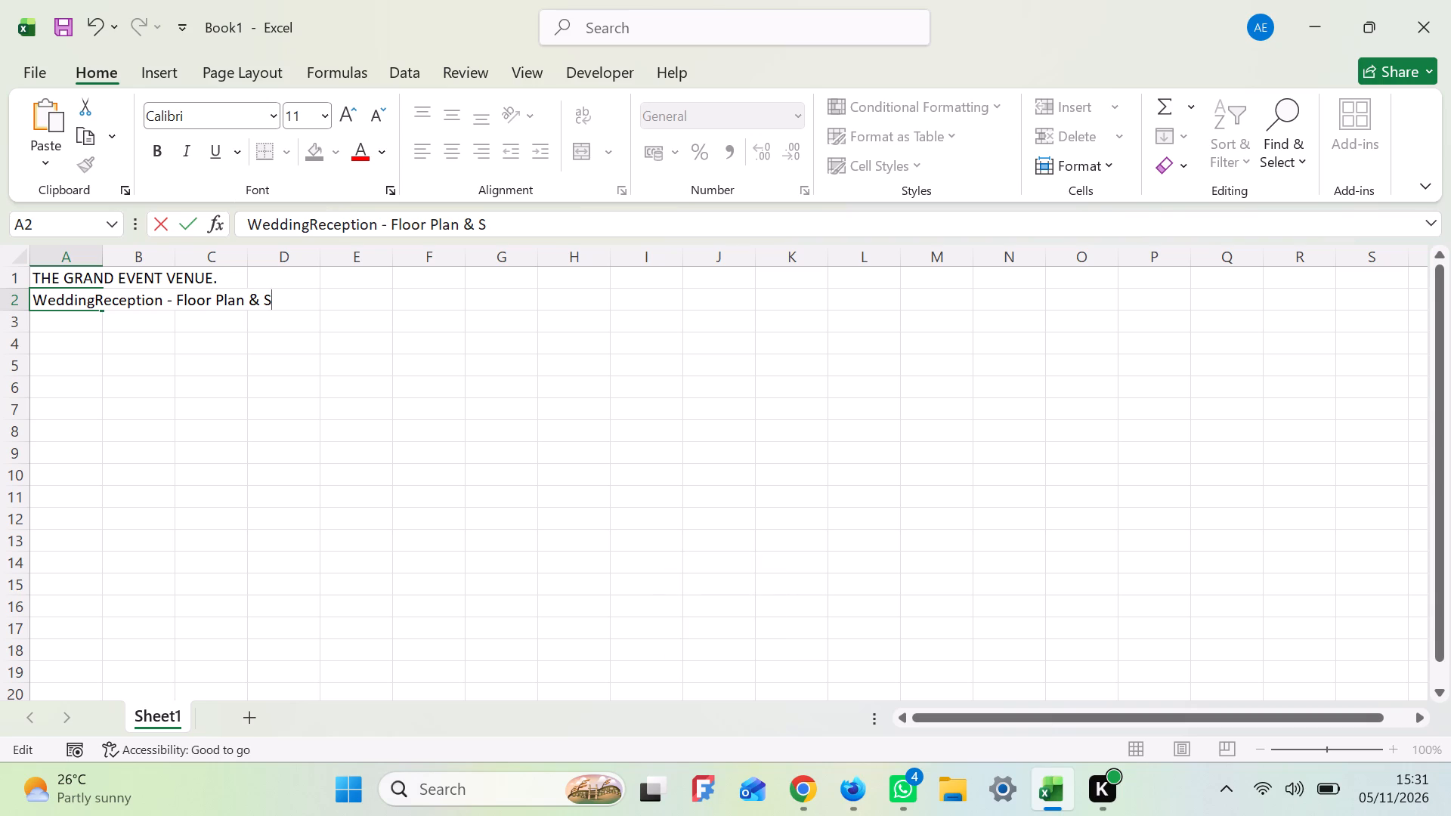
pyautogui.write('pa')
pyautogui.write('ce')
pyautogui.press('space')
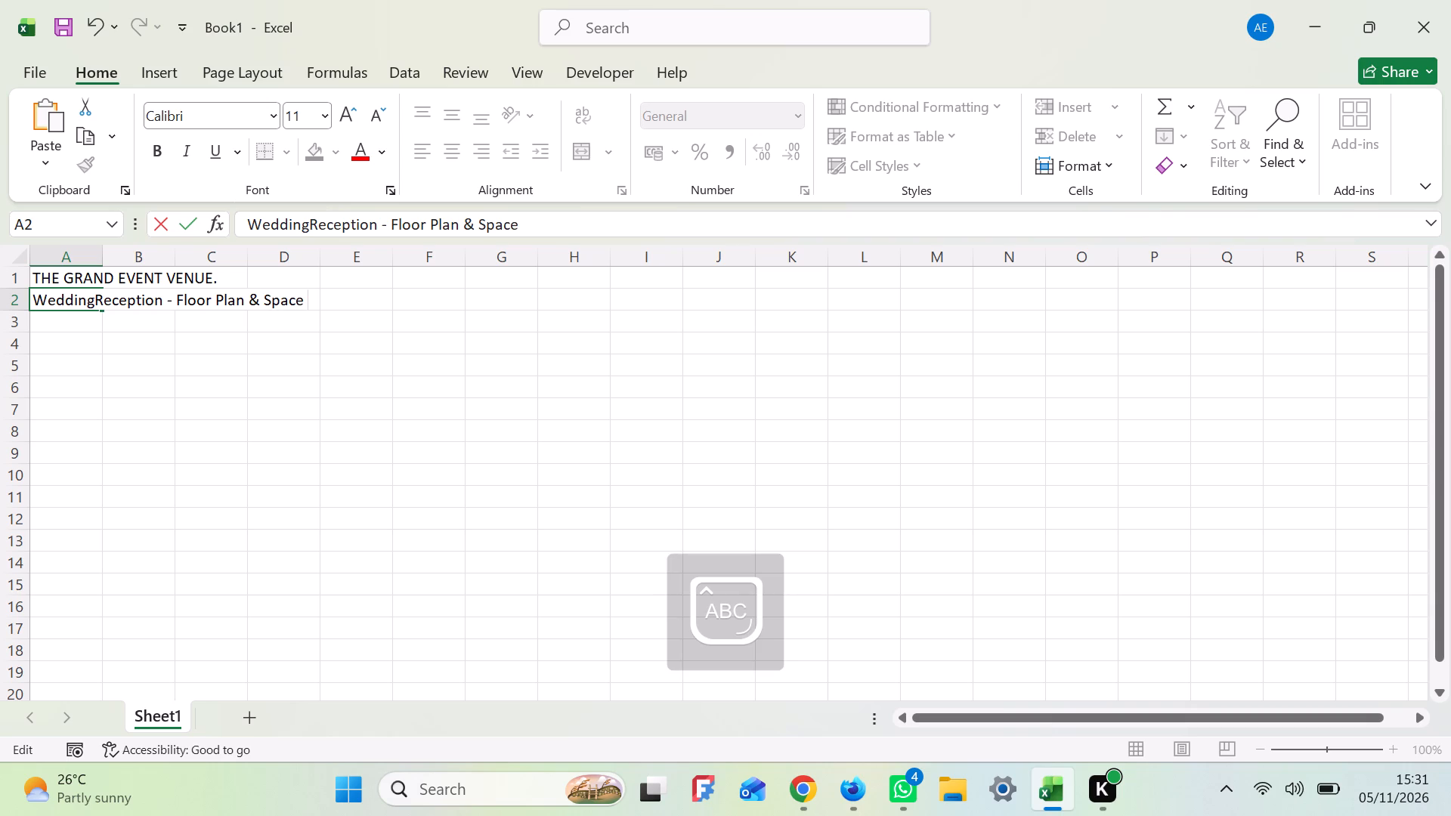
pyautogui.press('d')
# Complete the A2 subtitle so it reads "WeddingReception - Floor Plan & Space Design.".
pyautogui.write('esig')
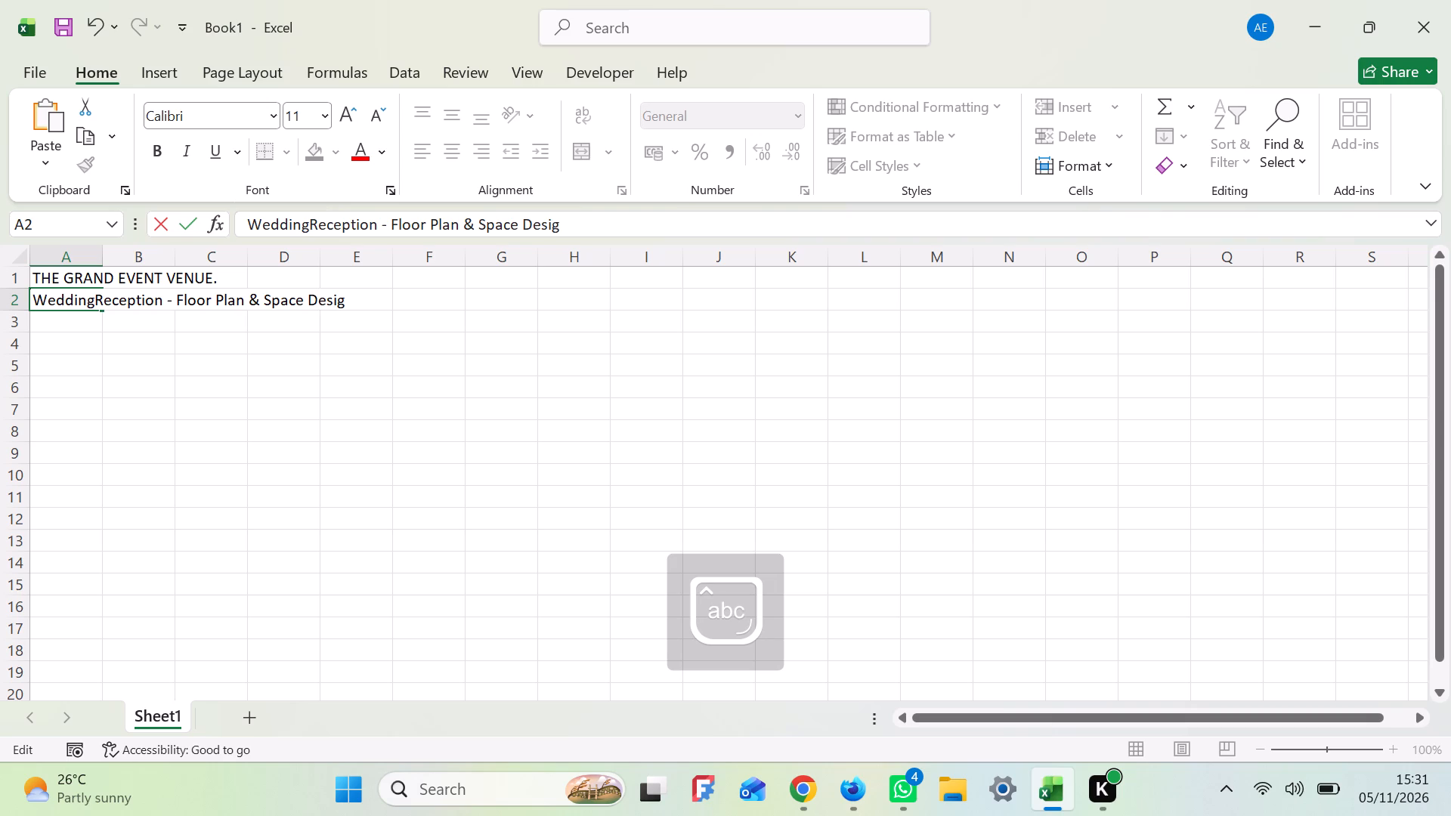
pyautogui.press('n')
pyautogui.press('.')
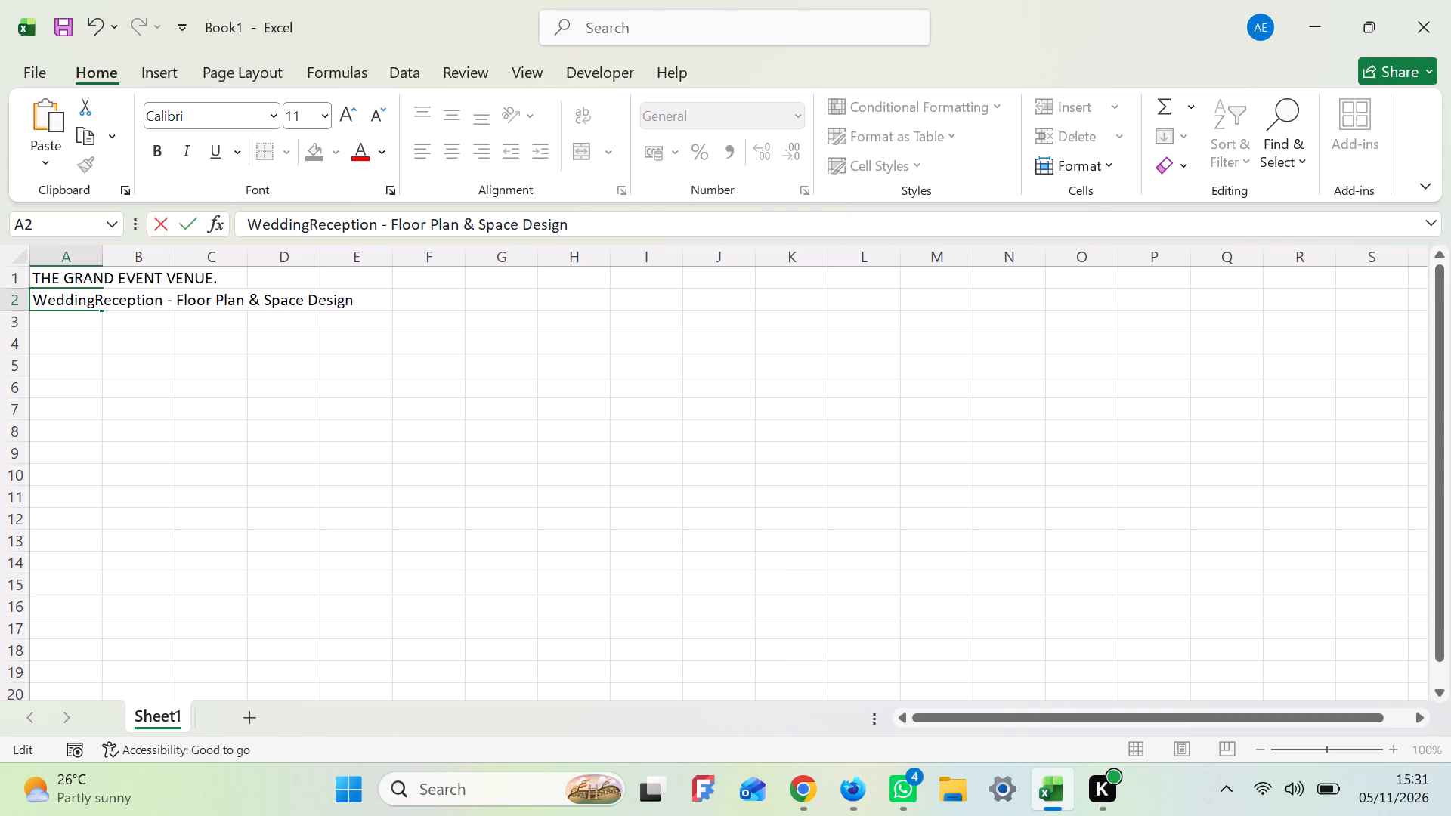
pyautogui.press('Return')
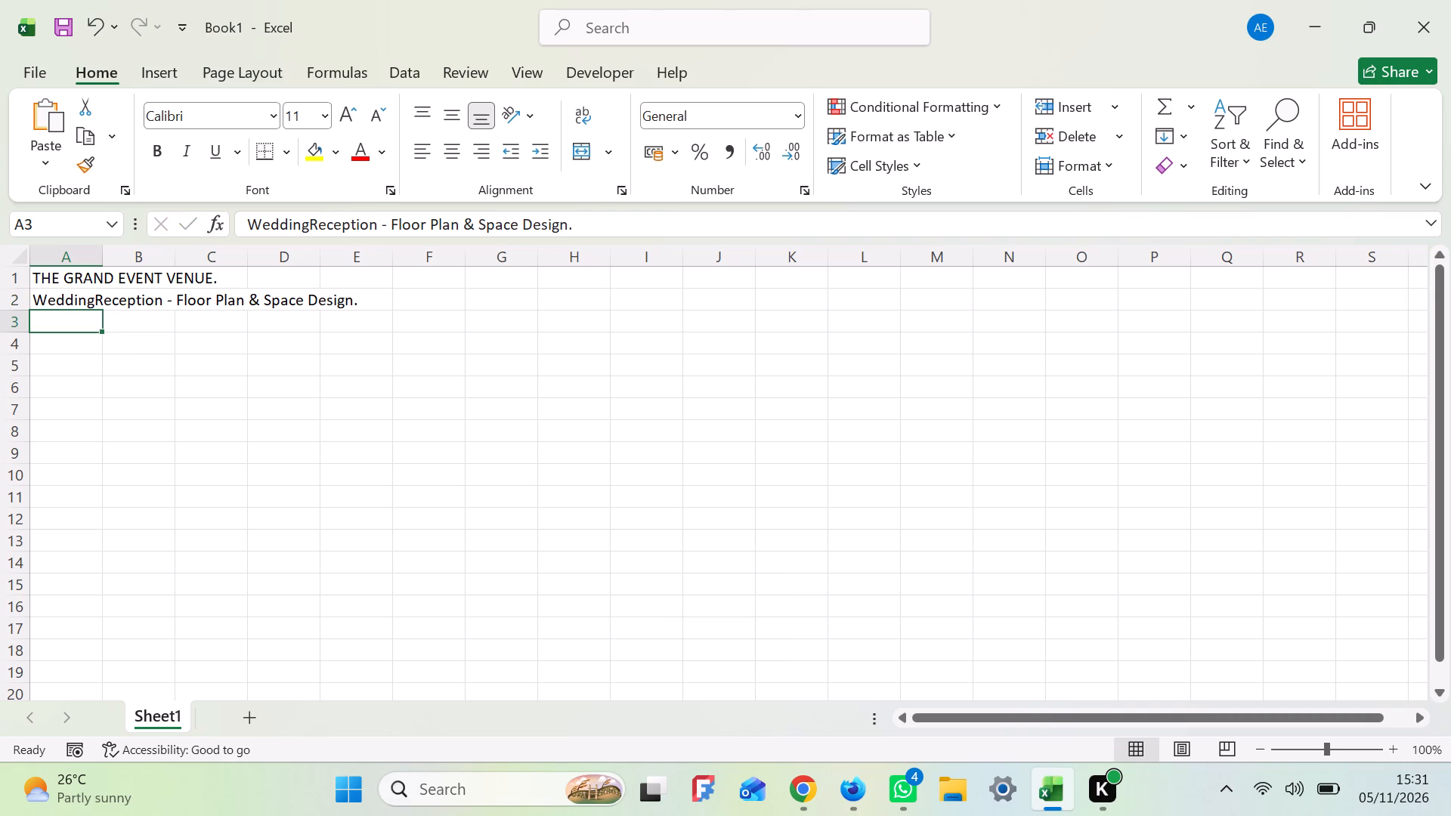
# Enter the credit line "Designed by: Event Planning Department." in cell A3.
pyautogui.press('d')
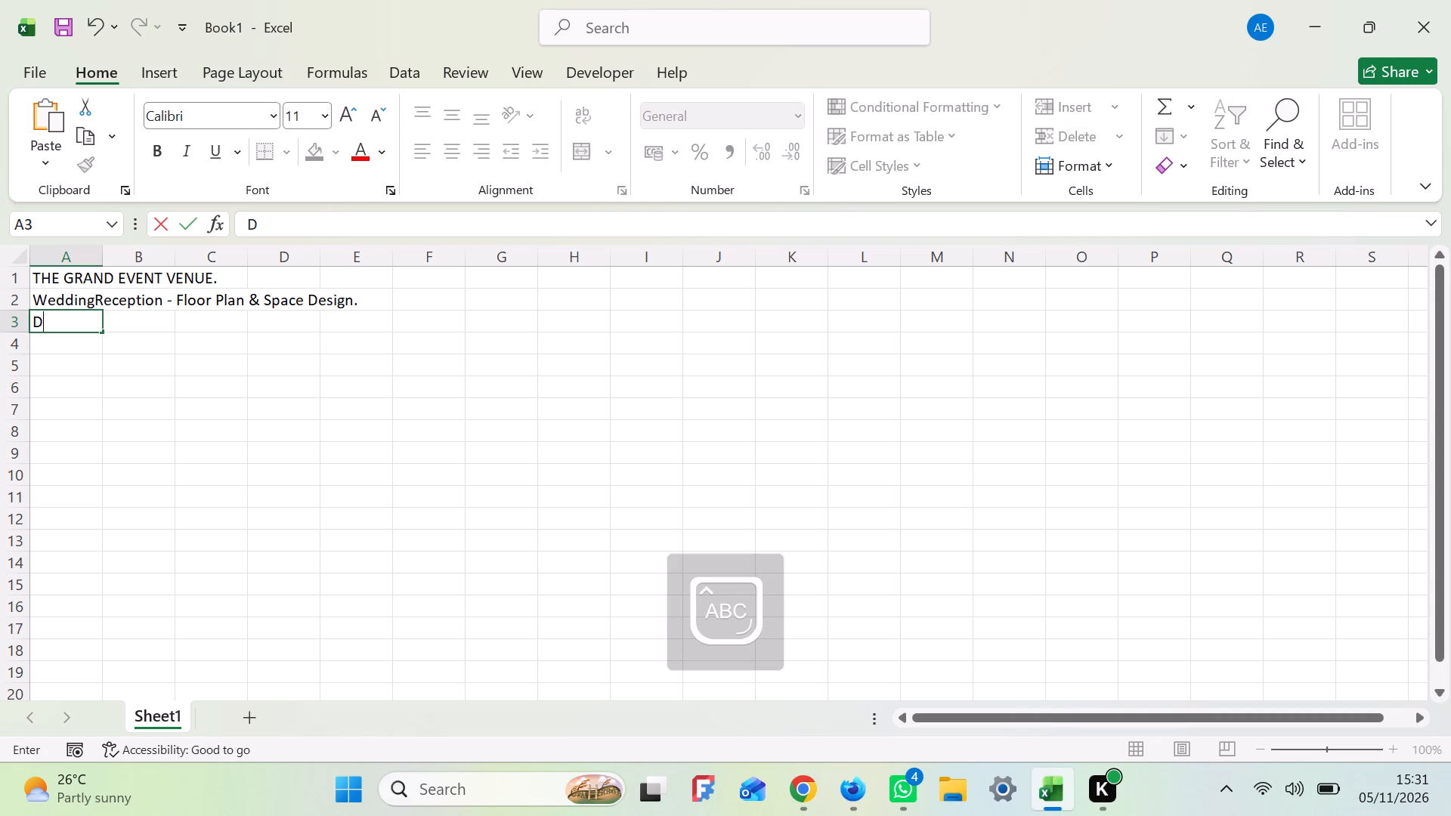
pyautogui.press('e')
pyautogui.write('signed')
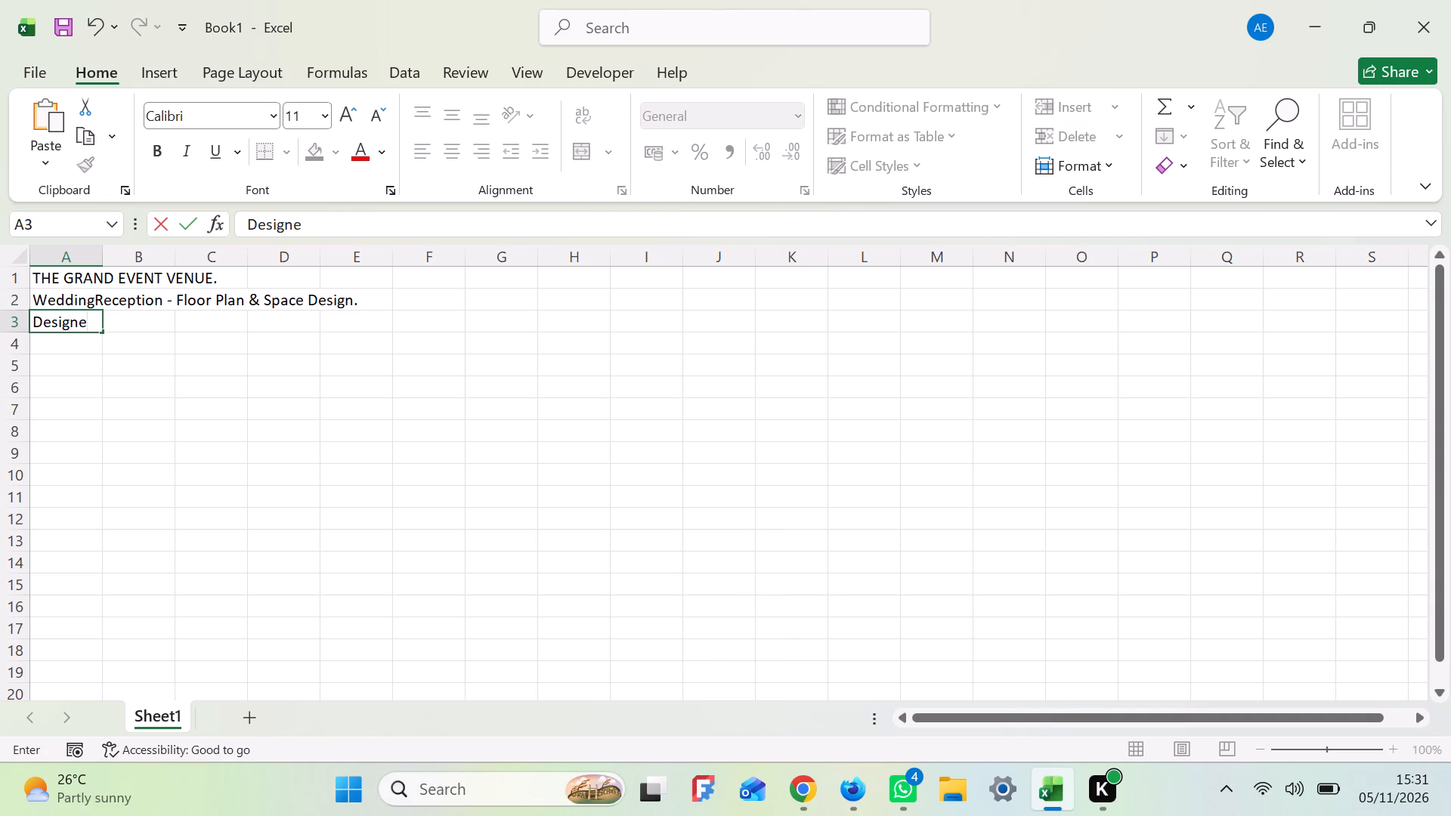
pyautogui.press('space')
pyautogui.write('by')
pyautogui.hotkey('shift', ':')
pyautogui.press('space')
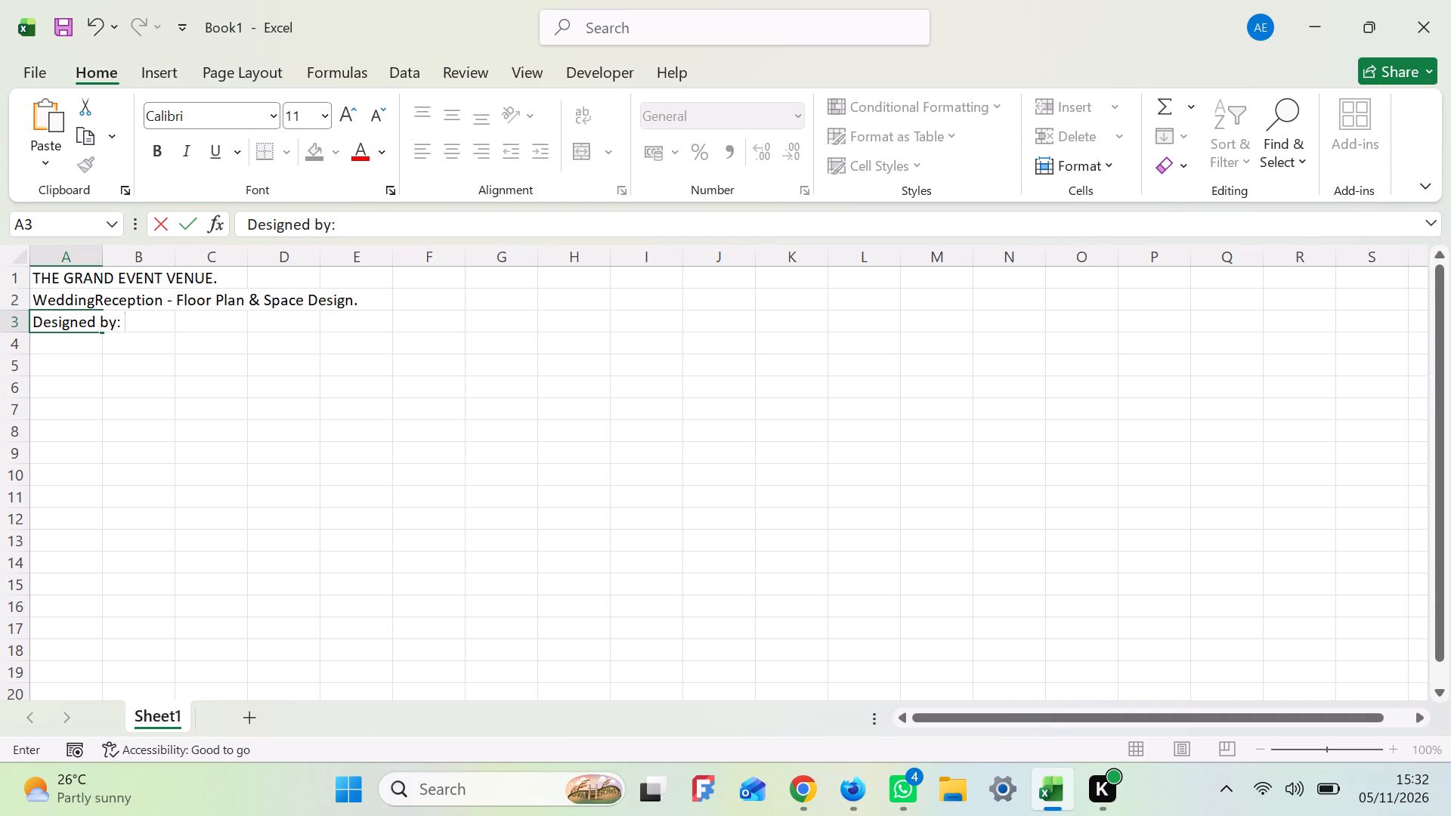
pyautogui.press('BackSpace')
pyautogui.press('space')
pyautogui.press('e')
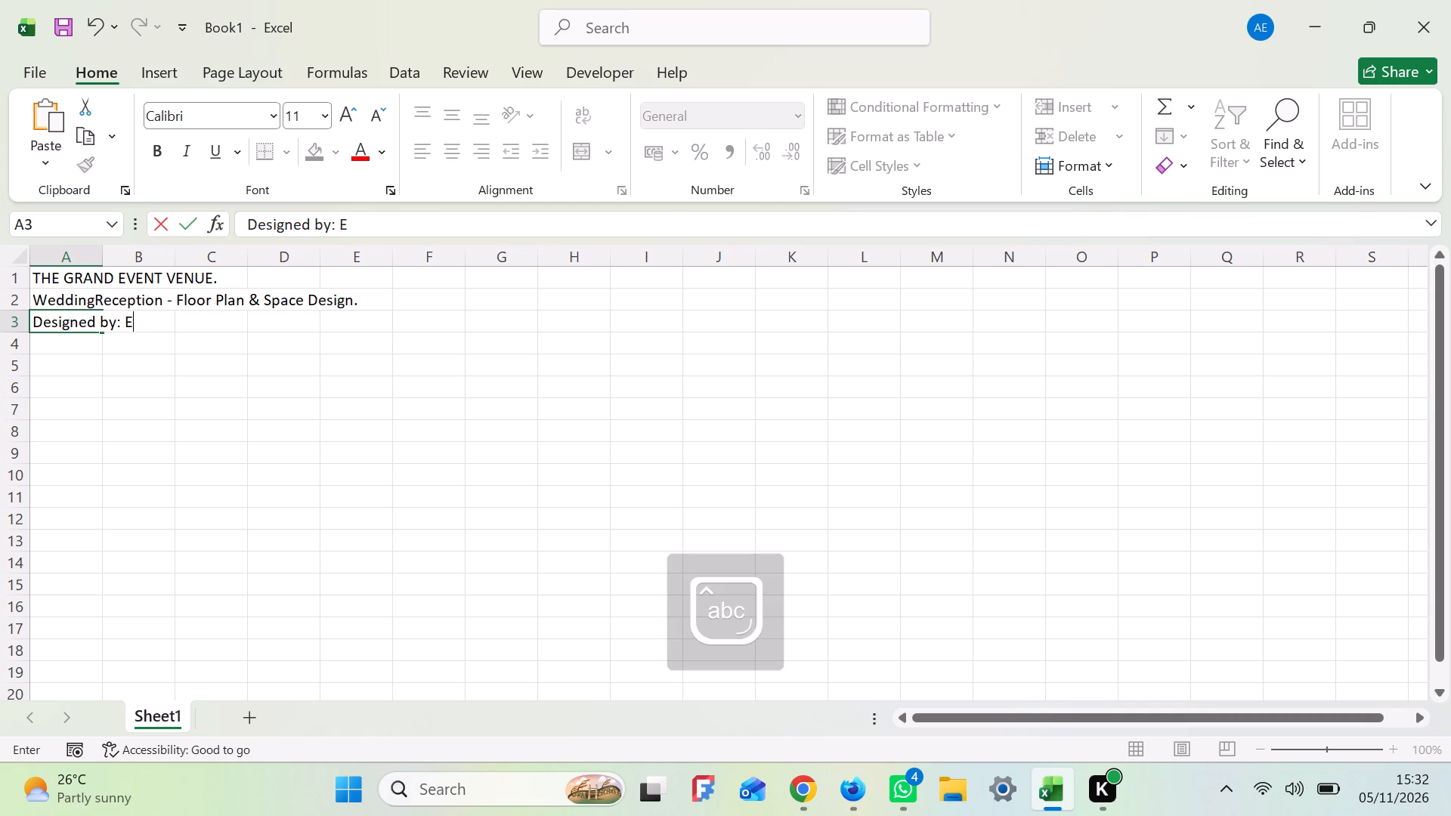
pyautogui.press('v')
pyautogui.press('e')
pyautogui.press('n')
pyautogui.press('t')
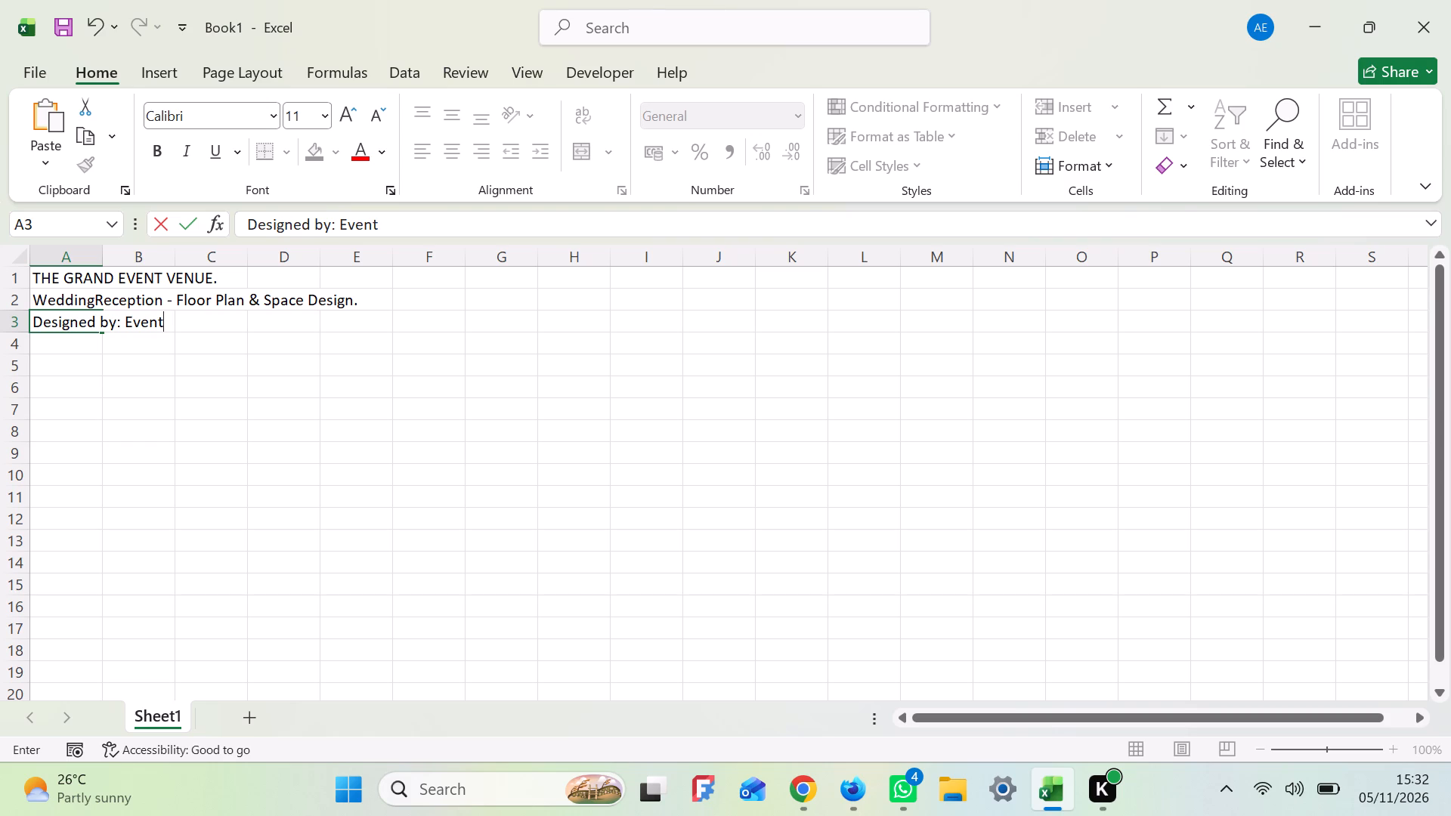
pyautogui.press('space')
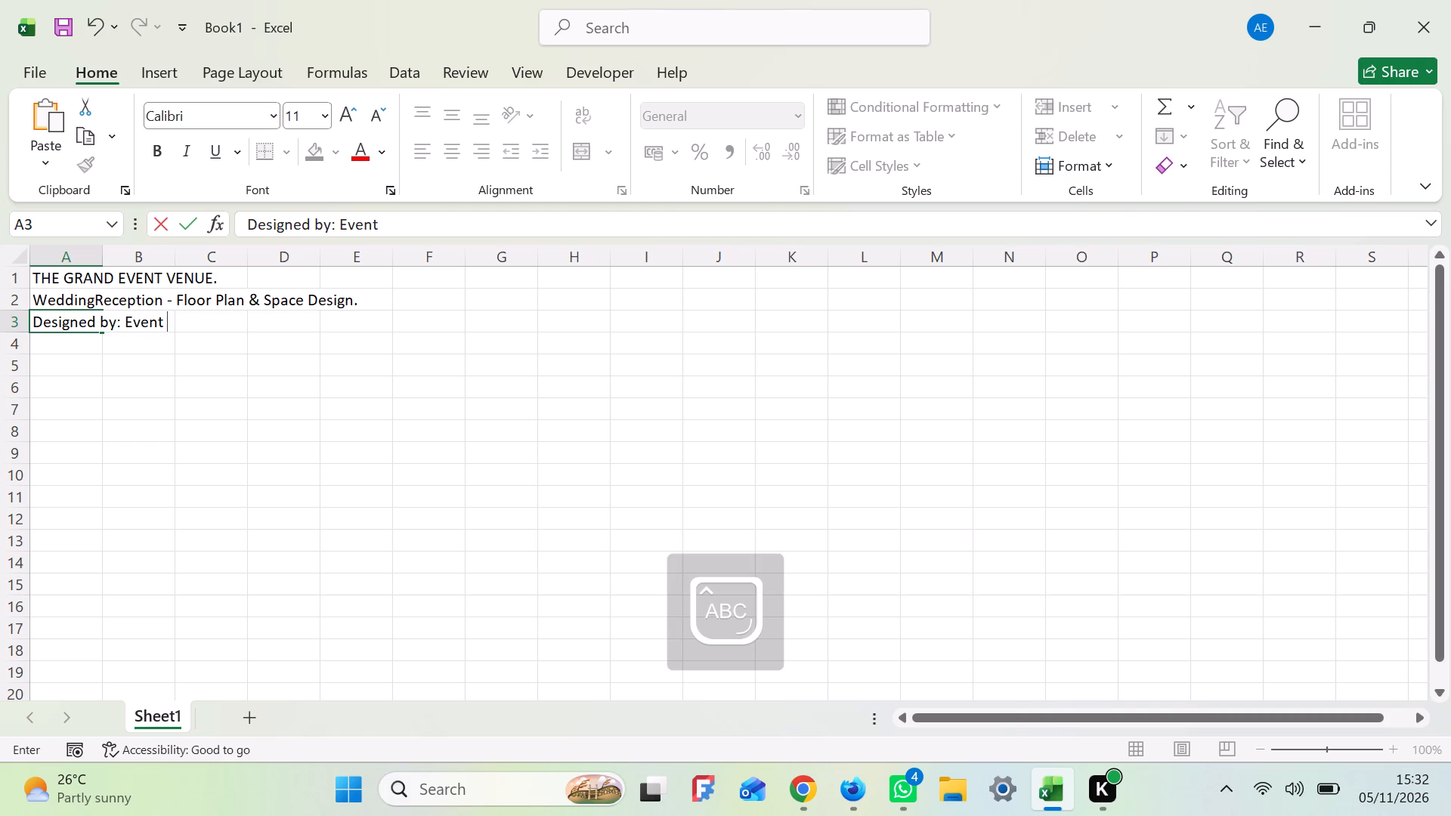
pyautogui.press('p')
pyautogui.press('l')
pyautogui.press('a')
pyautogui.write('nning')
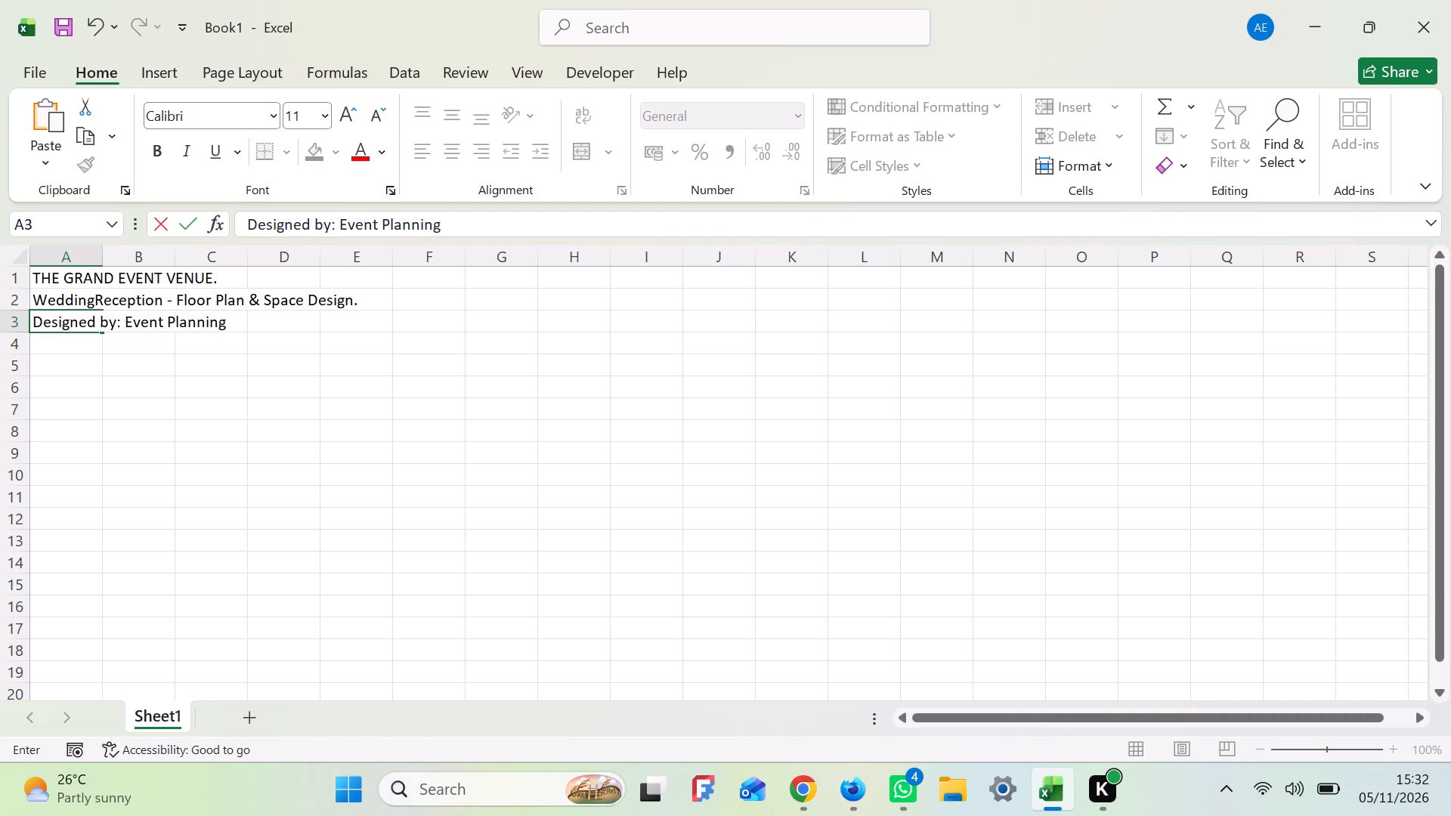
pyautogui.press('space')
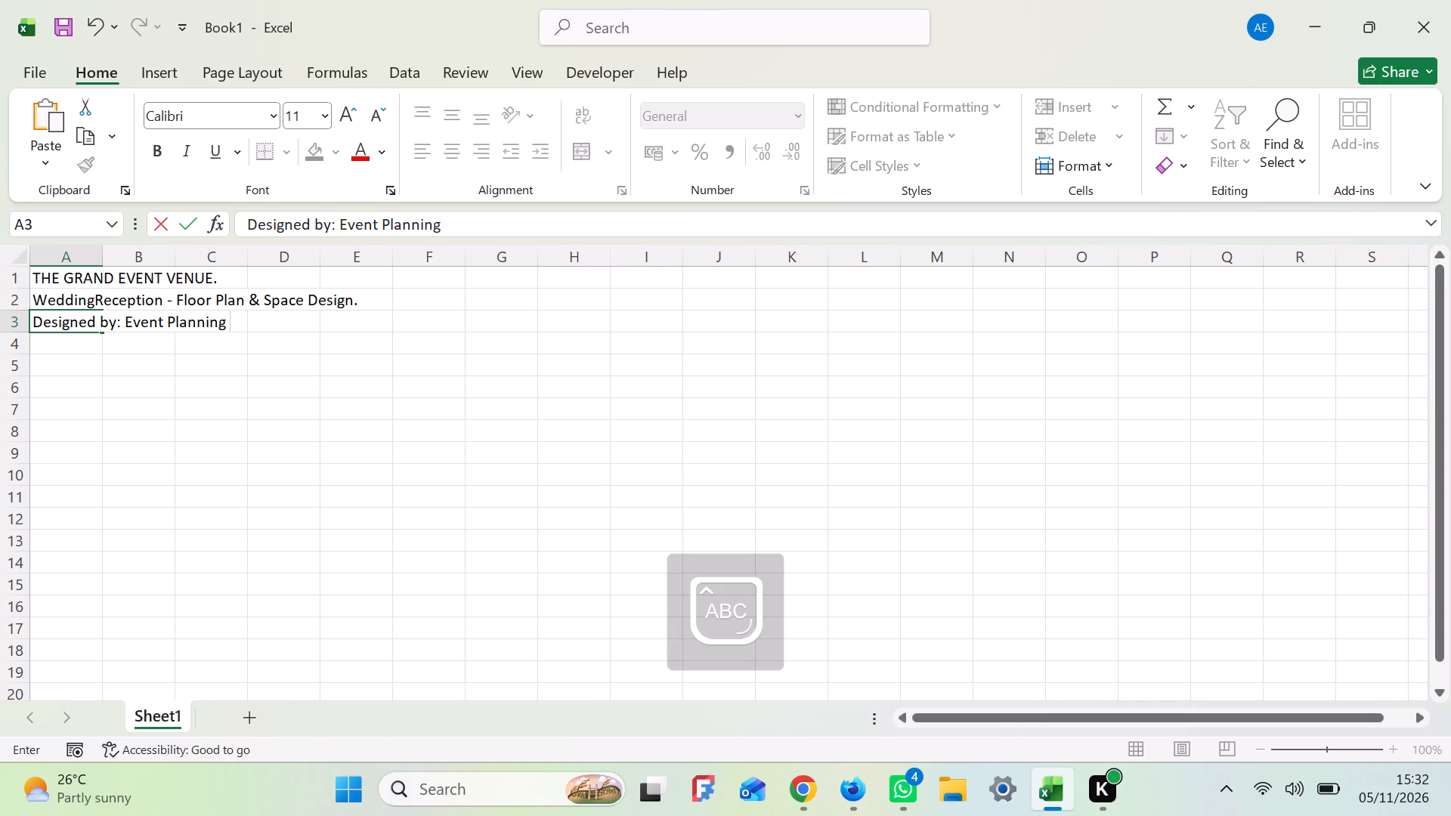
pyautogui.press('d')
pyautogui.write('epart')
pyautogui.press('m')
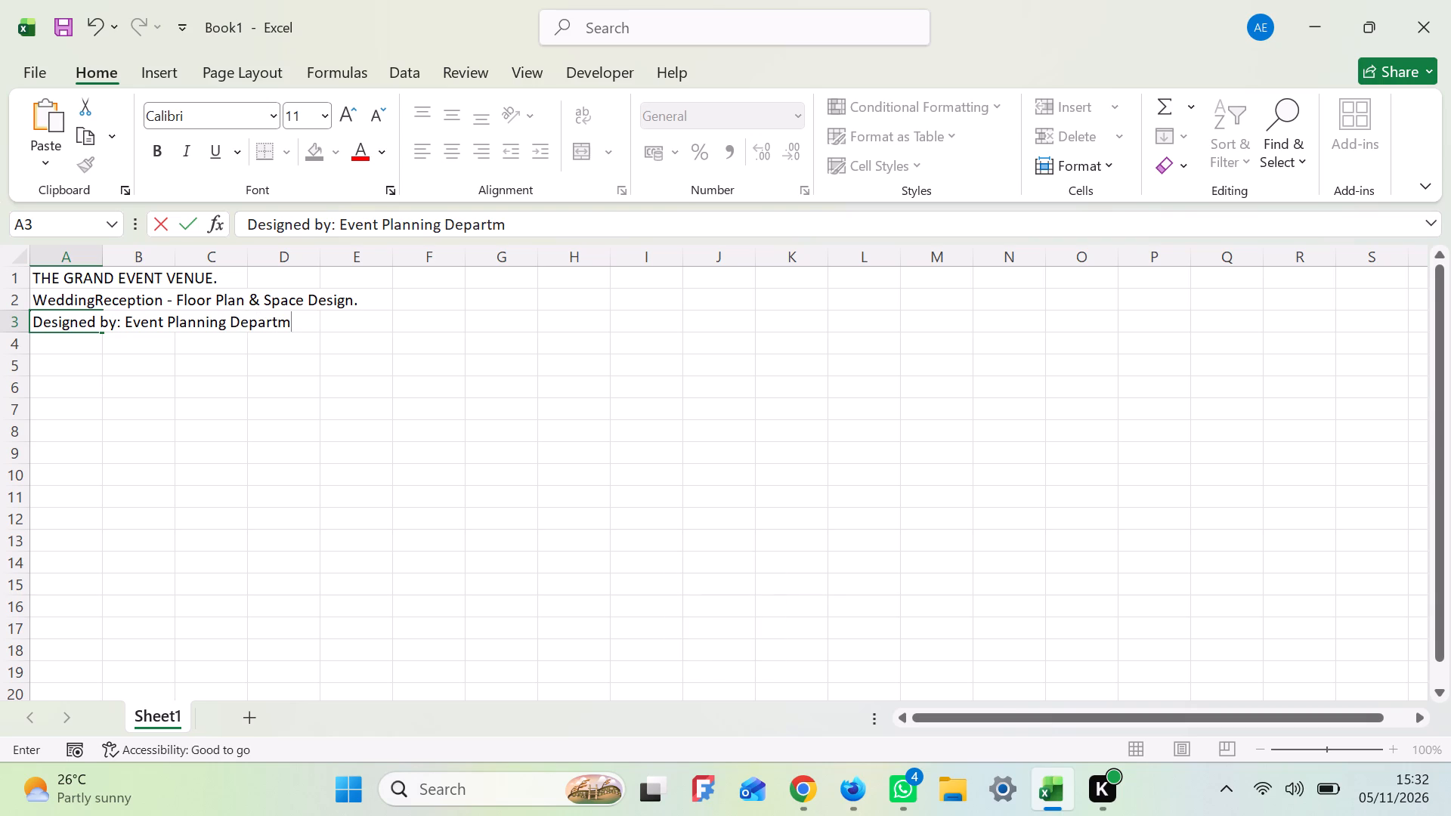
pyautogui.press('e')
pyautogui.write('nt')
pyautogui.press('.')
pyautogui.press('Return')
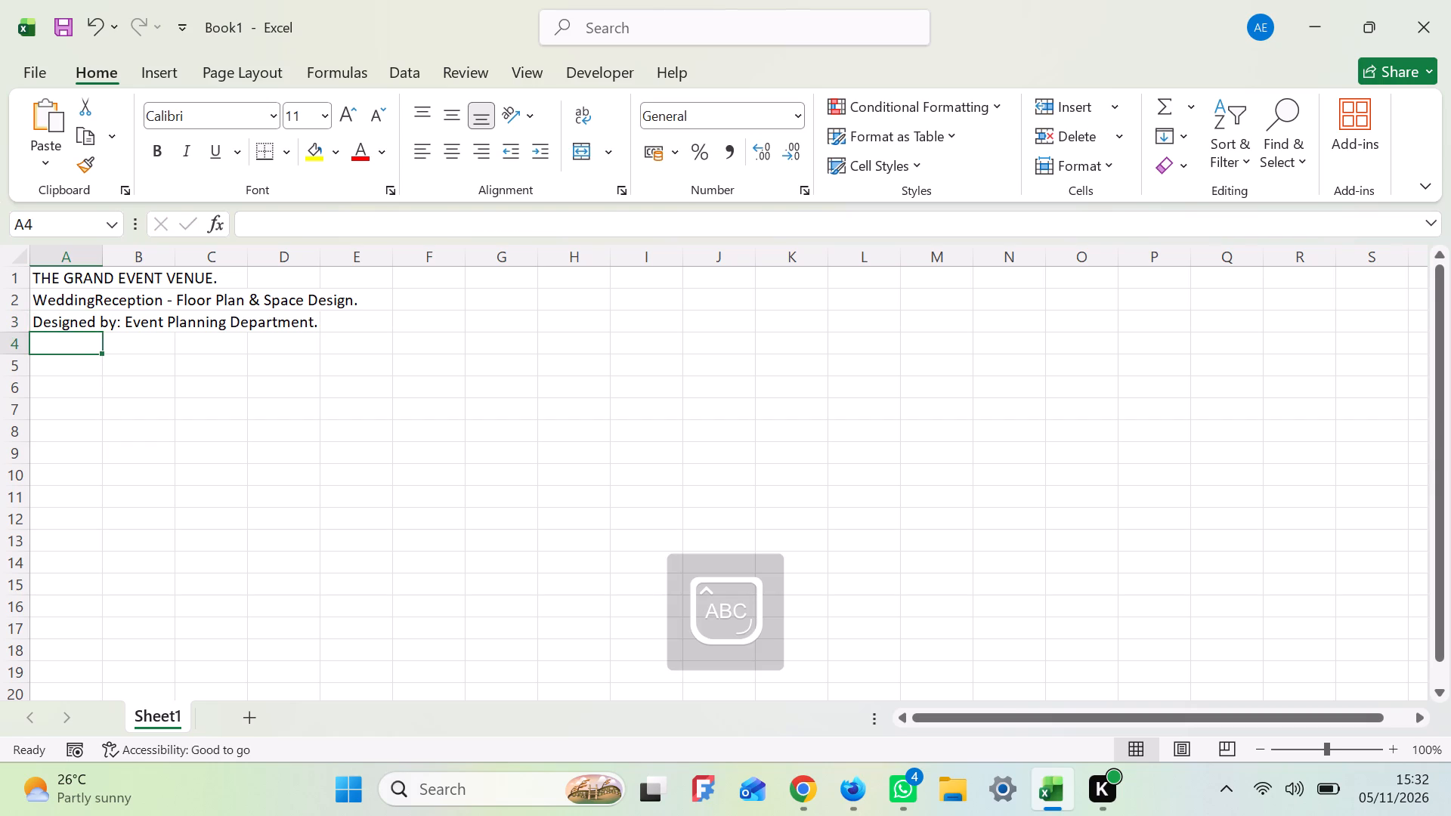
# Begin the heading in cell A4 with the word "VENUE" followed by a space.
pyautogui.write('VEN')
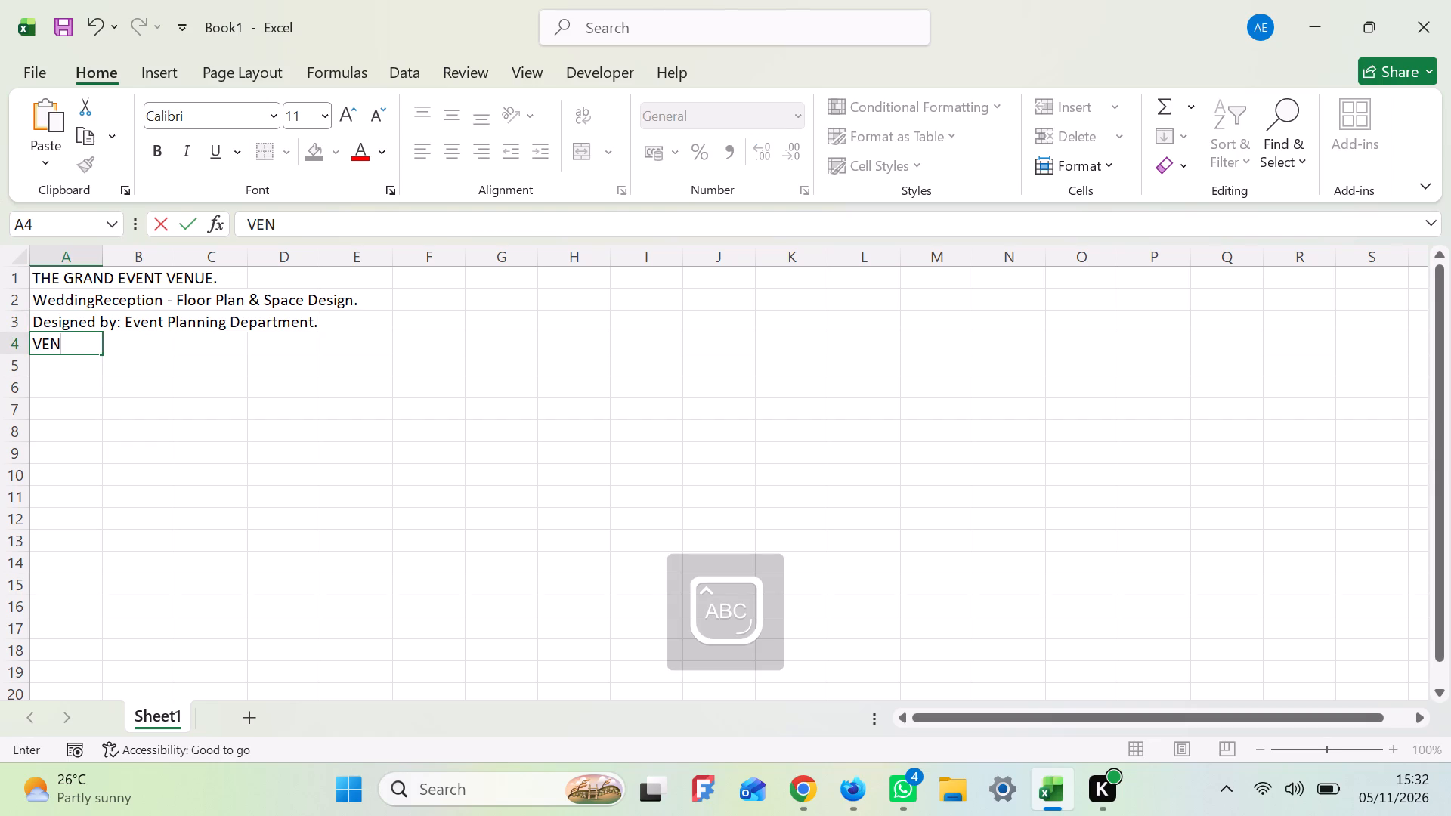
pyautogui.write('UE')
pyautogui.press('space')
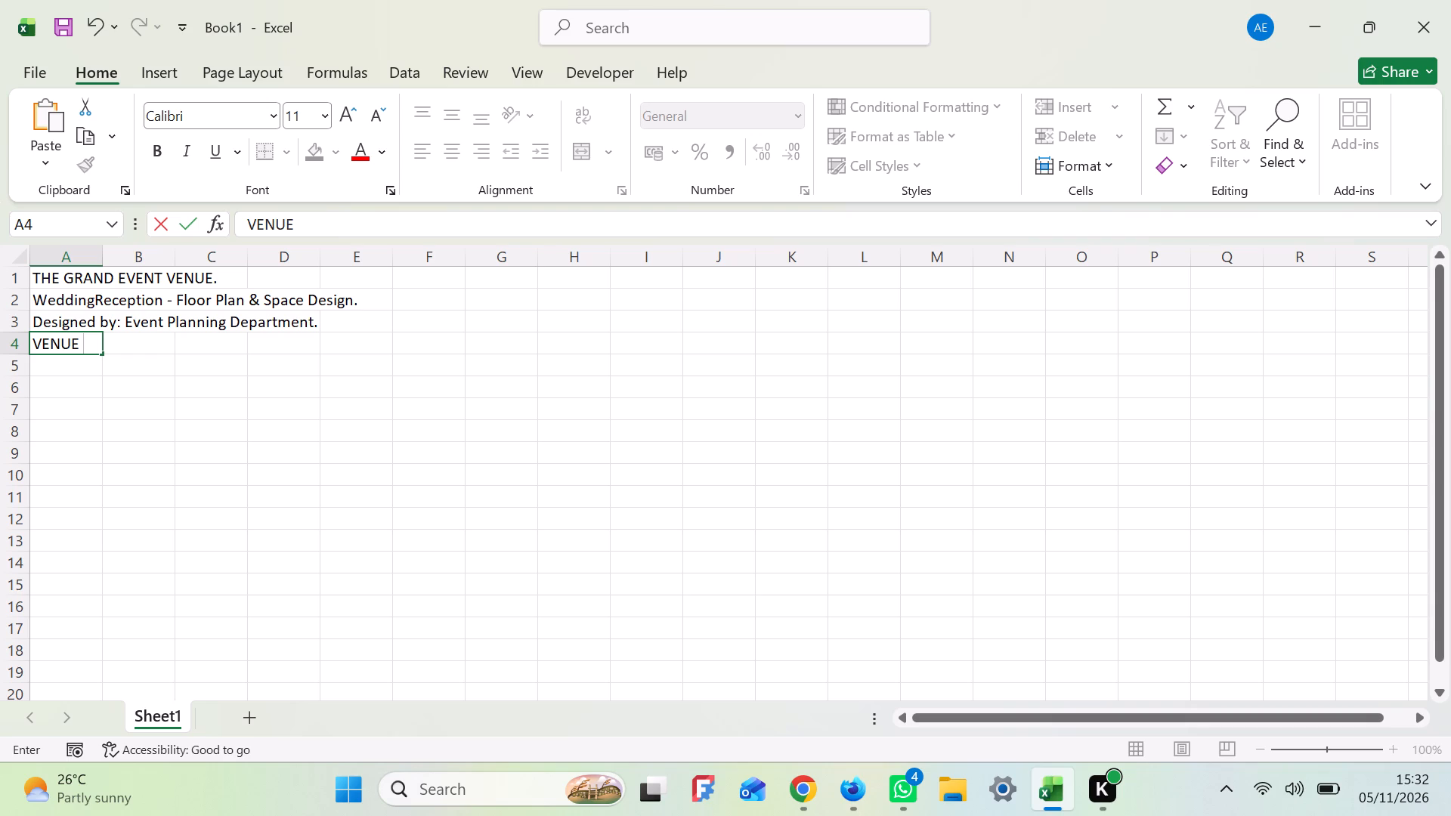
# Complete the heading in cell A4 so it reads "VENUE LAYOUT - GUEST EXPERIENCE ZONES.".
pyautogui.press('l')
pyautogui.write('AYOU')
pyautogui.press('t')
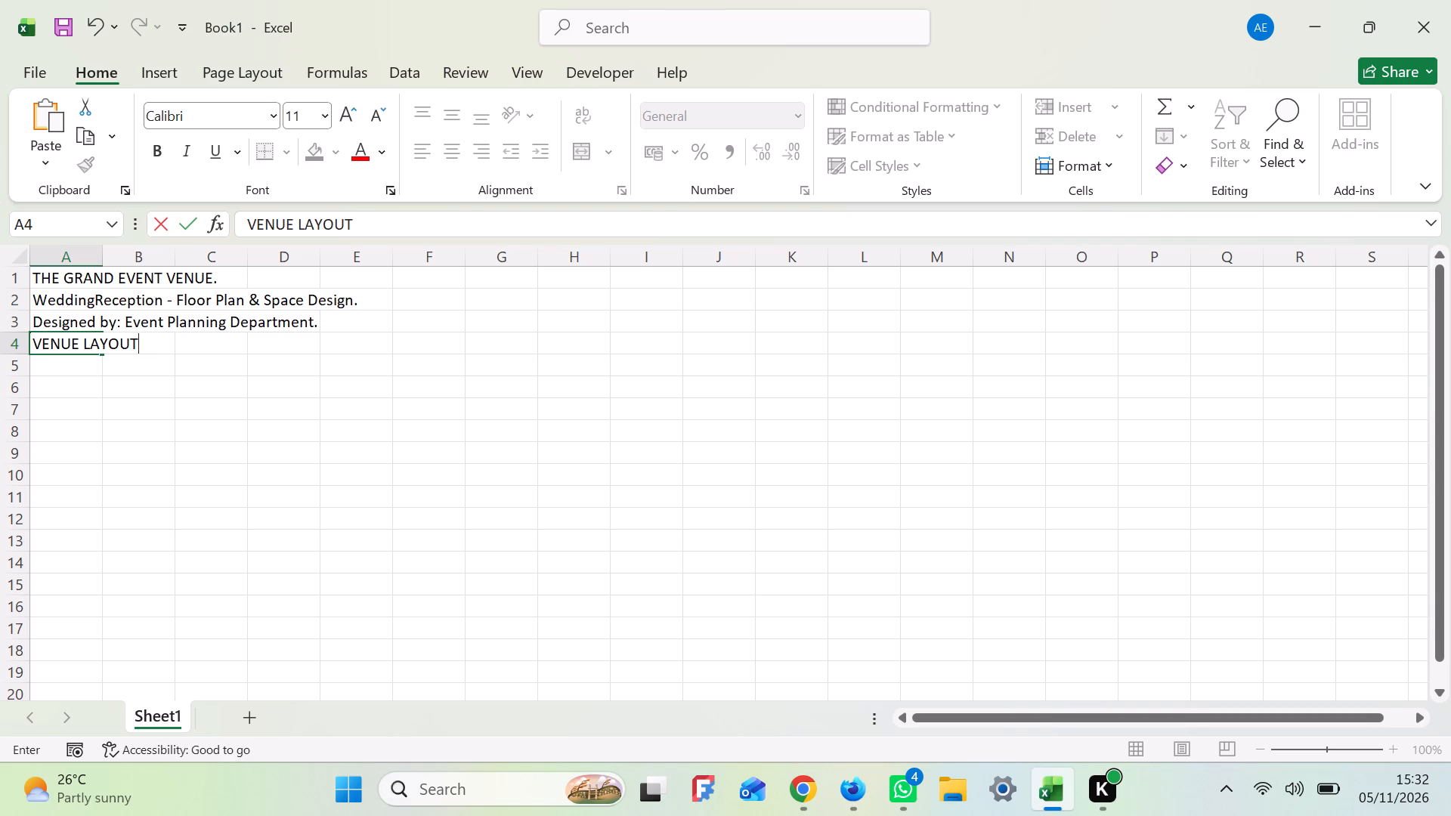
pyautogui.press('space')
pyautogui.write('-')
pyautogui.press('space')
pyautogui.press('g')
pyautogui.press('e')
pyautogui.press('BackSpace')
pyautogui.write('UEST')
pyautogui.press('space')
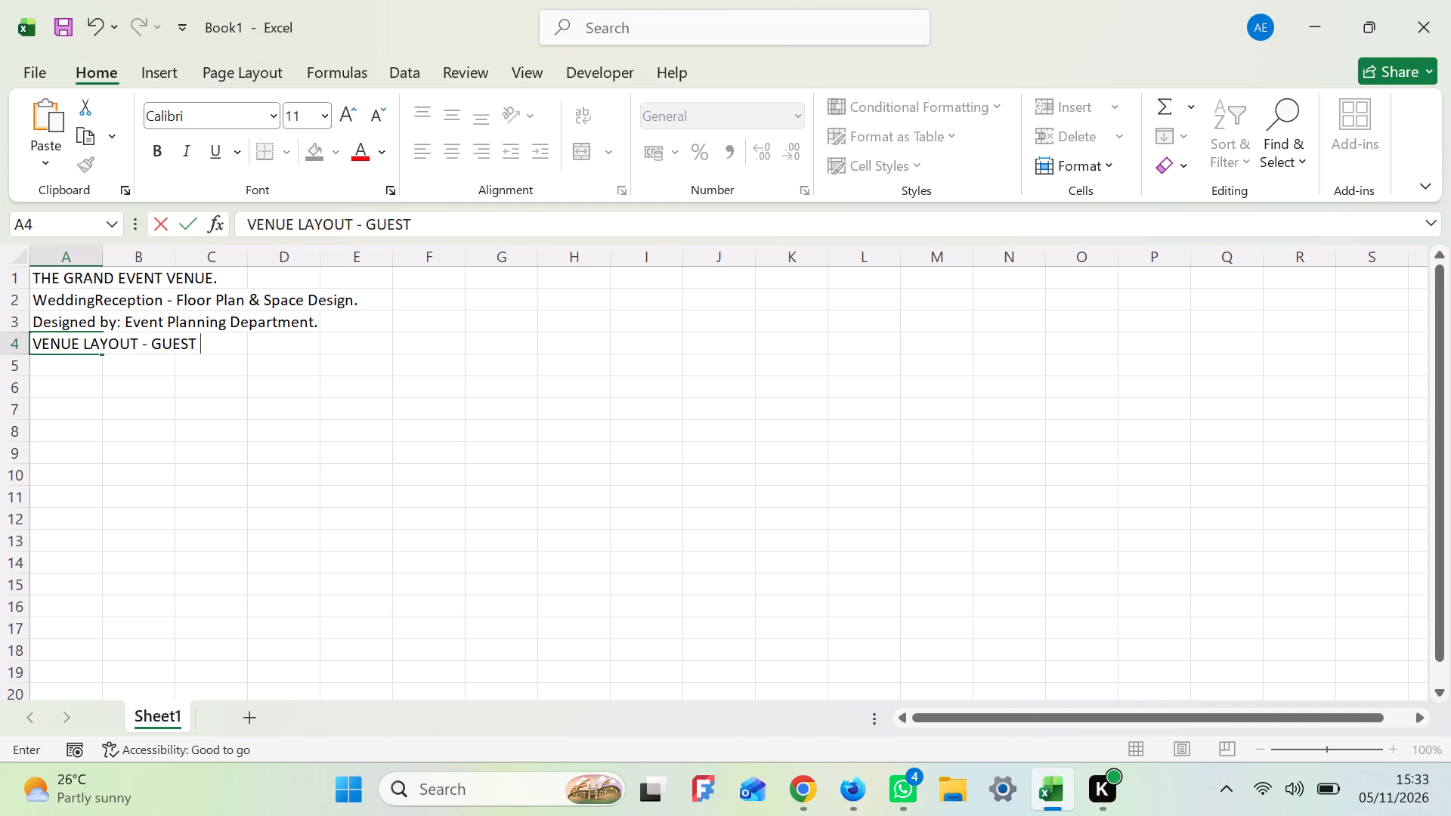
pyautogui.write('EX')
pyautogui.press('p')
pyautogui.write('ER')
pyautogui.press('i')
pyautogui.press('e')
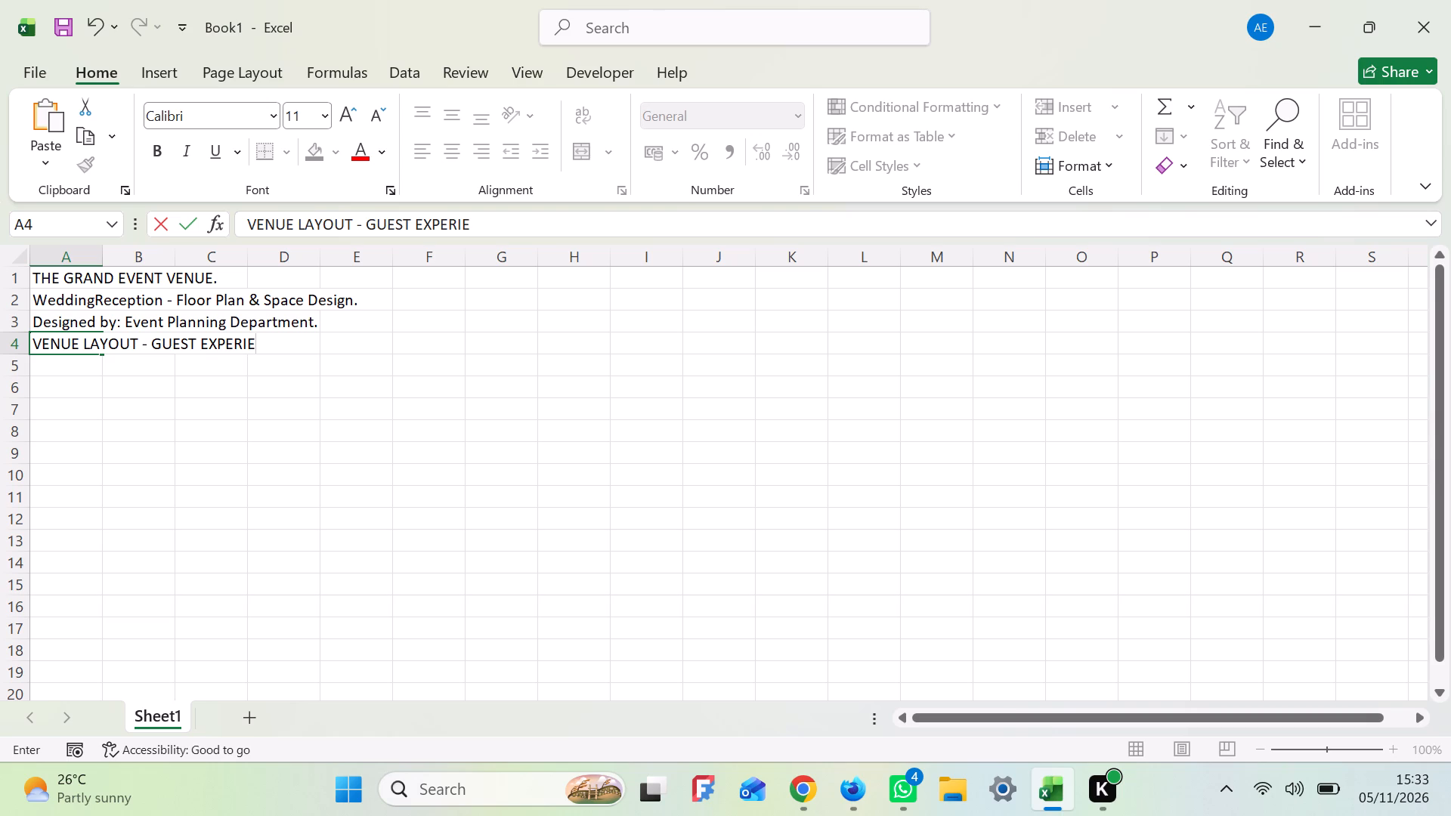
pyautogui.press('n')
pyautogui.write('CE')
pyautogui.press('space')
pyautogui.write('ZON')
pyautogui.write('ES')
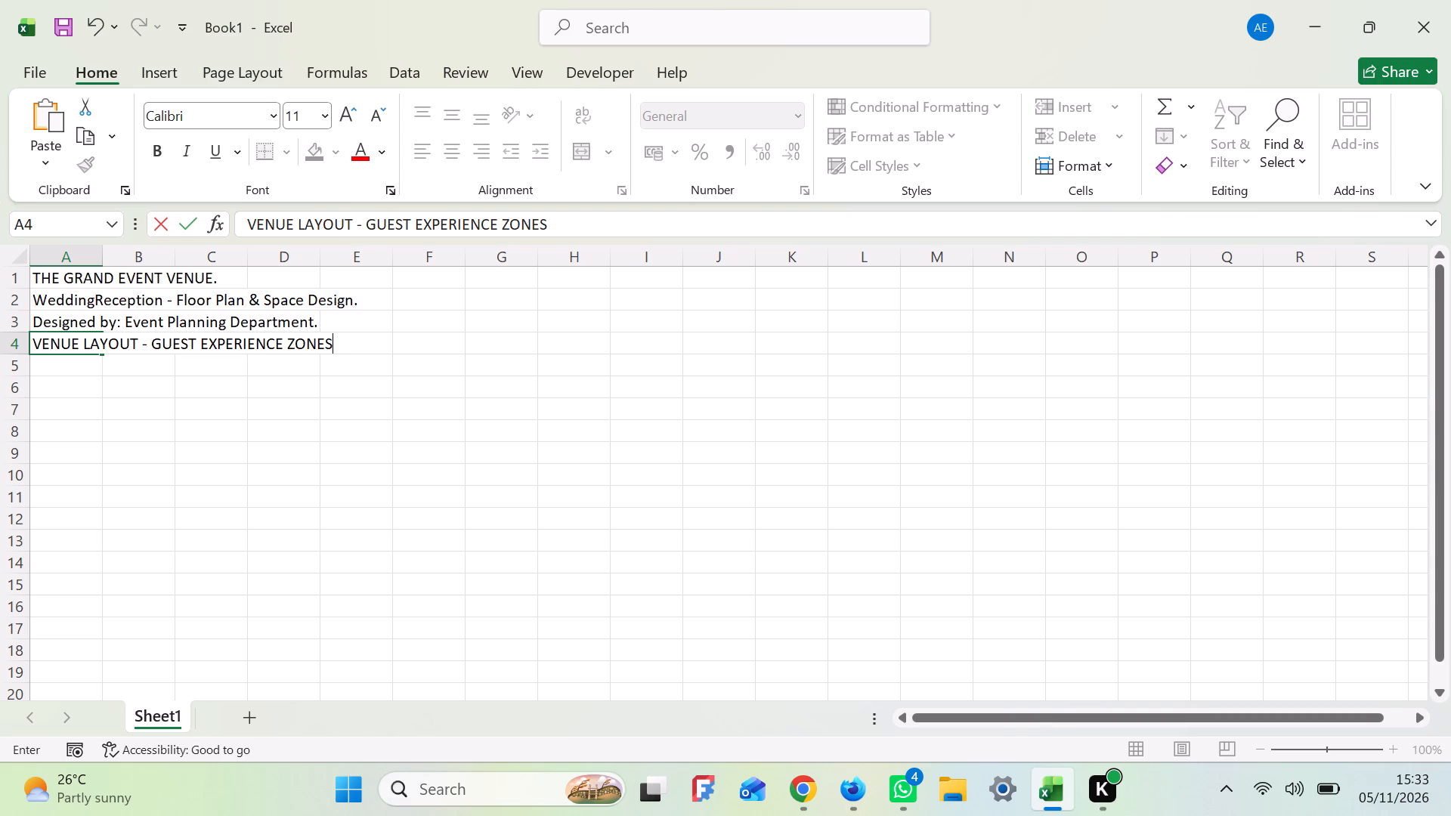
pyautogui.press('.')
pyautogui.press('Return')
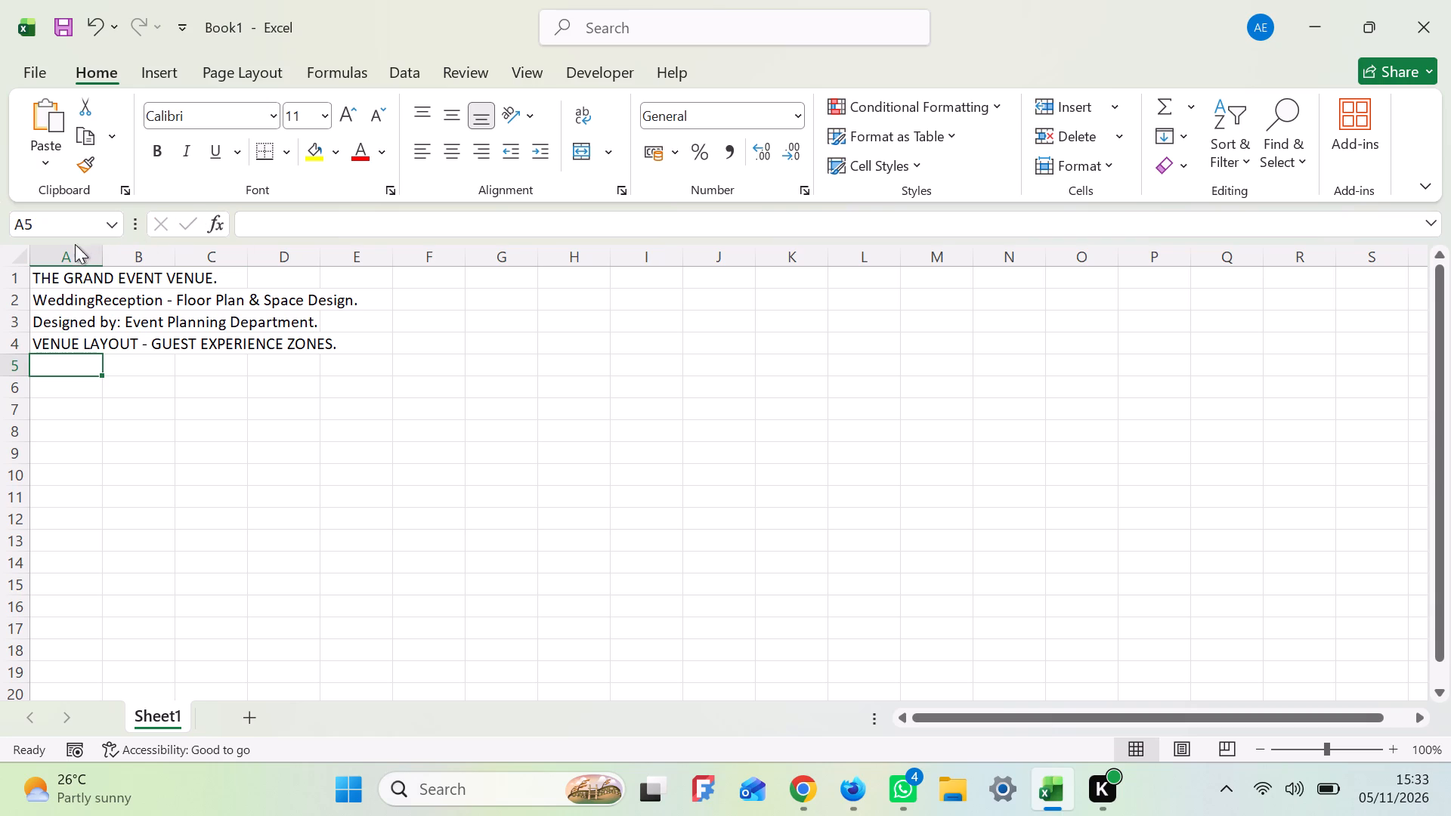
# Merge and center the "THE GRAND EVENT VENUE." title across A1 to Q1.
pyautogui.click(48, 279)
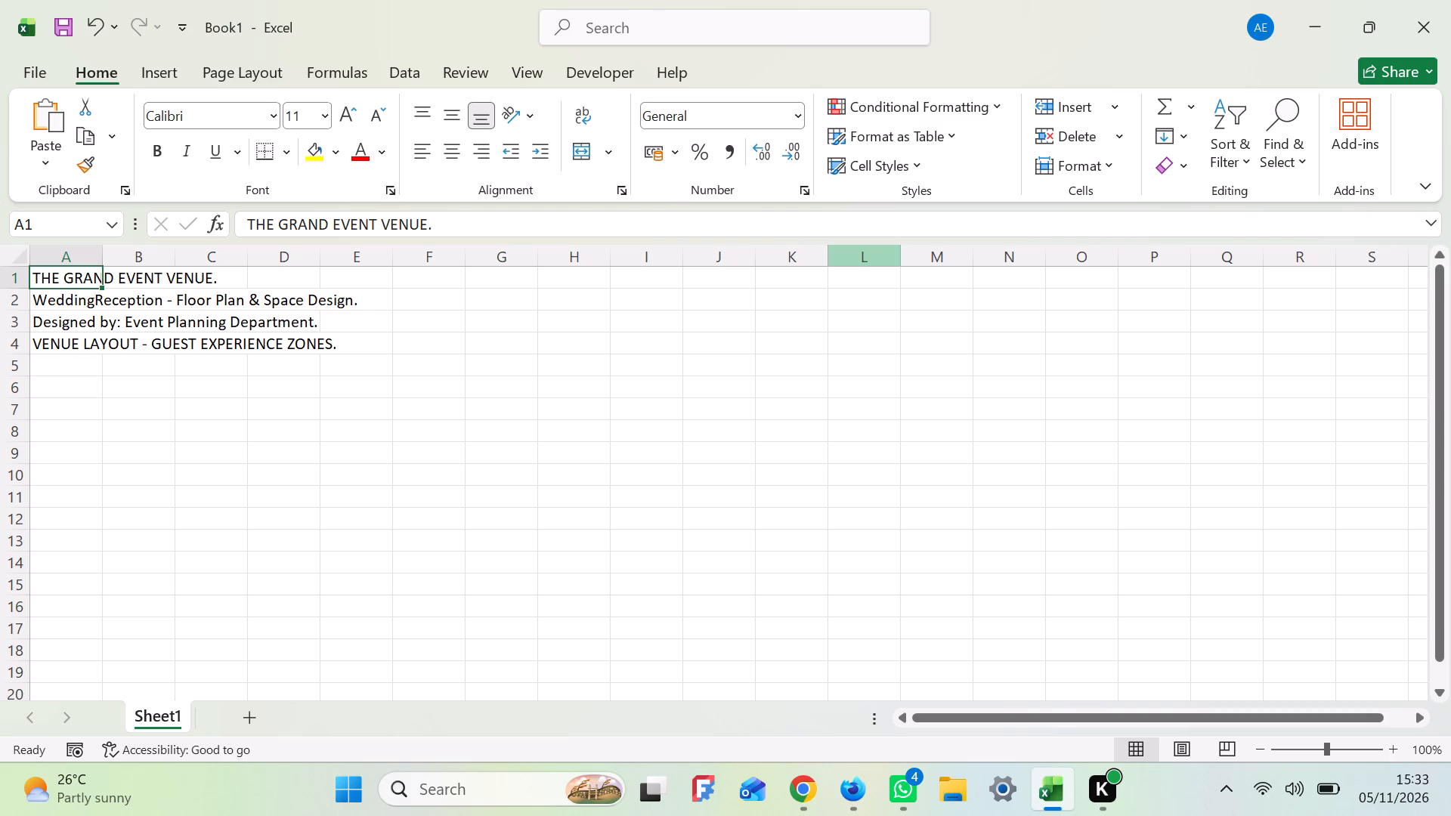
pyautogui.keyDown('shift'); pyautogui.click(1214, 282); pyautogui.keyUp('shift')
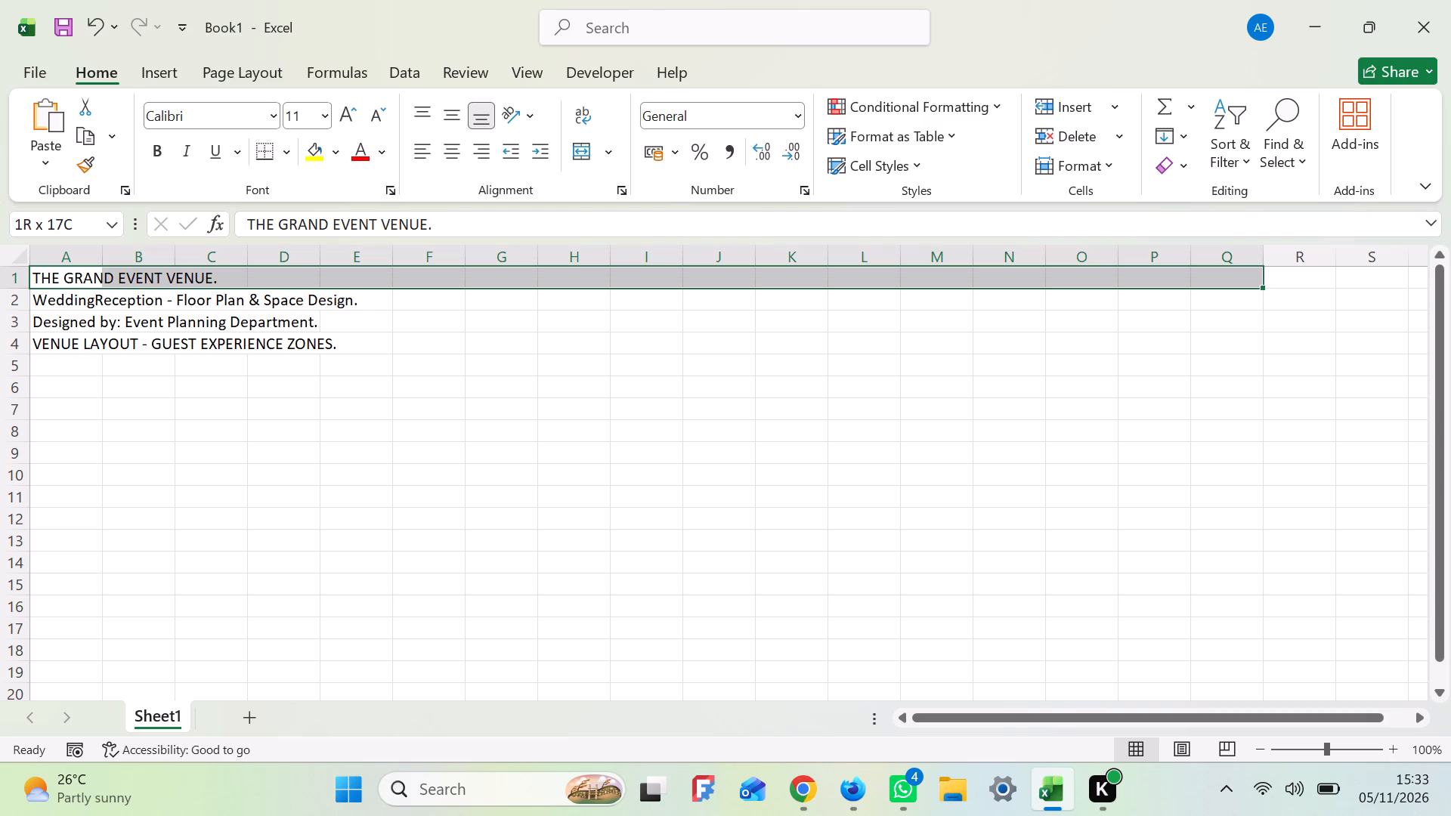
pyautogui.click(605, 159)
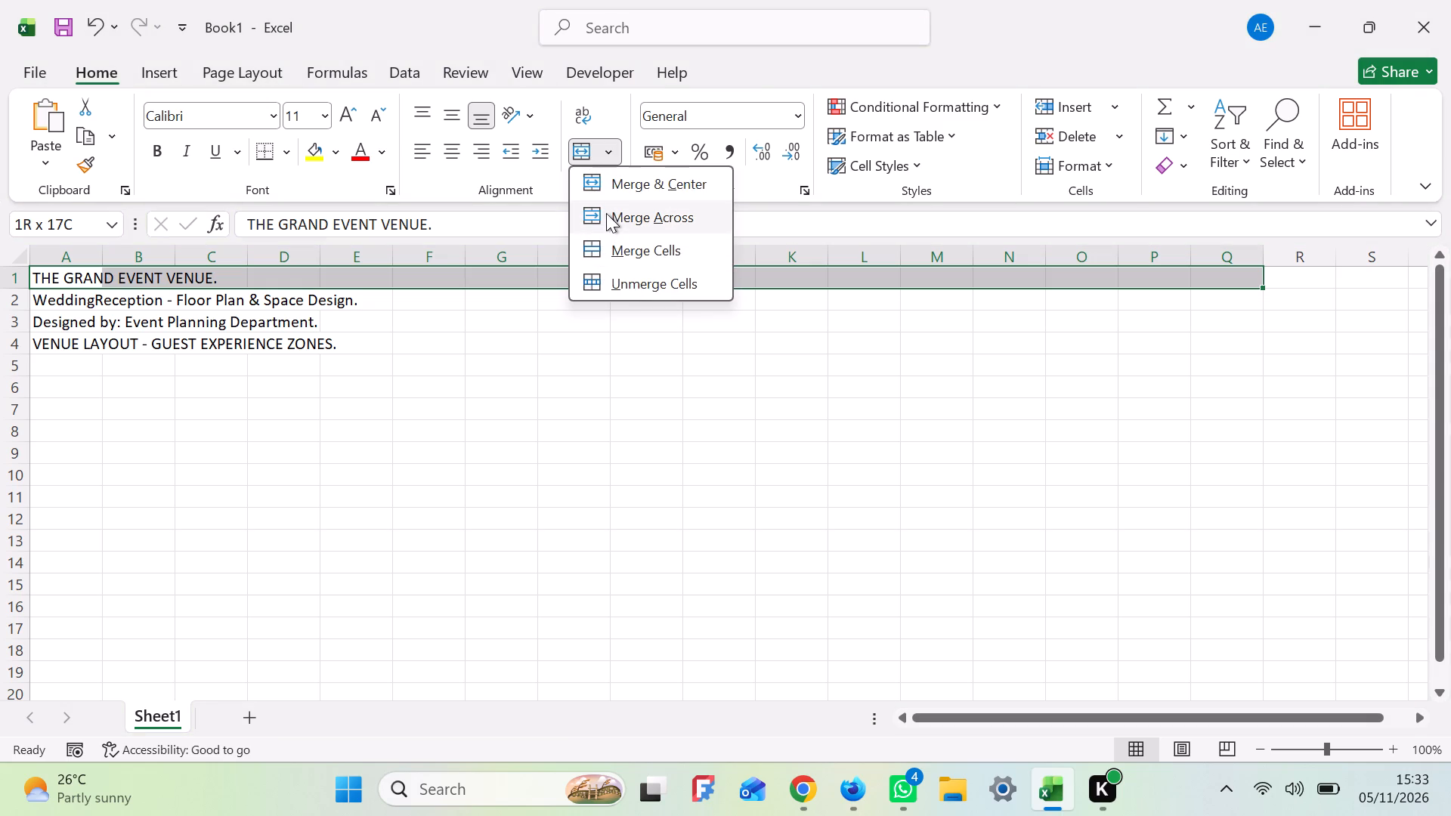
pyautogui.click(680, 186)
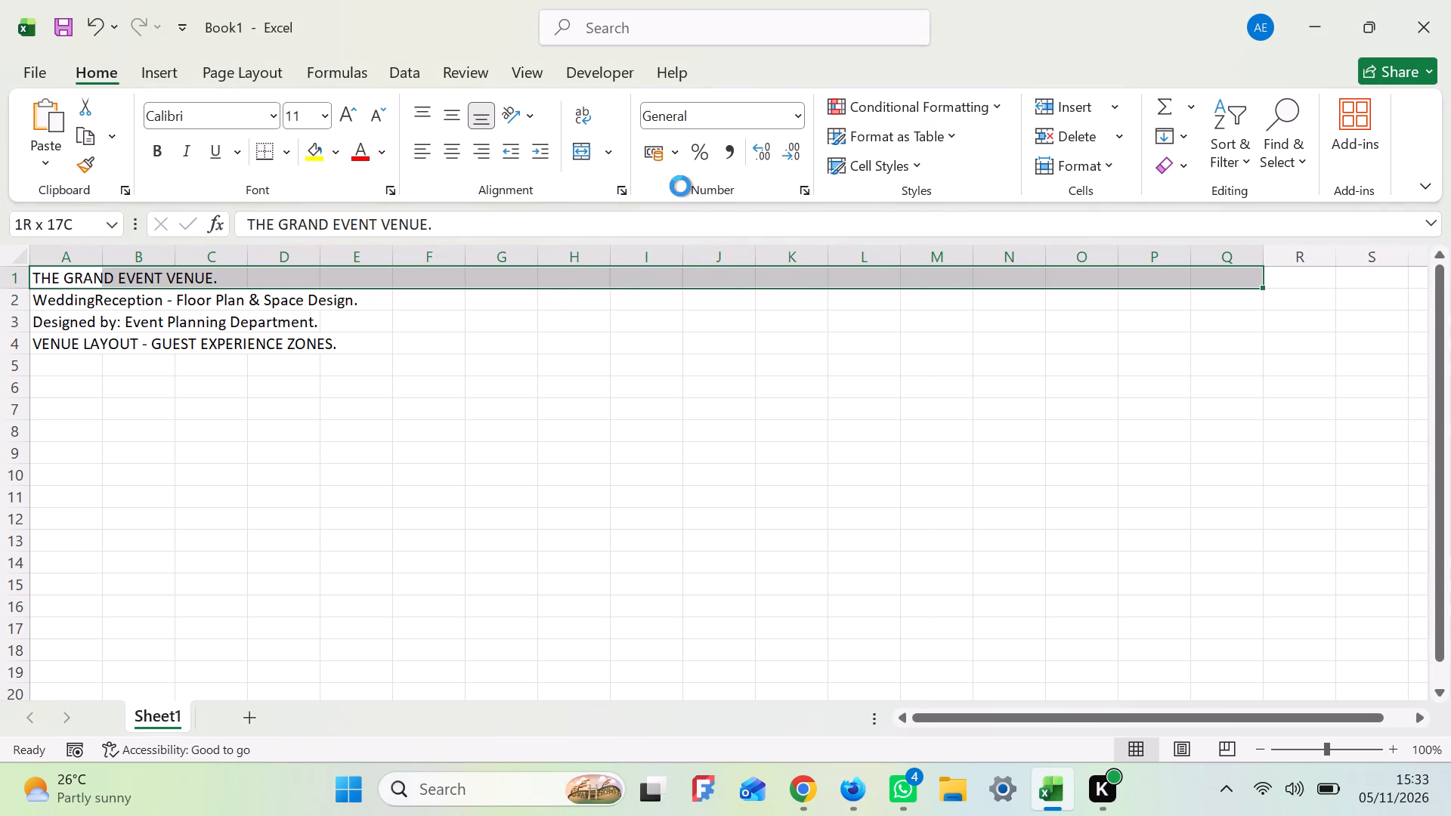
# Make the merged row 1 title bold and set its font size to 20.
pyautogui.click(158, 156)
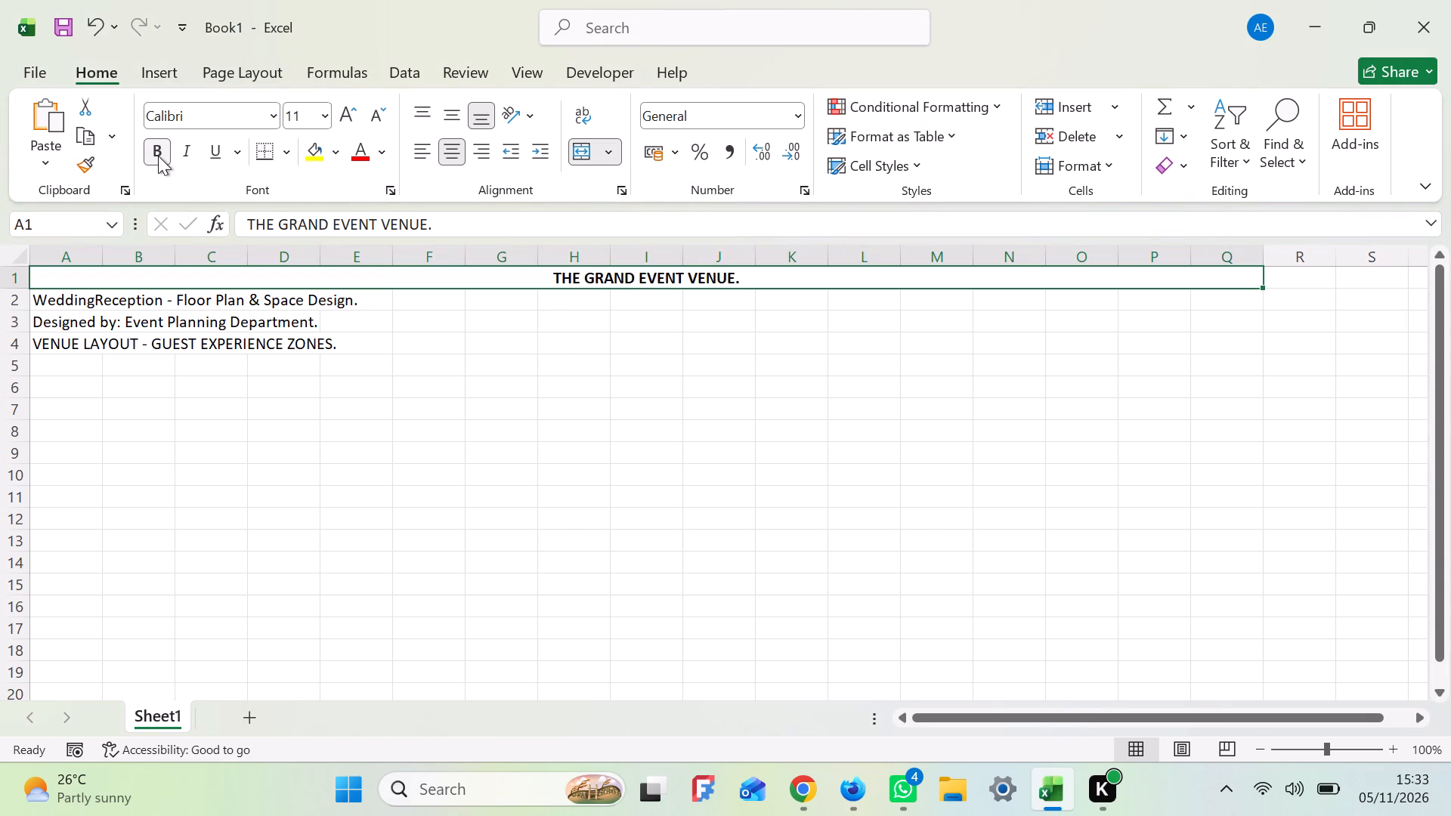
pyautogui.click(323, 116)
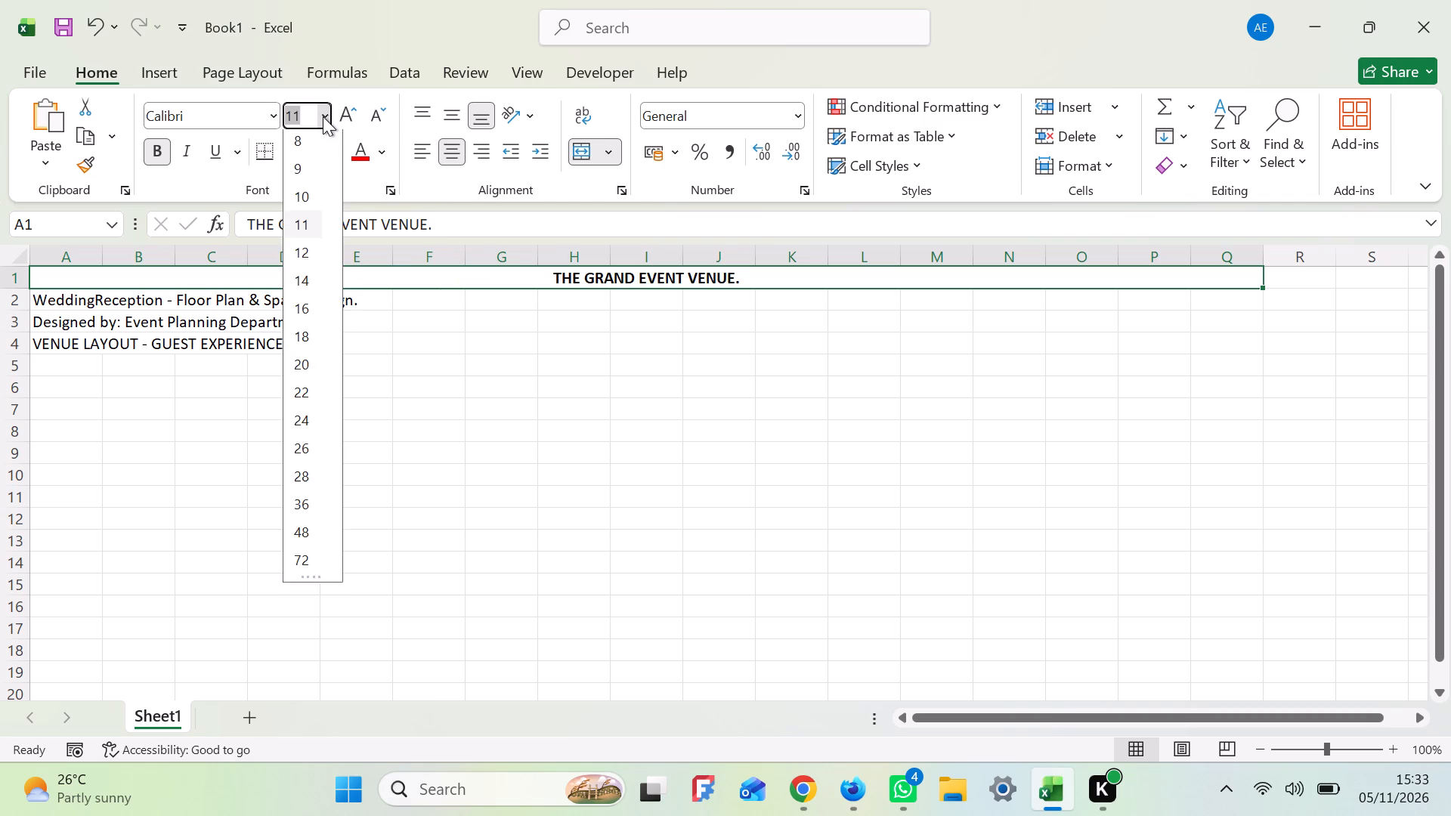
pyautogui.click(305, 369)
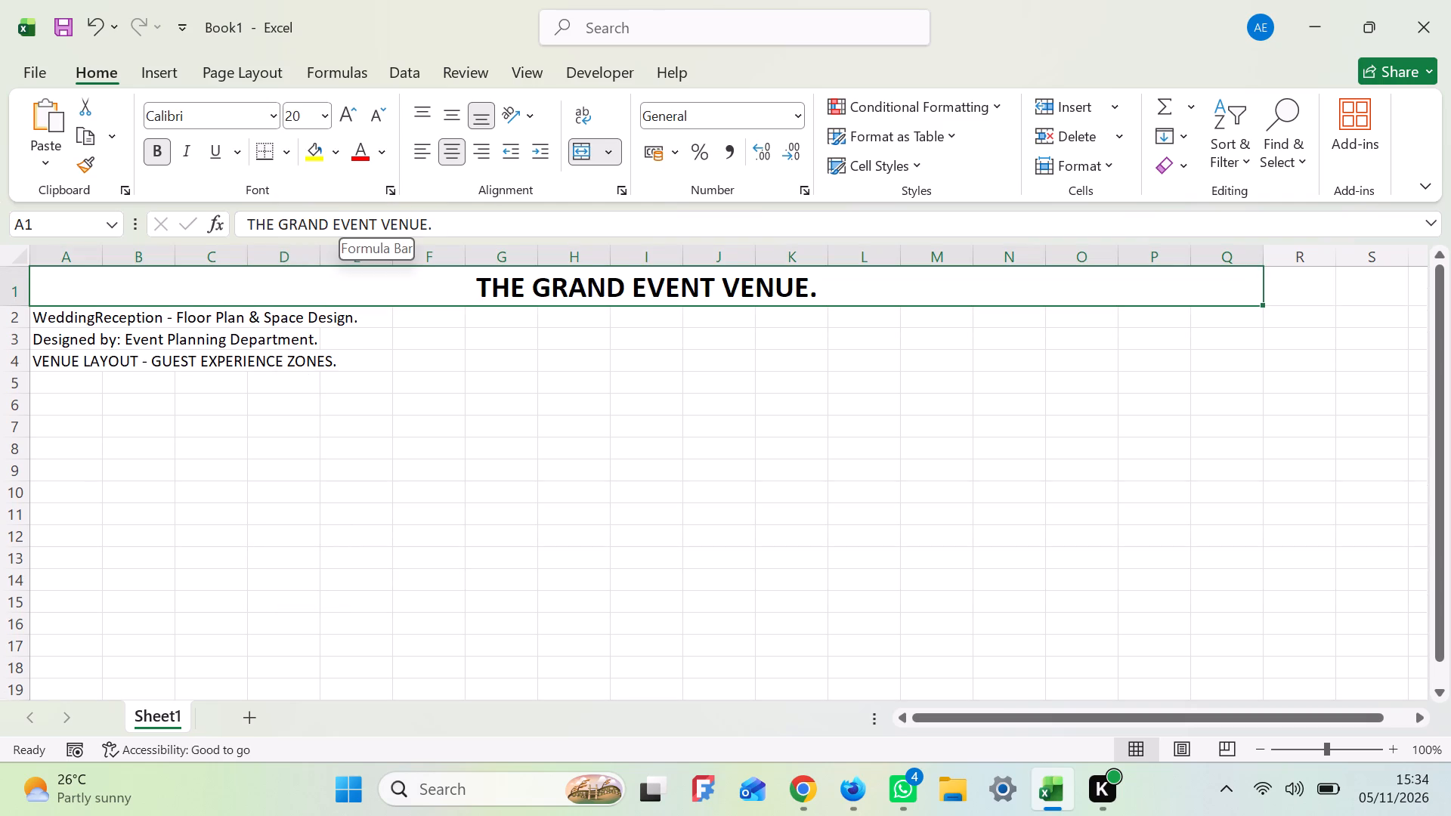
# Give the row 1 title a darker blue theme fill and a white font color.
pyautogui.click(330, 158)
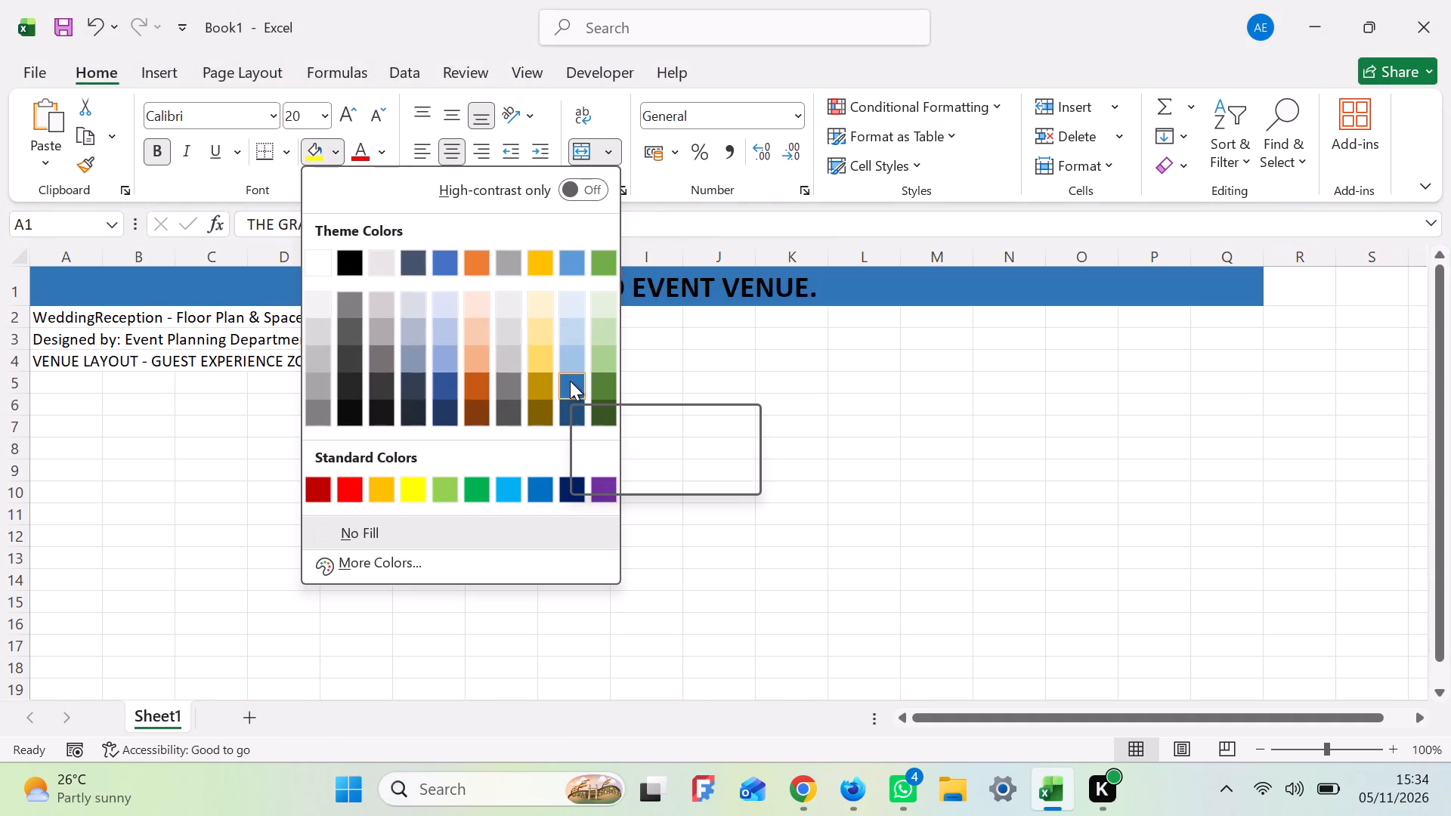
pyautogui.click(570, 381)
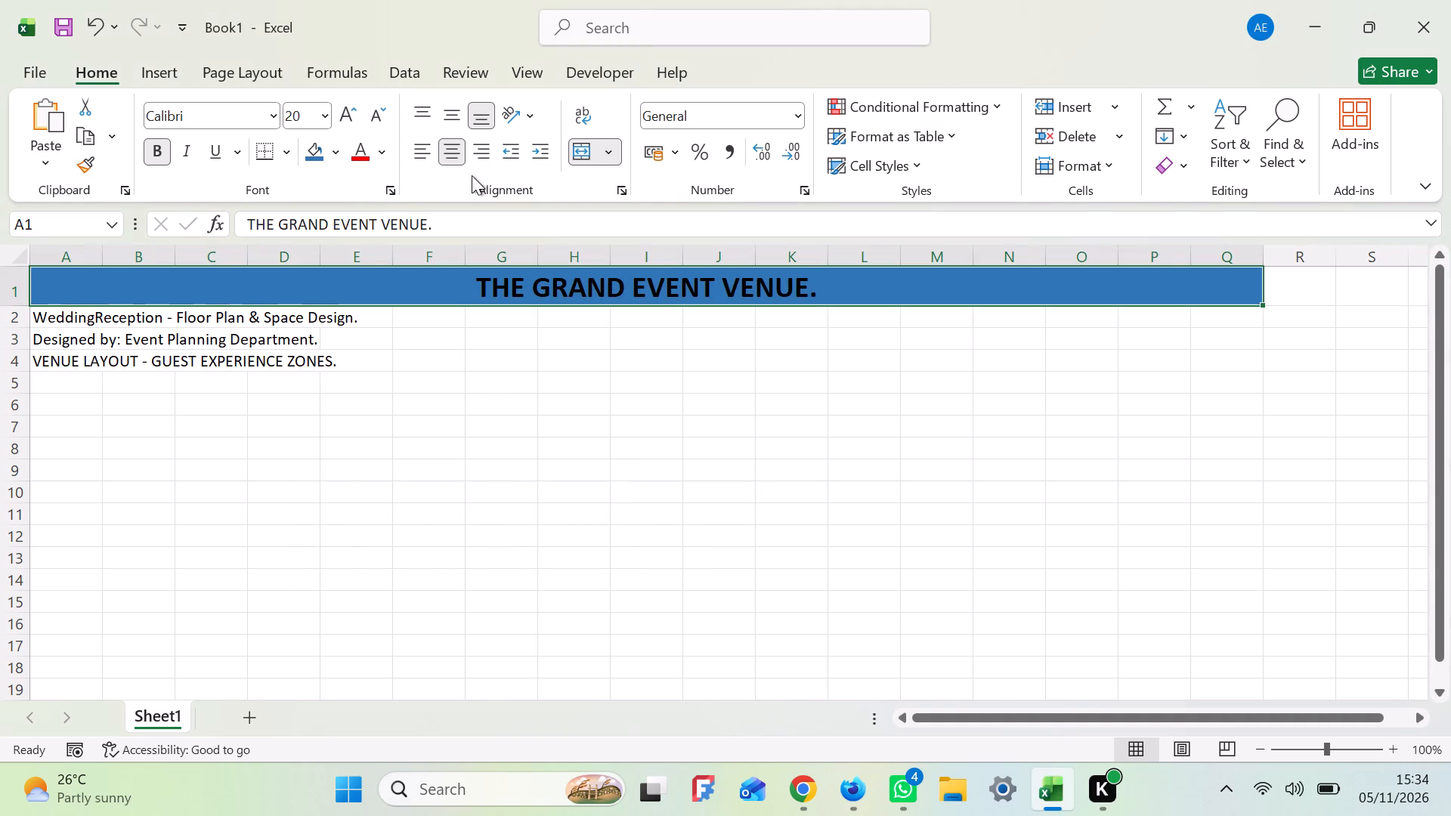
pyautogui.click(385, 158)
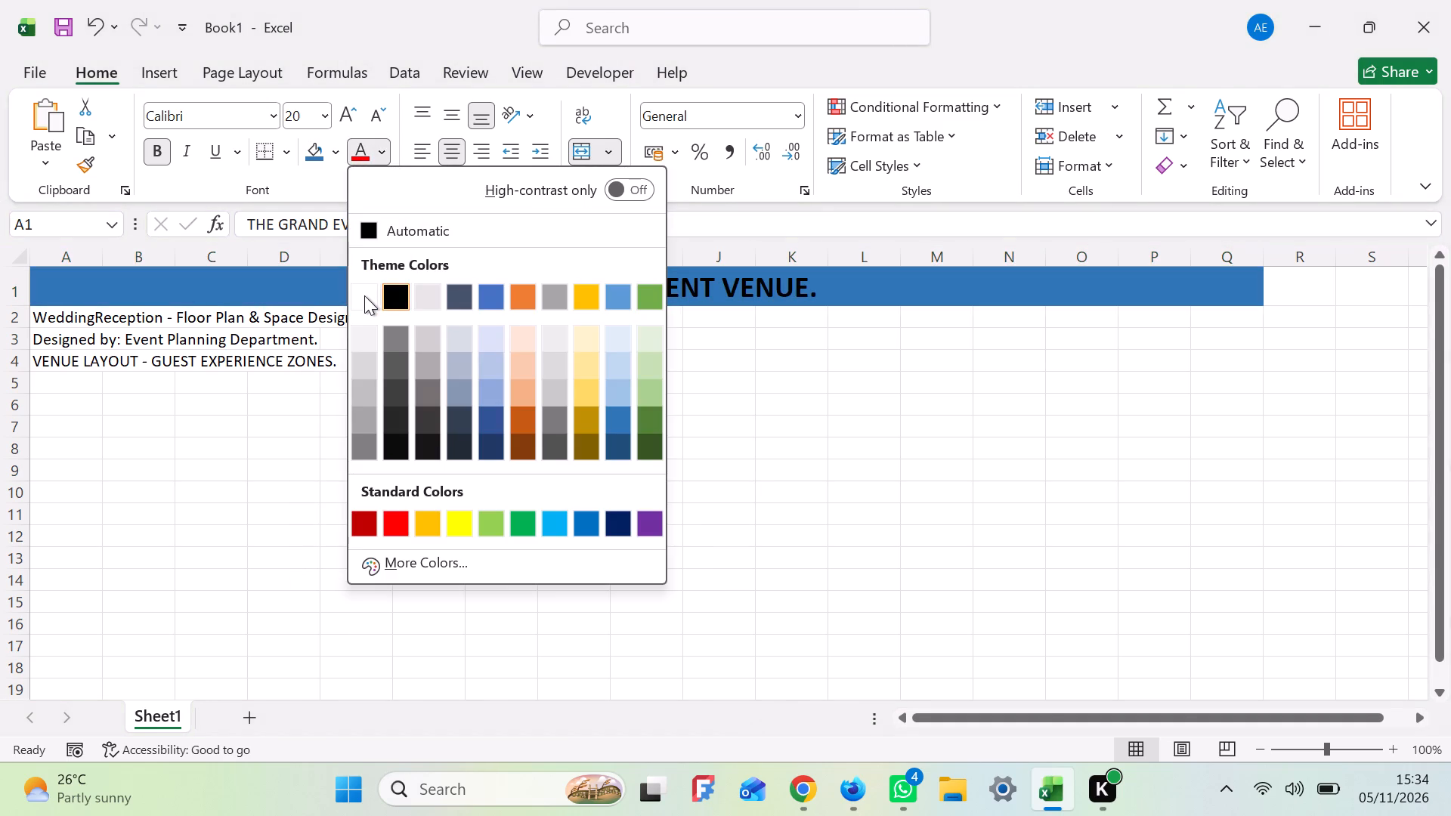
pyautogui.click(364, 295)
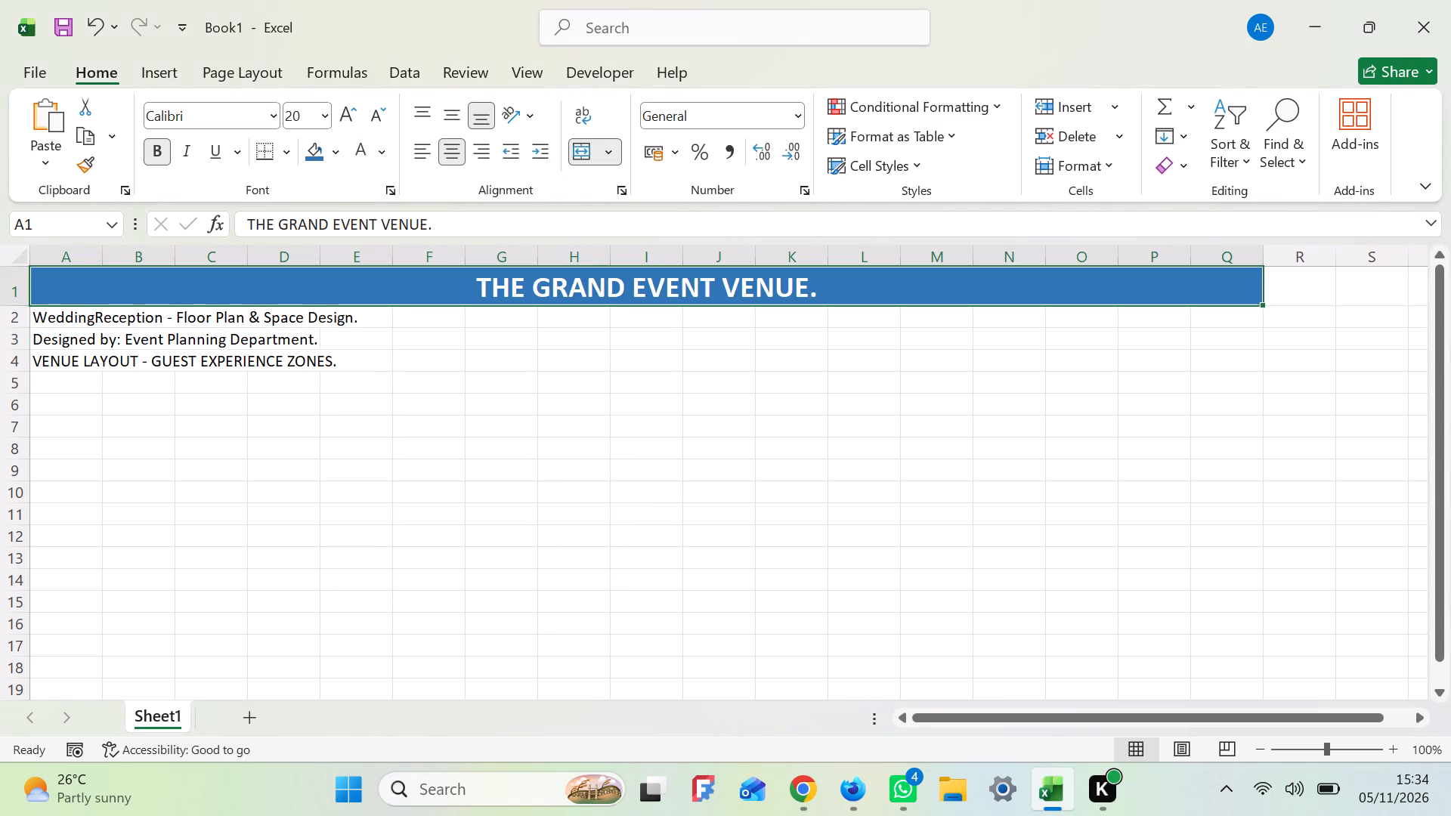
pyautogui.click(83, 323)
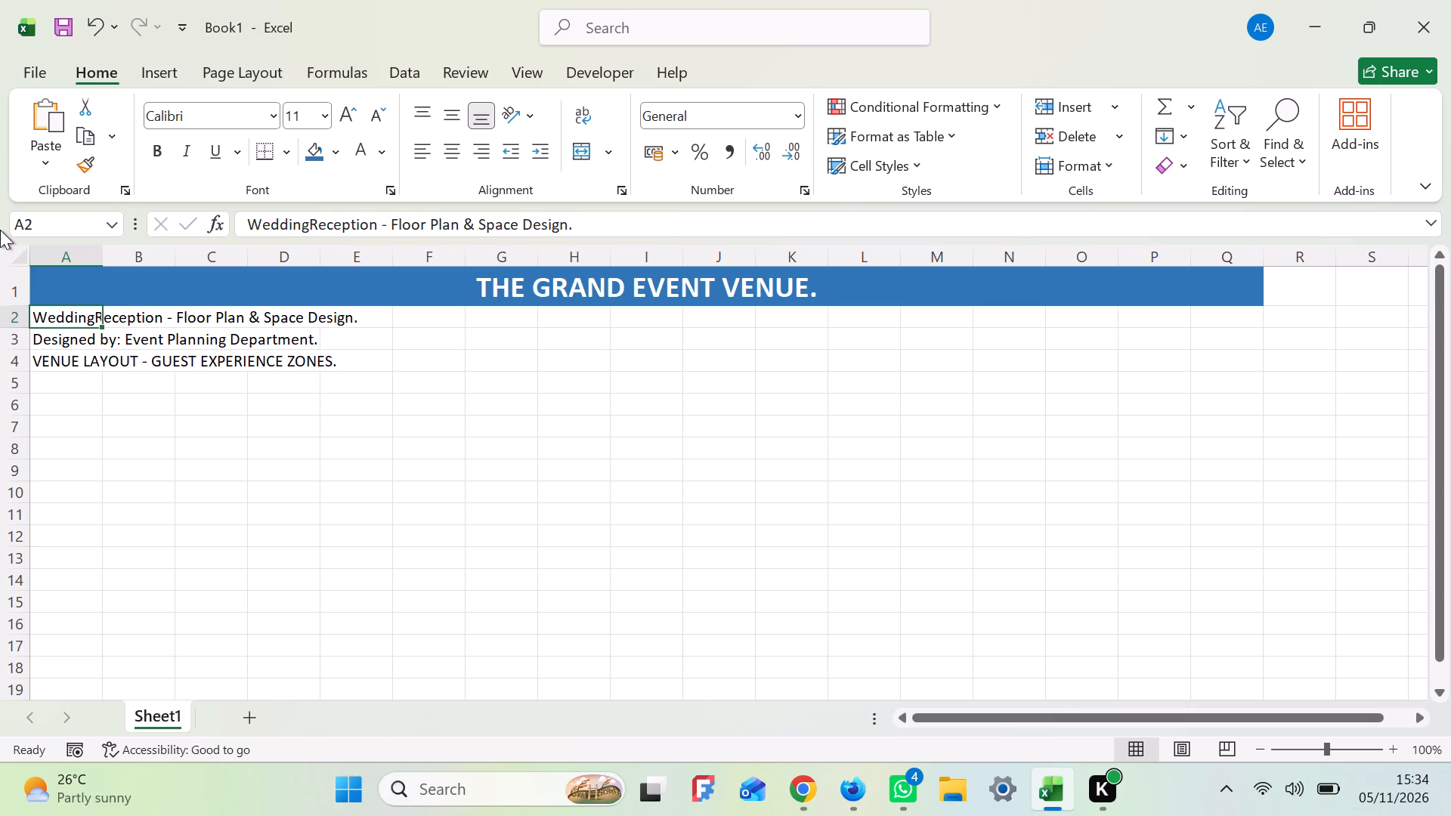
# Set the height of row 1 to 40.
pyautogui.click(20, 283)
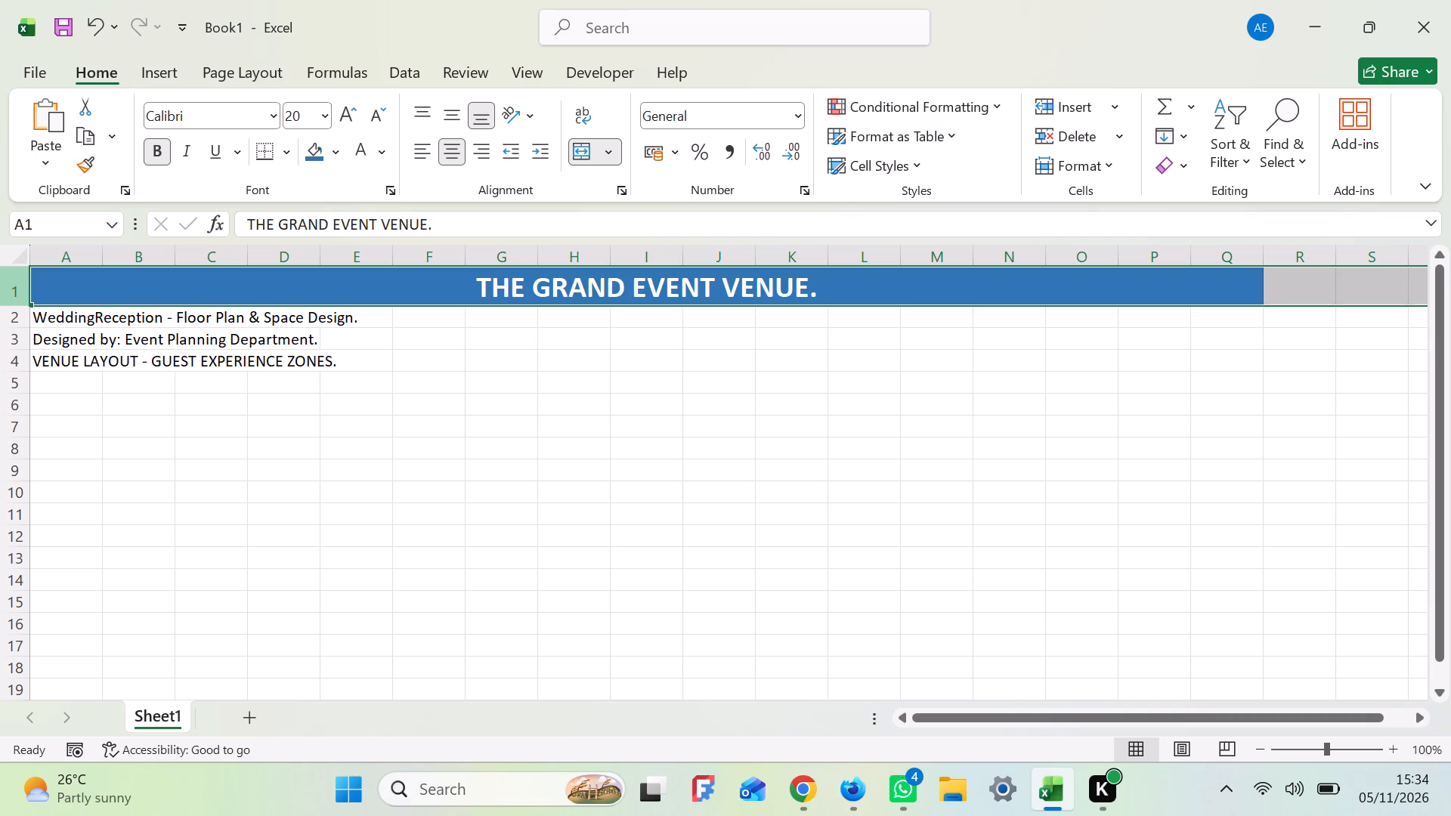
pyautogui.rightClick(20, 286)
pyautogui.rightClick(20, 286)
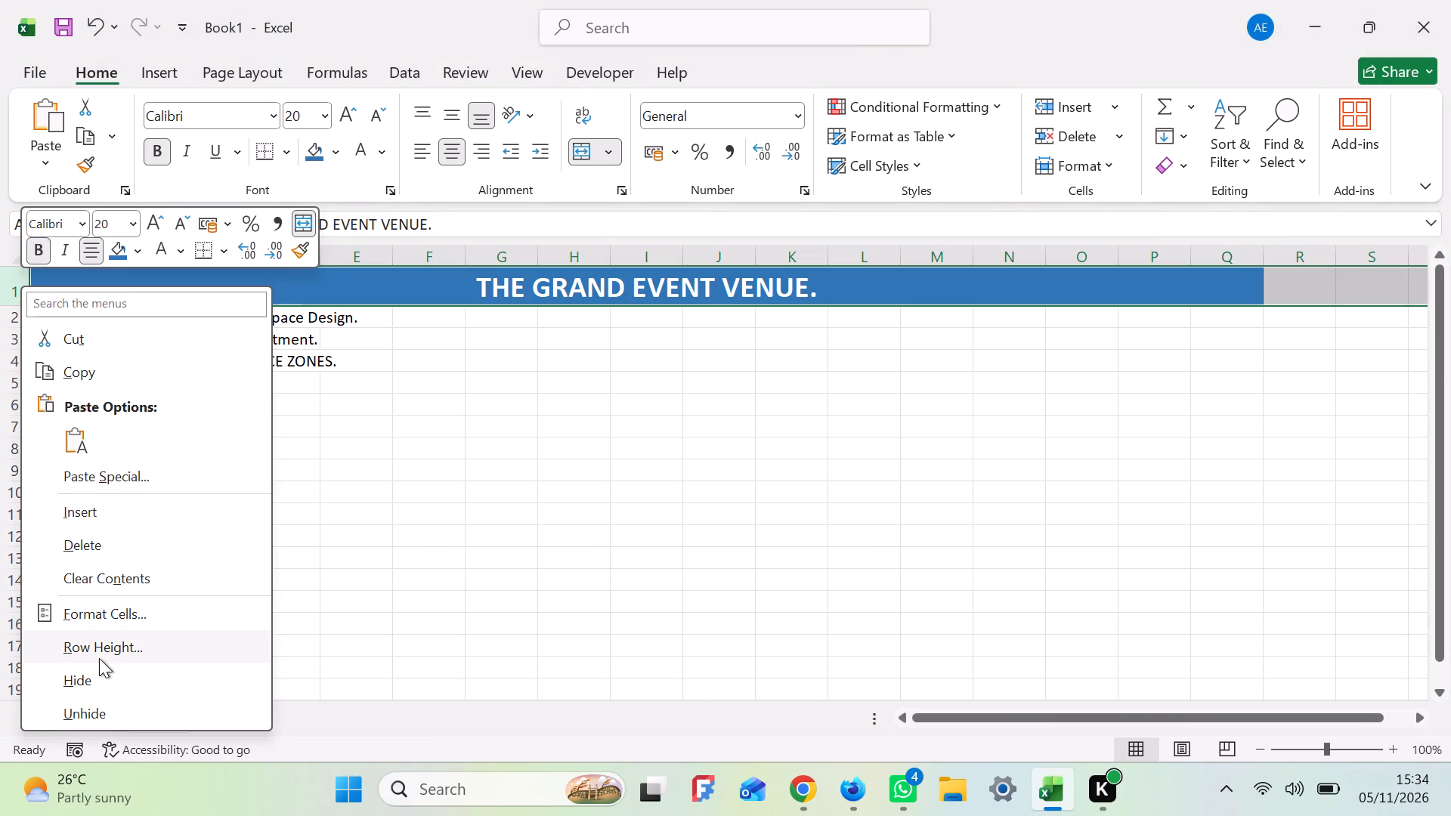
pyautogui.click(110, 645)
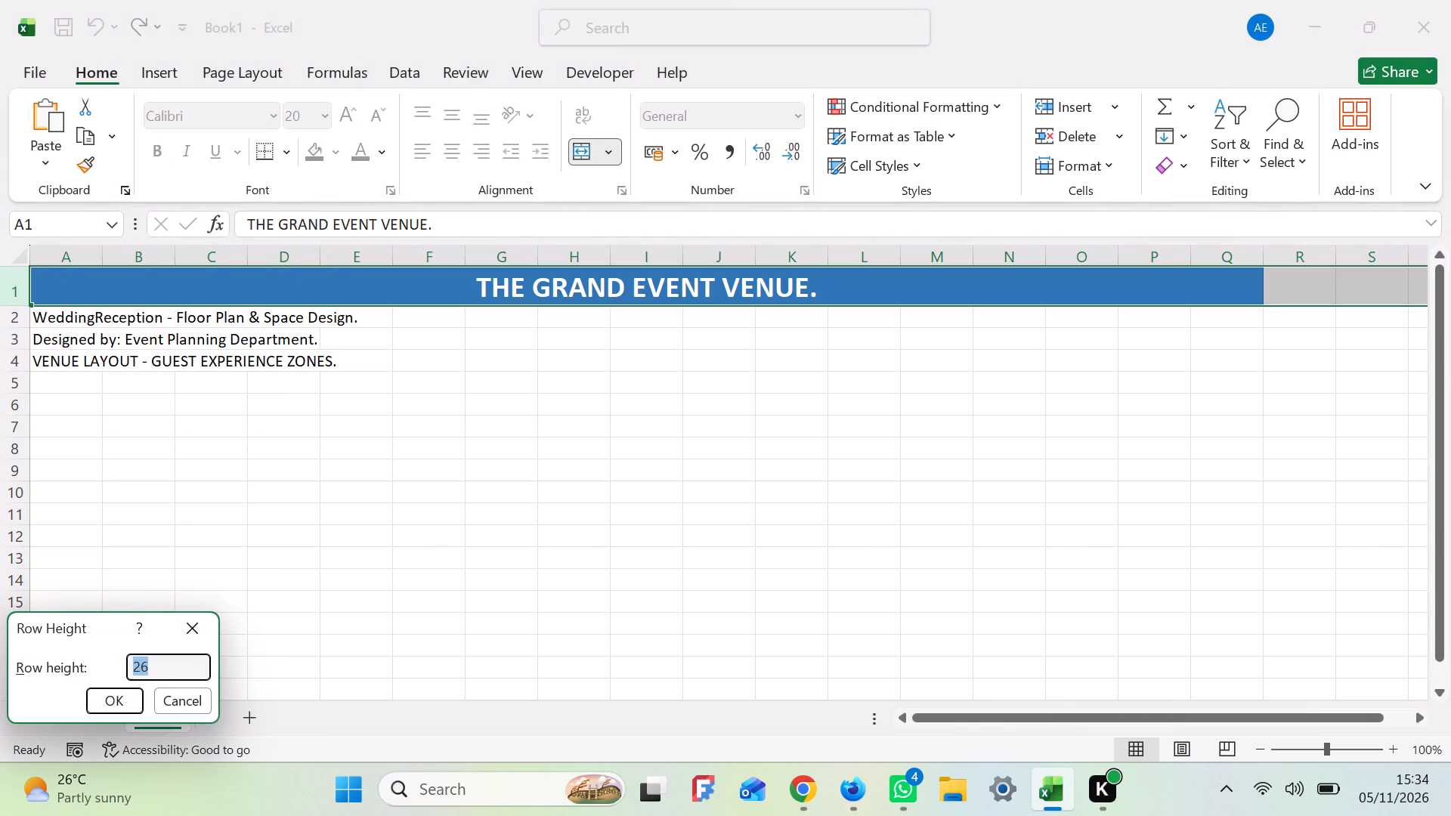
pyautogui.press('BackSpace')
pyautogui.press('BackSpace')
pyautogui.write('40')
pyautogui.press('Return')
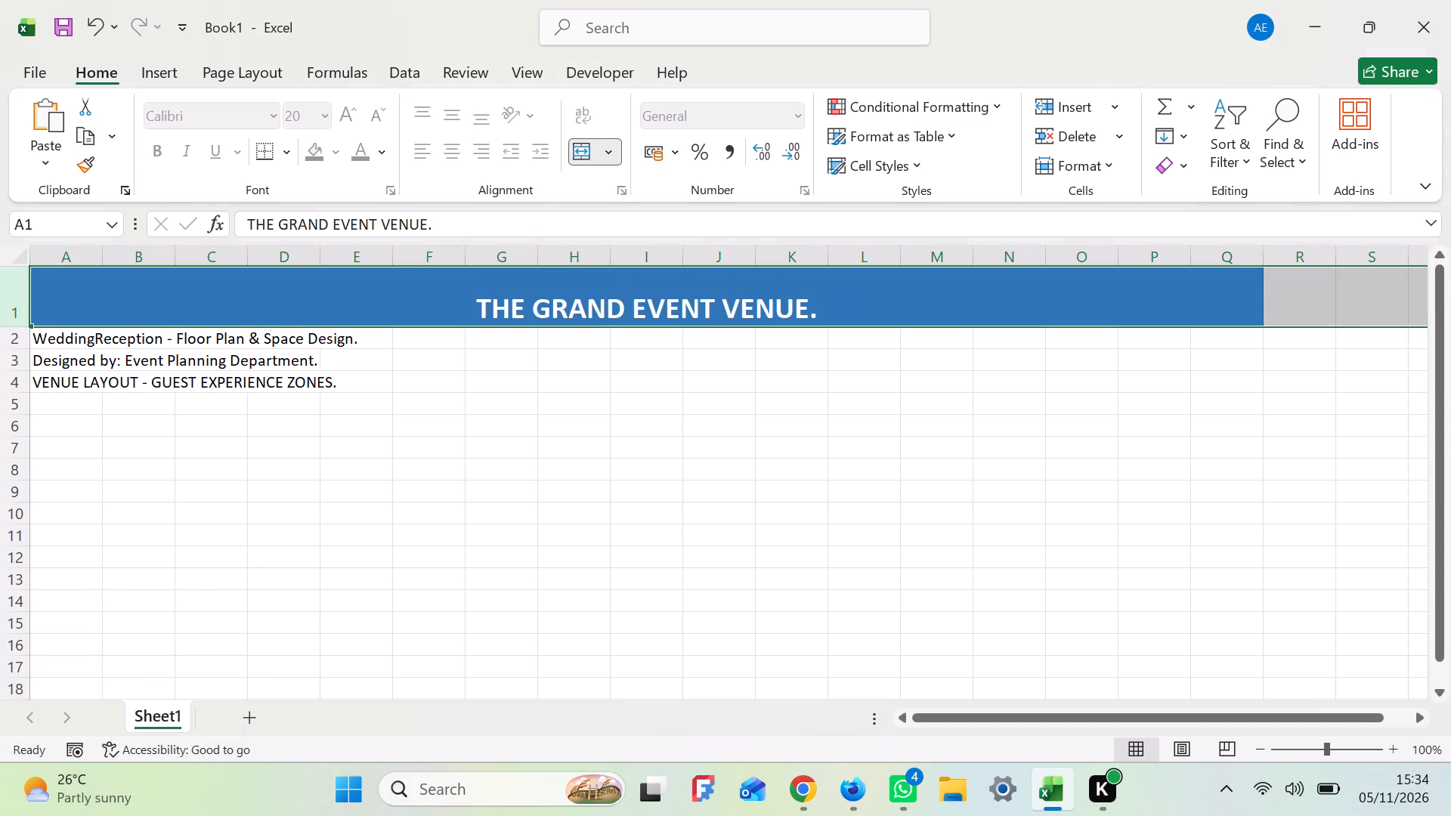
pyautogui.click(178, 474)
# Italicize the row 2 subtitle at font size 11 and merge and center it across A2 to Q2.
pyautogui.click(92, 342)
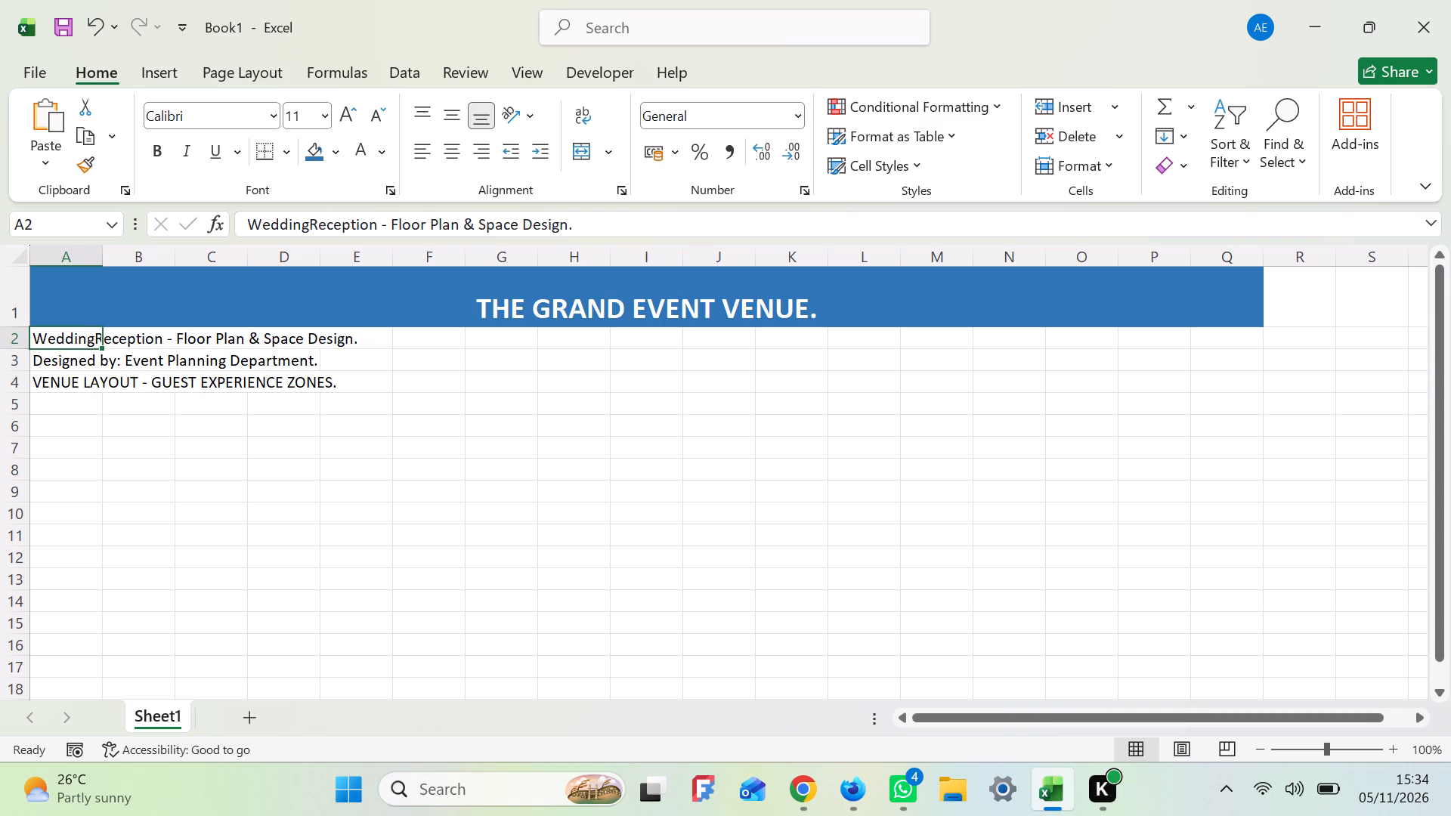
pyautogui.keyDown('shift'); pyautogui.click(1233, 337); pyautogui.keyUp('shift')
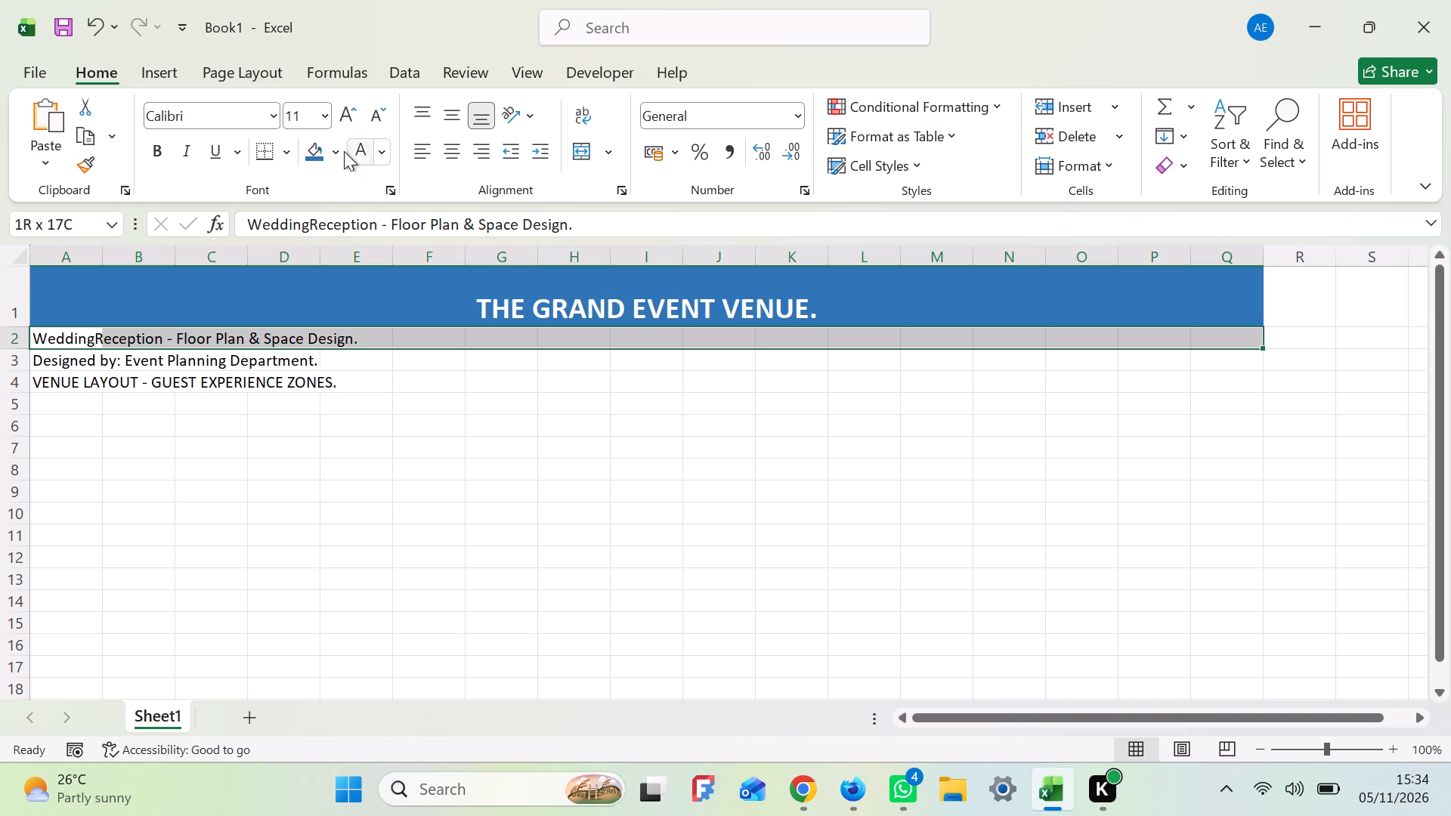
pyautogui.click(326, 116)
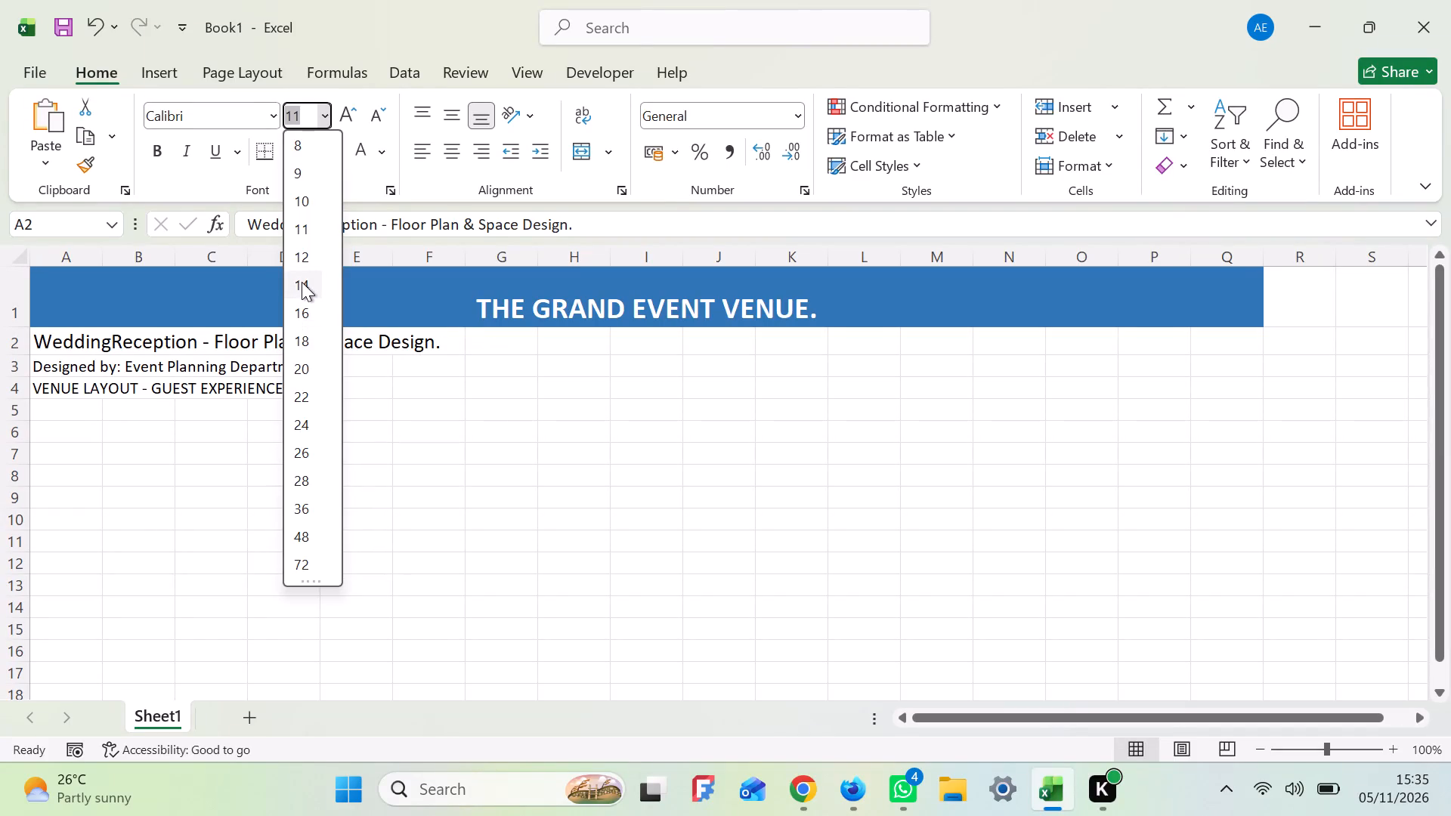
pyautogui.click(302, 239)
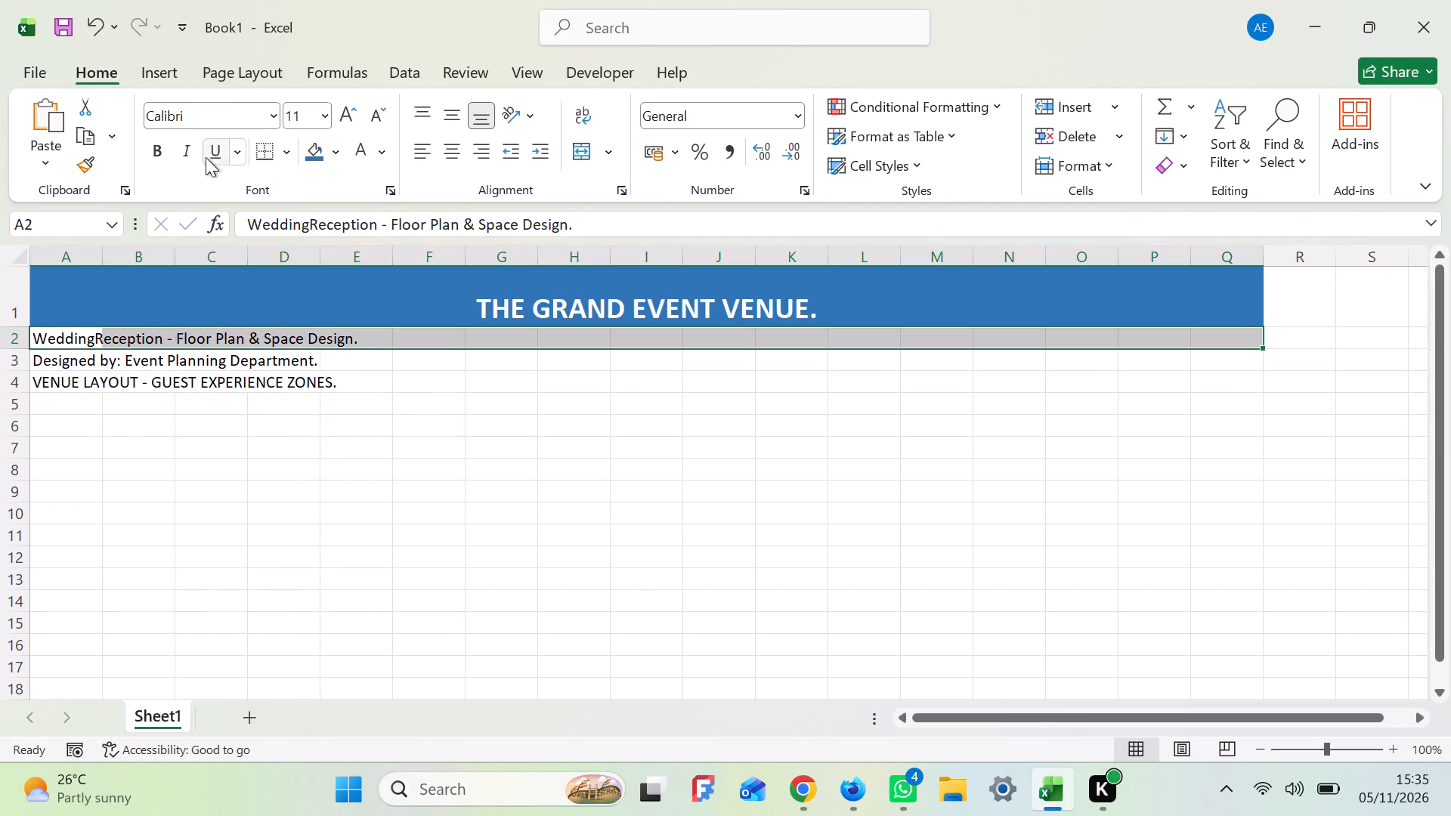
pyautogui.click(186, 141)
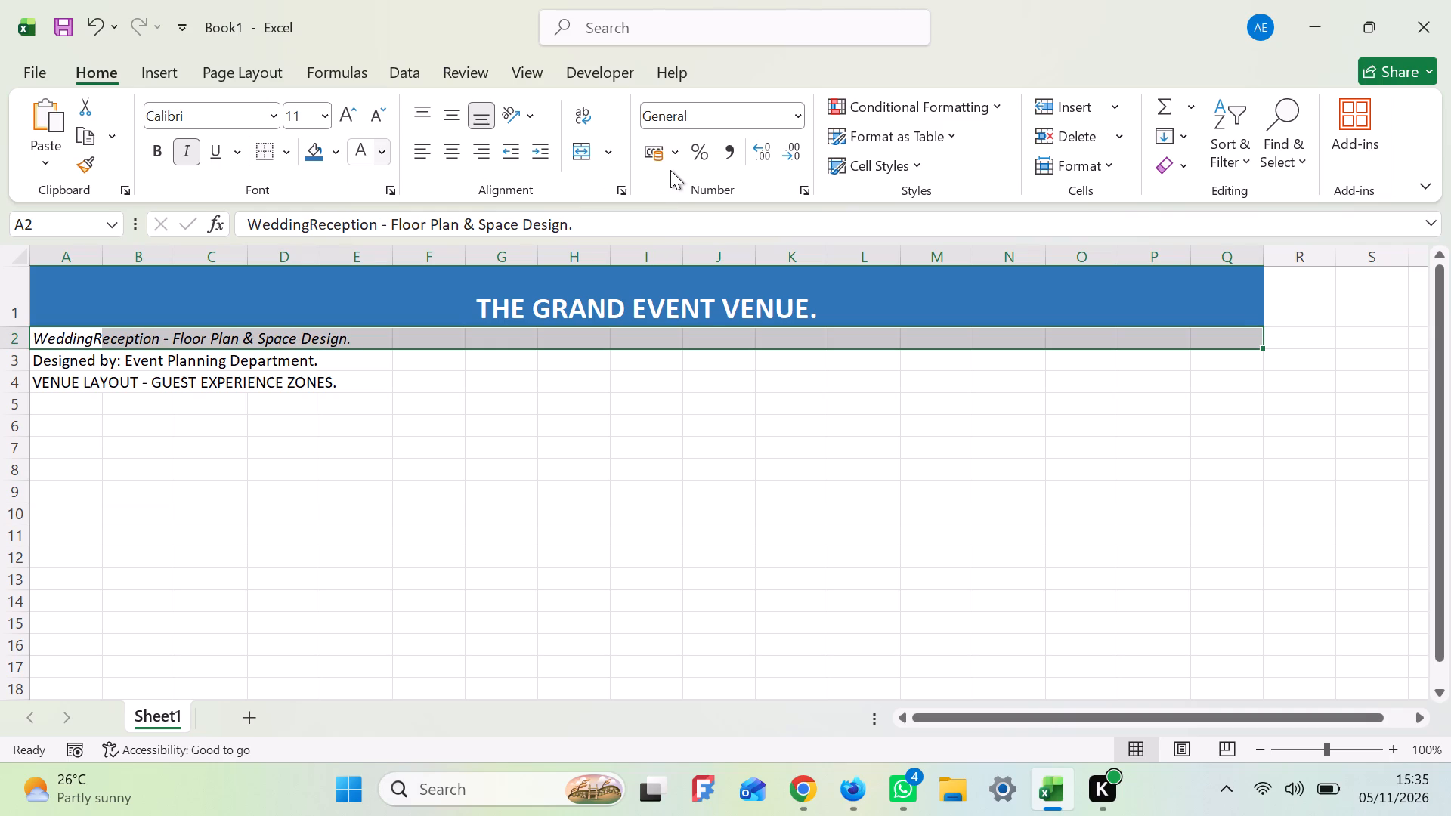
pyautogui.click(614, 147)
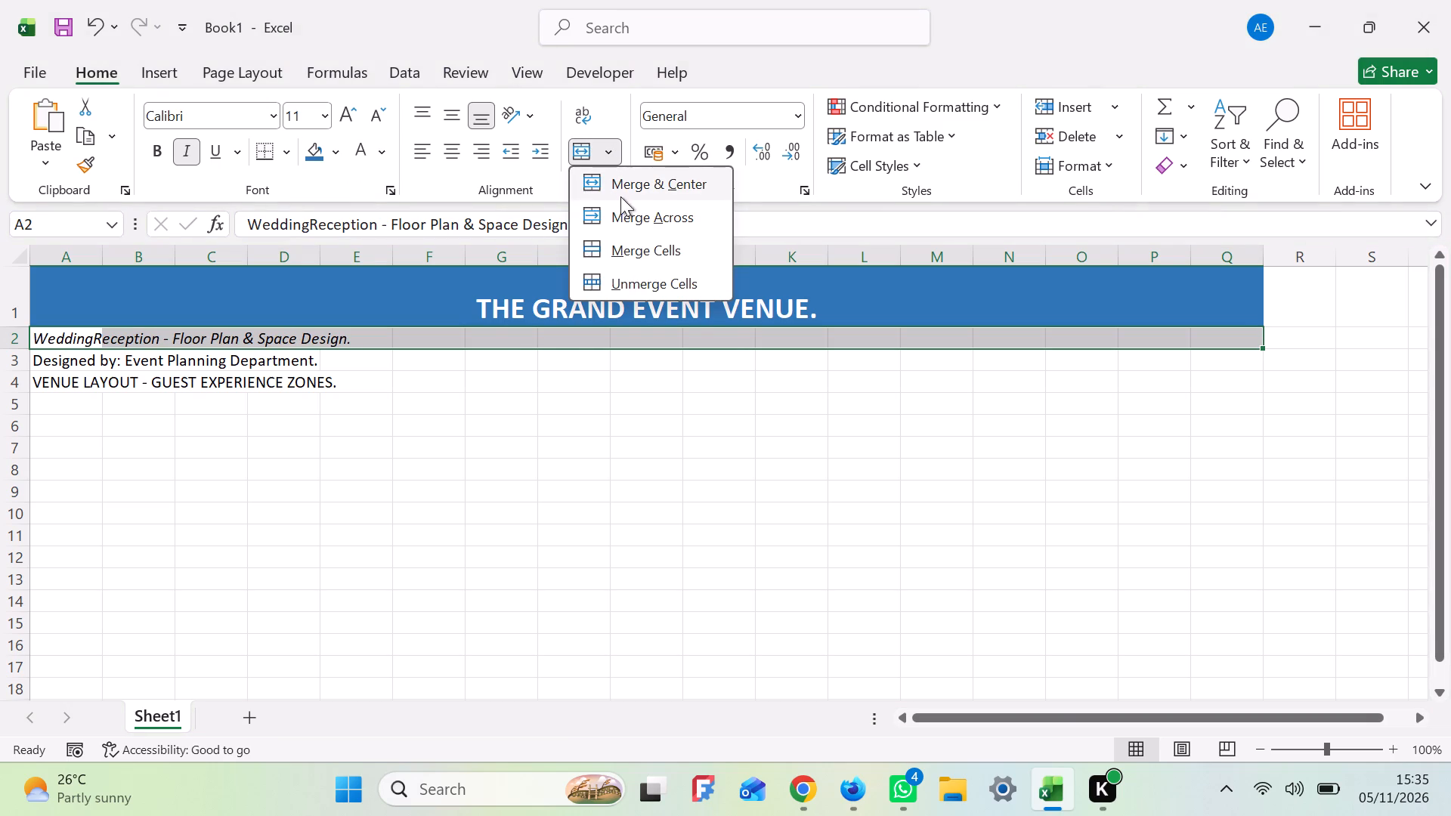
pyautogui.click(657, 186)
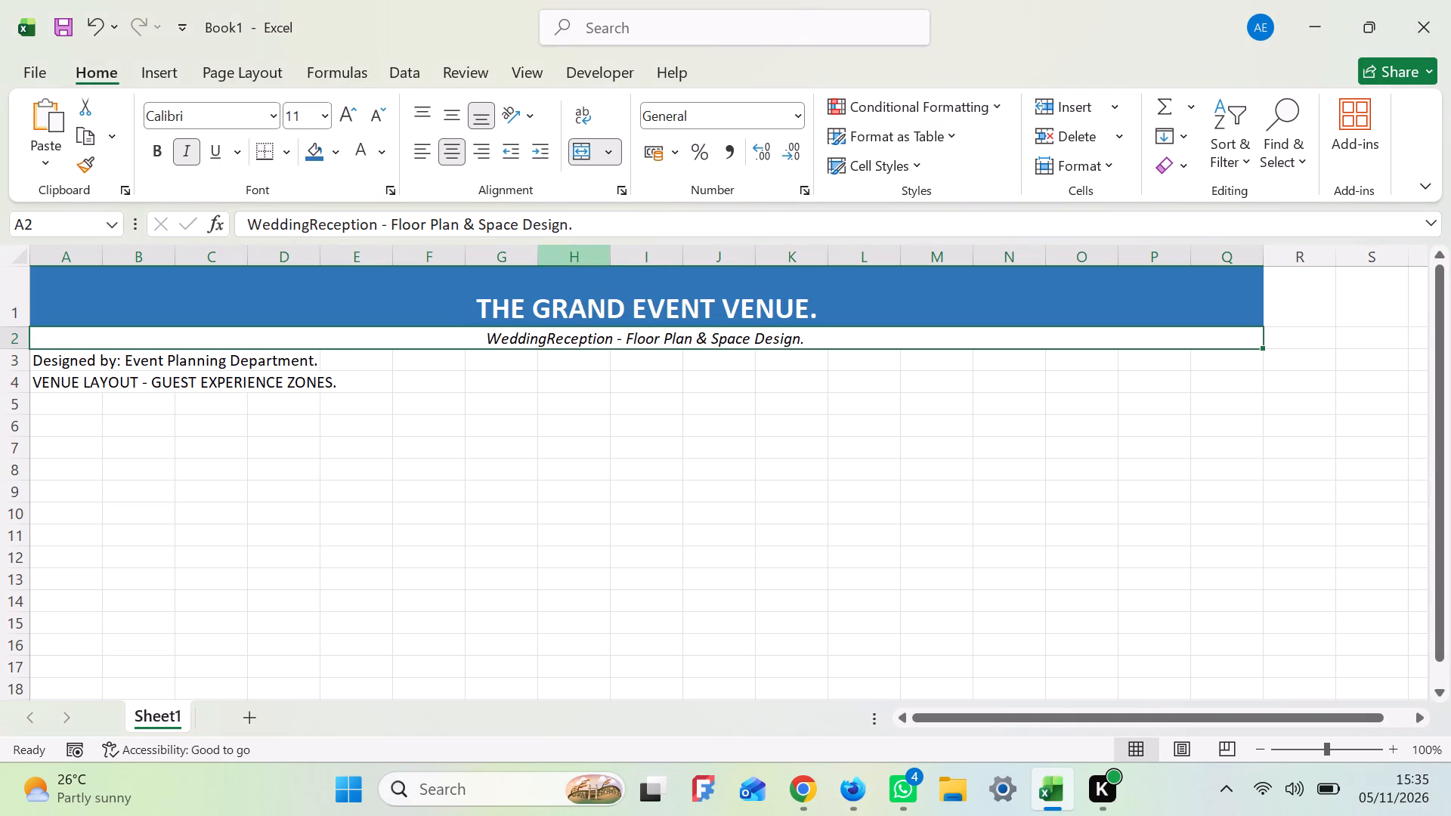
# Give the merged row 2 subtitle a lighter blue theme fill.
pyautogui.click(339, 154)
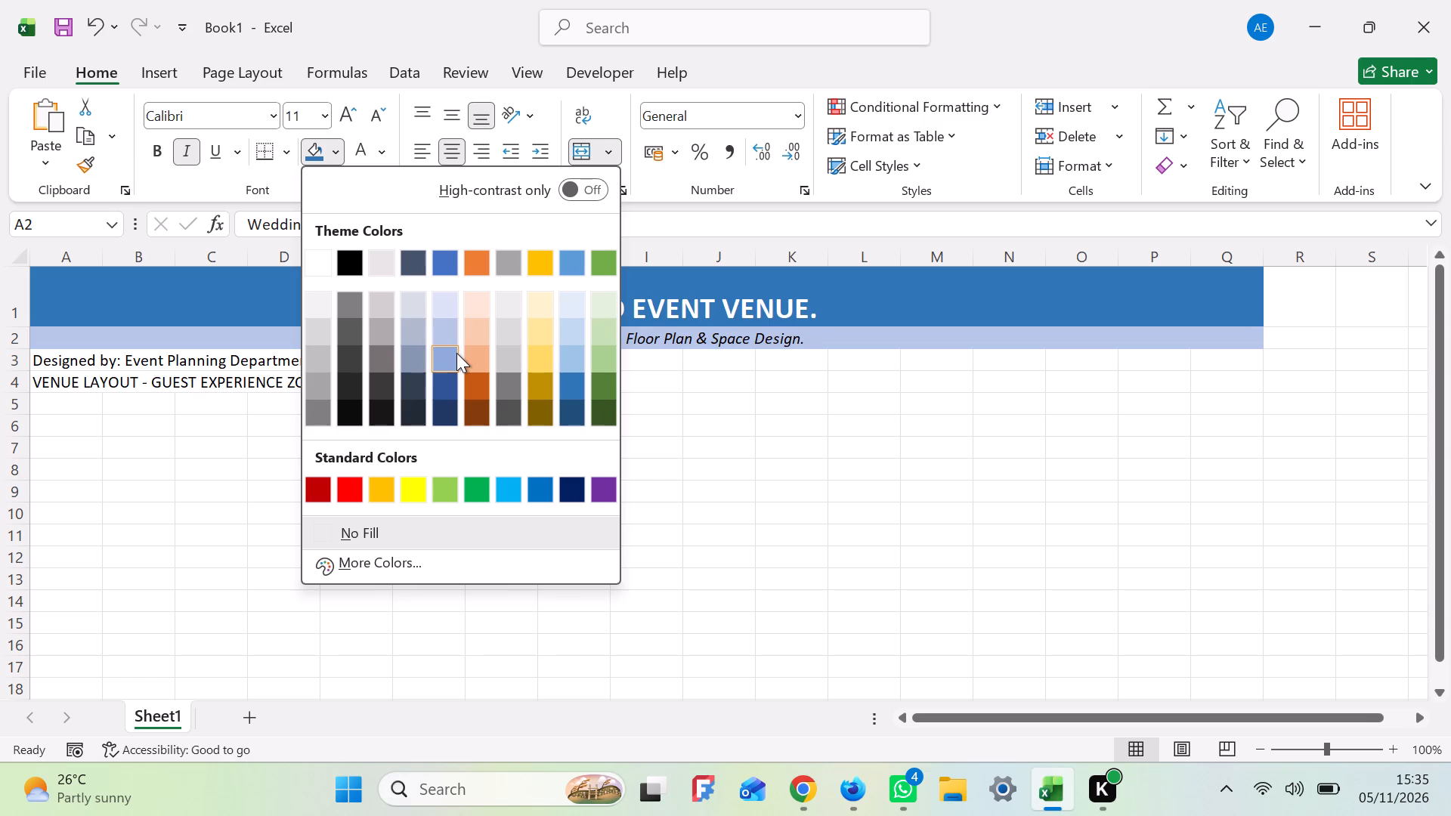
# Give the merged row 2 subtitle a medium-light blue theme fill and a white font color.
pyautogui.click(442, 354)
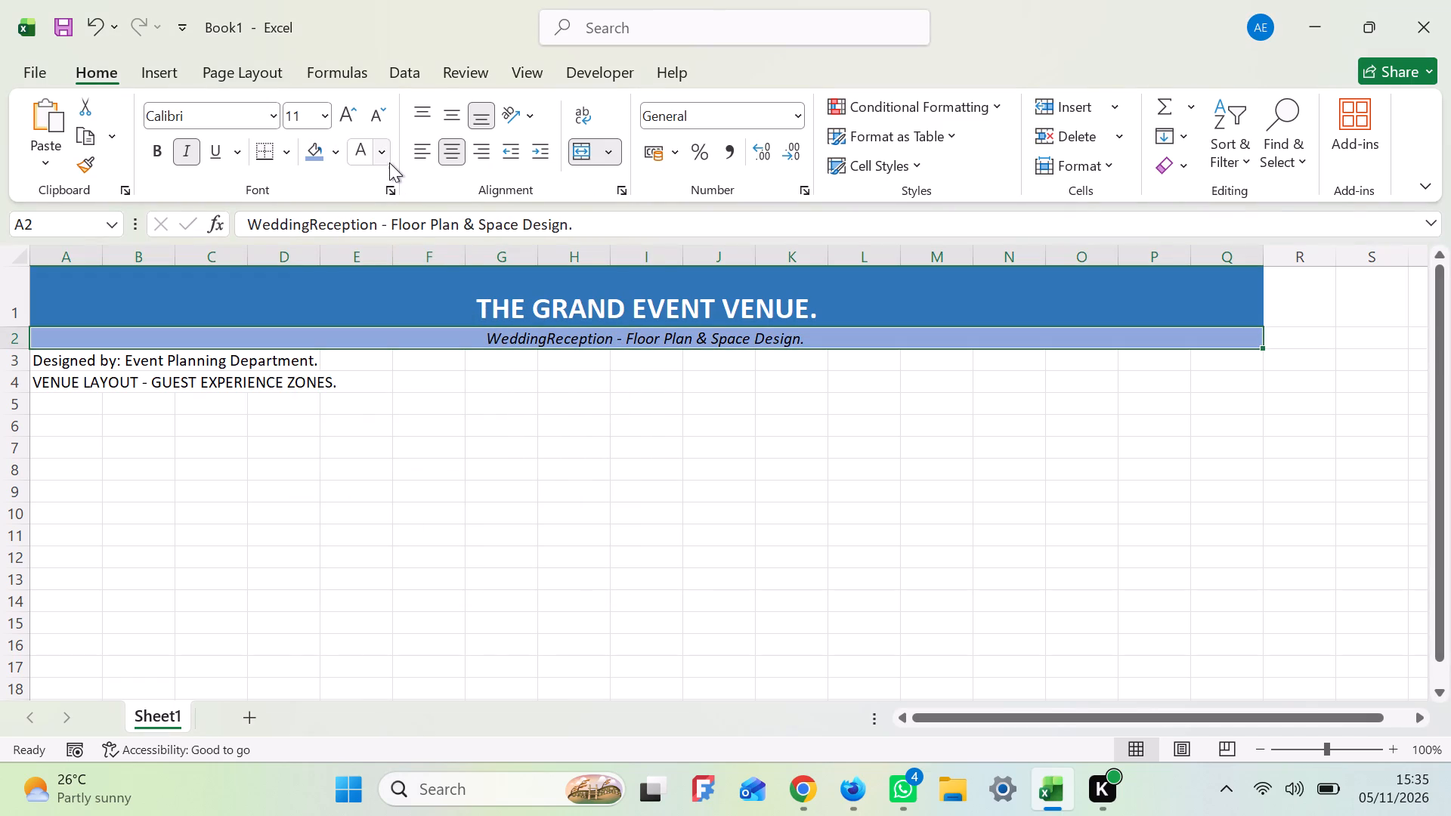
pyautogui.click(385, 158)
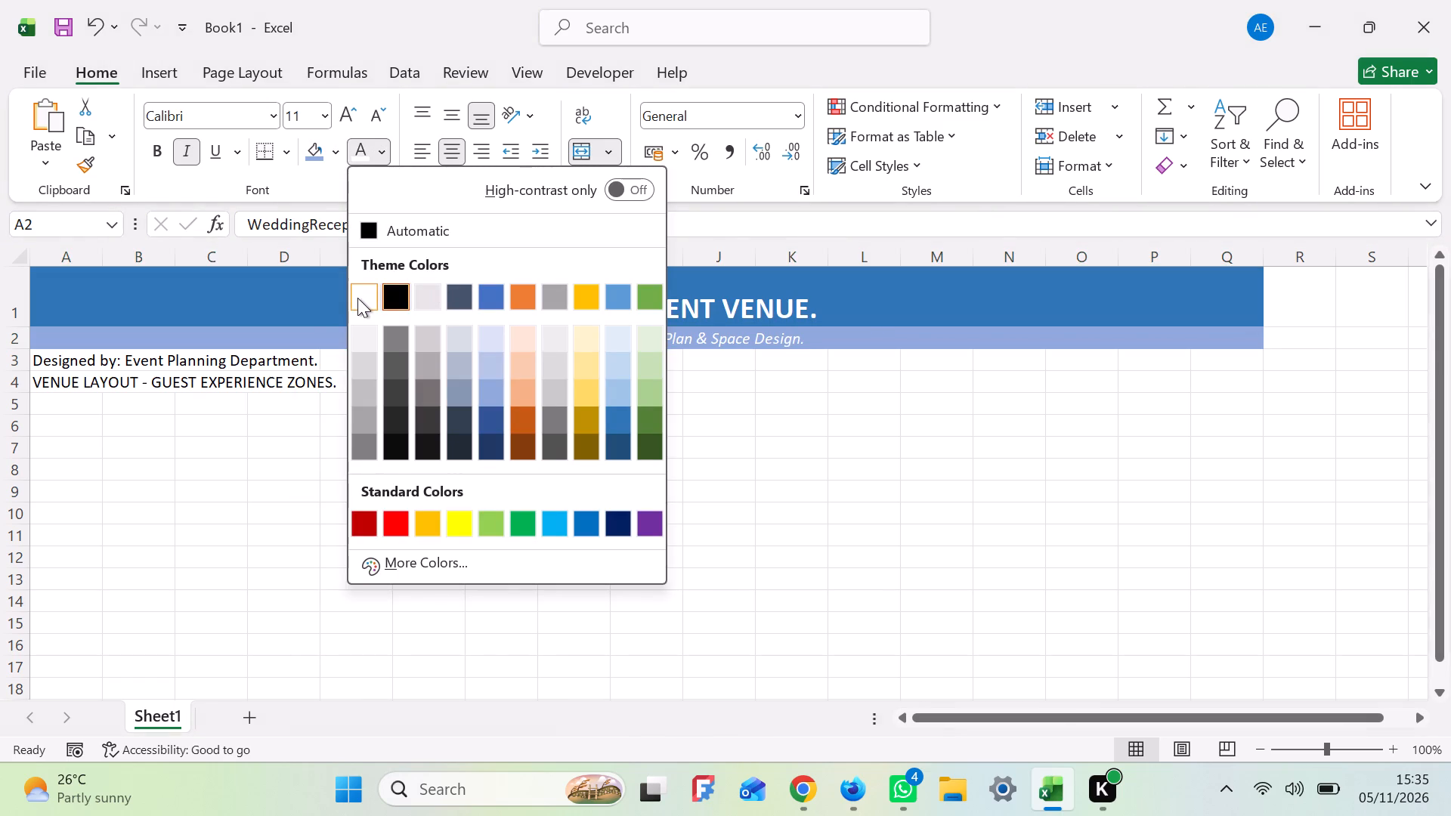
pyautogui.click(360, 298)
pyautogui.click(456, 443)
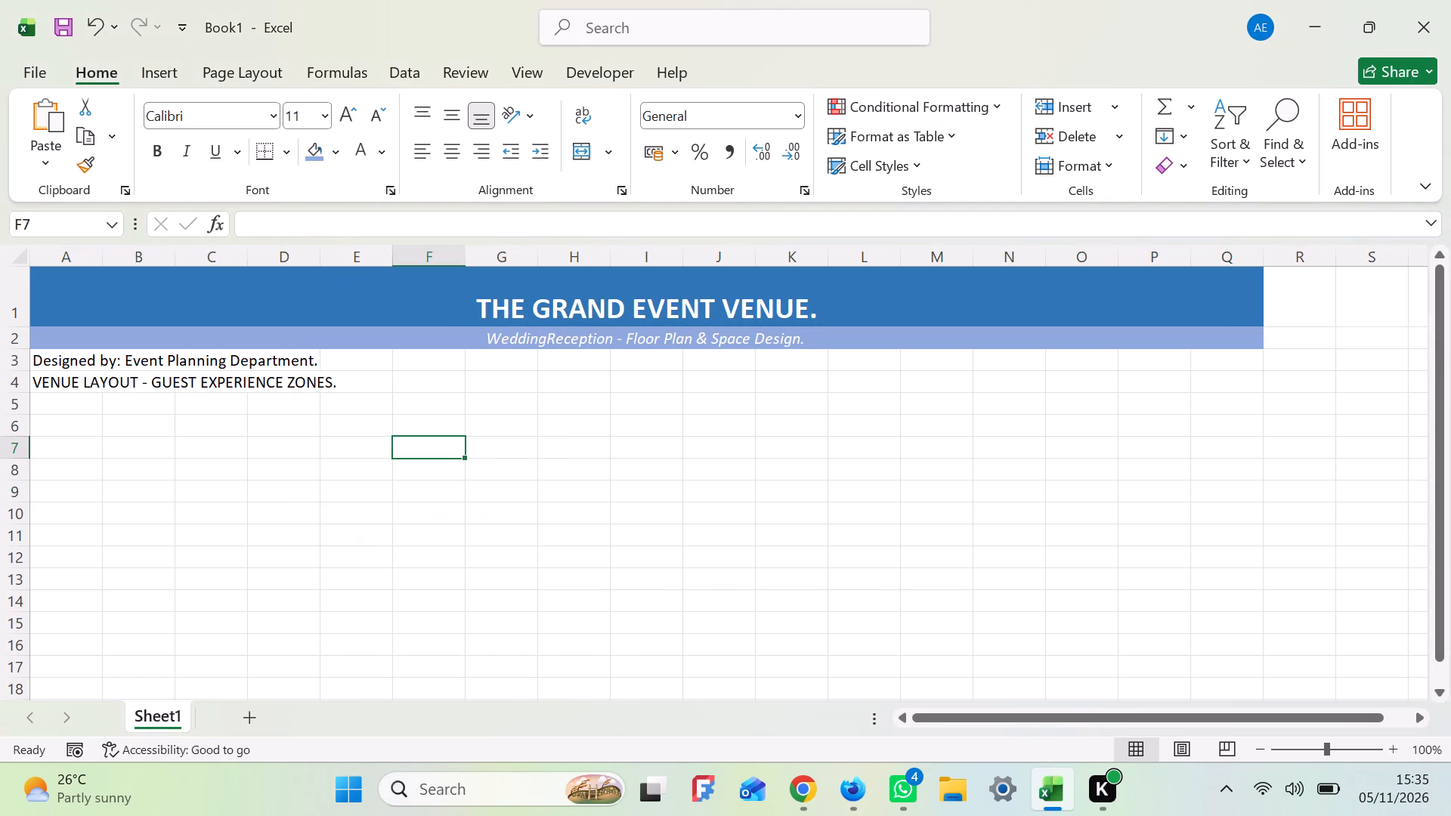
# Merge and center the row 3 "Designed by: Event Planning Department." line across A3 to Q3.
pyautogui.click(104, 363)
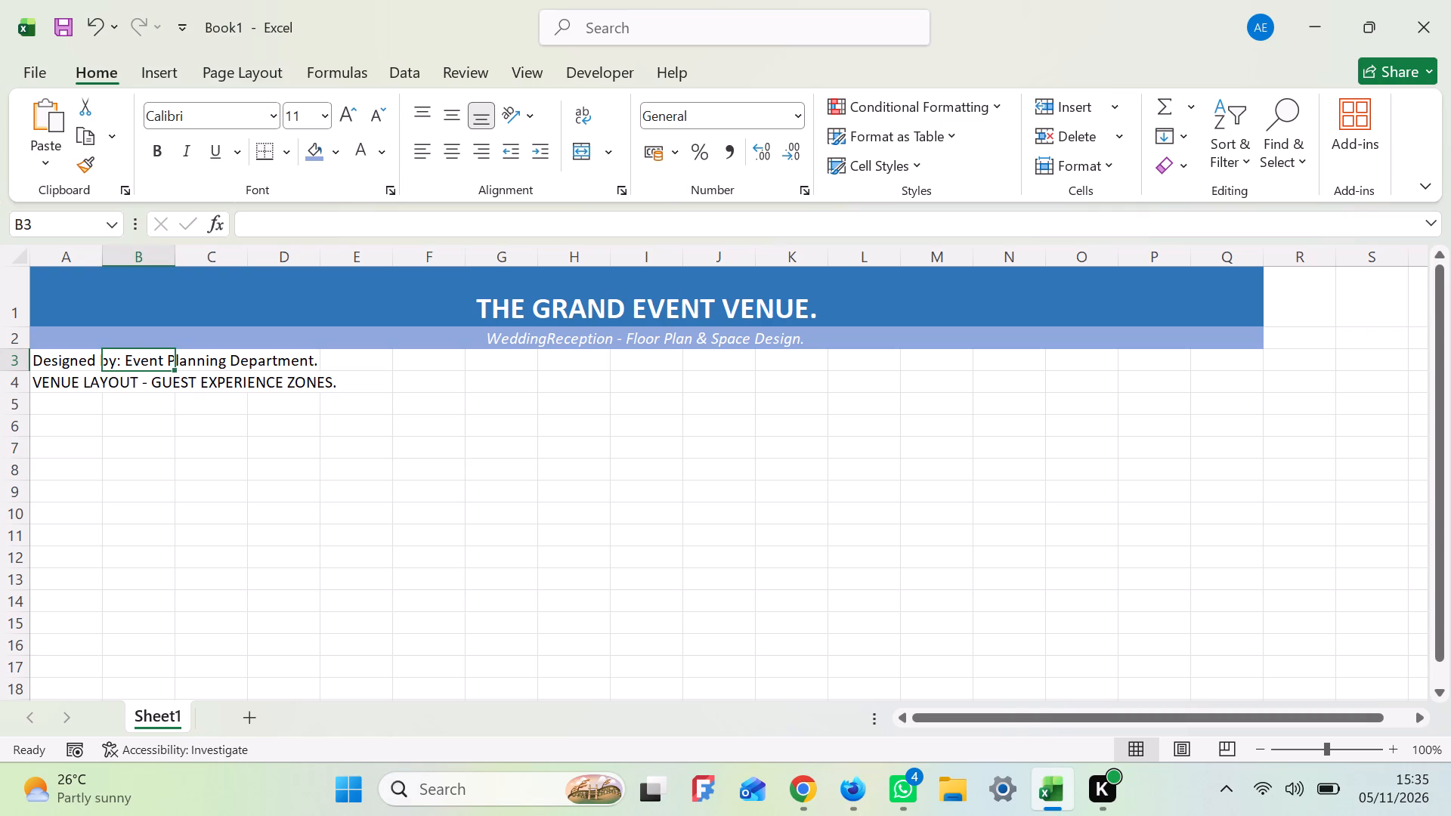
pyautogui.click(61, 360)
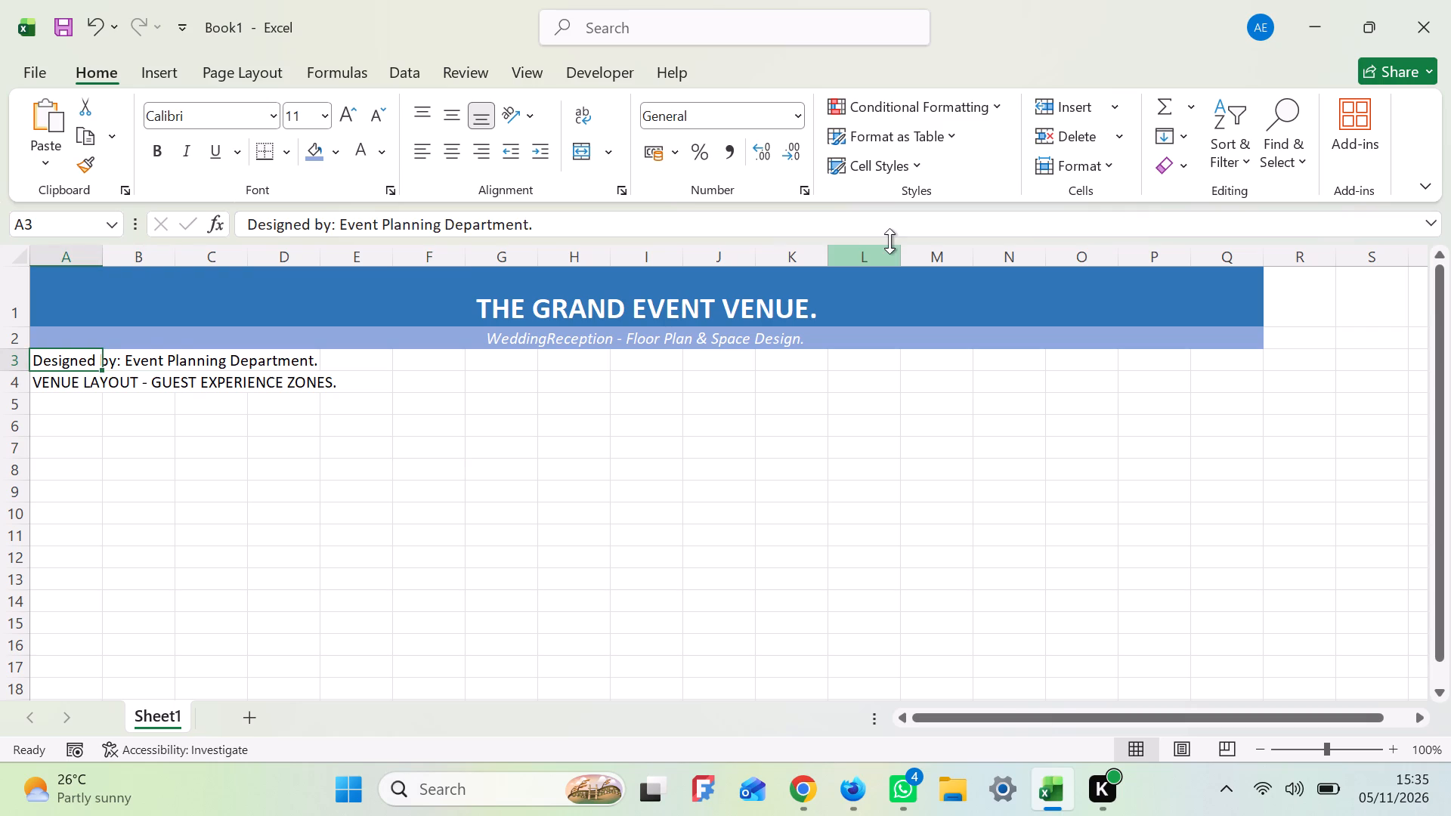
pyautogui.keyDown('shift'); pyautogui.click(1240, 363); pyautogui.keyUp('shift')
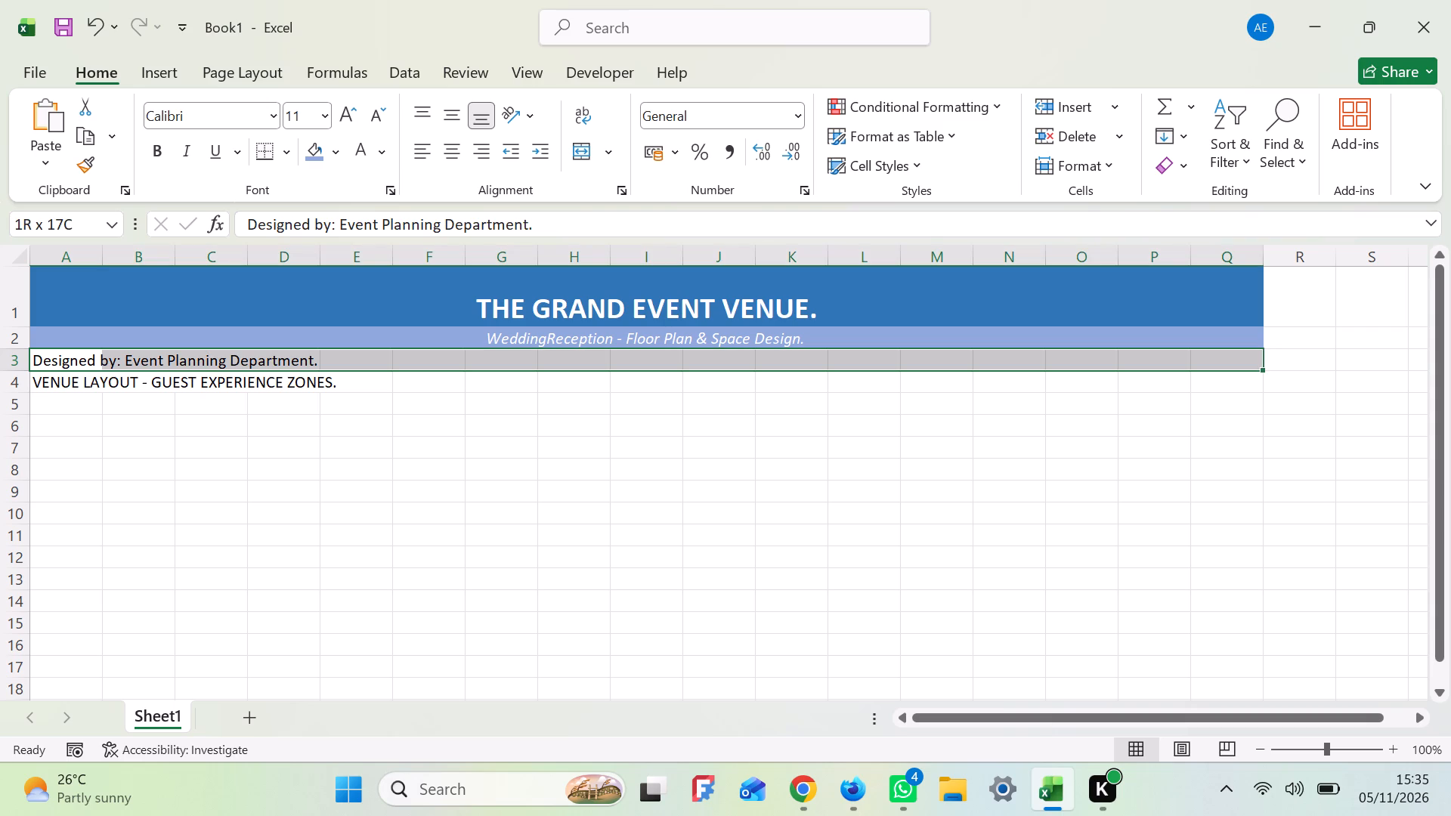
pyautogui.click(608, 155)
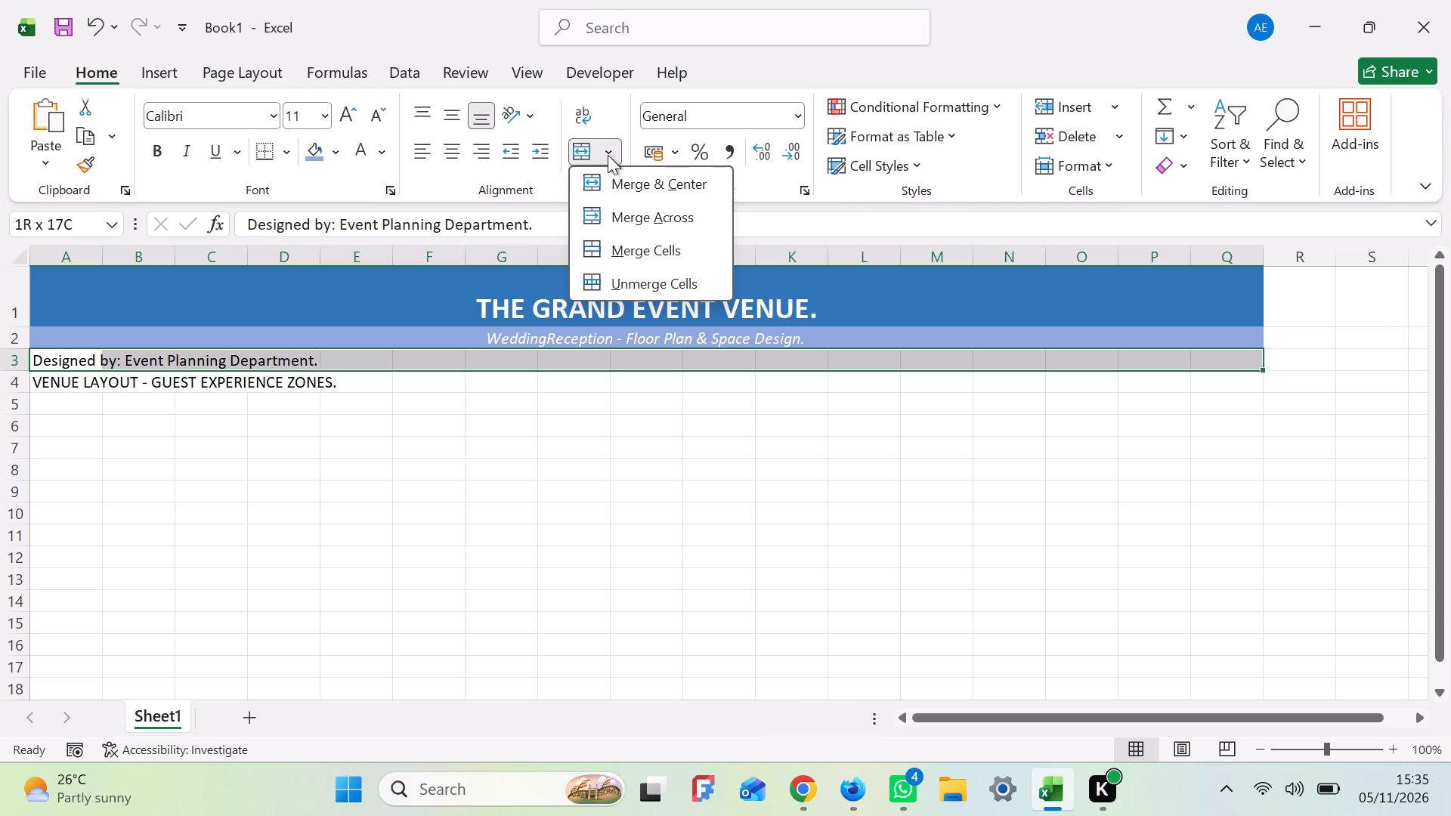
pyautogui.click(645, 186)
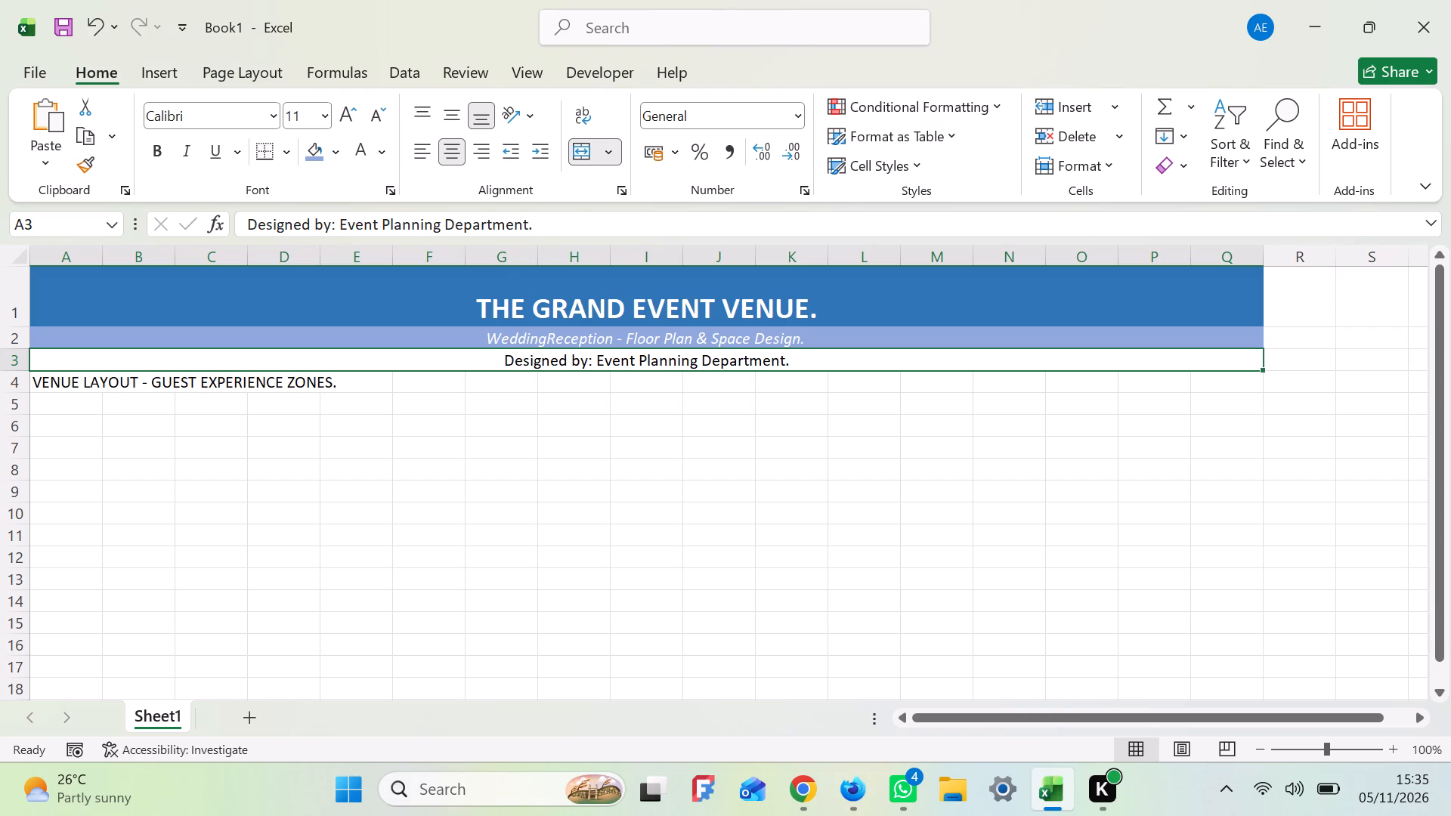
# Bold the row 4 "VENUE LAYOUT - GUEST EXPERIENCE ZONES." heading and merge it across A4 to Q4.
pyautogui.click(60, 390)
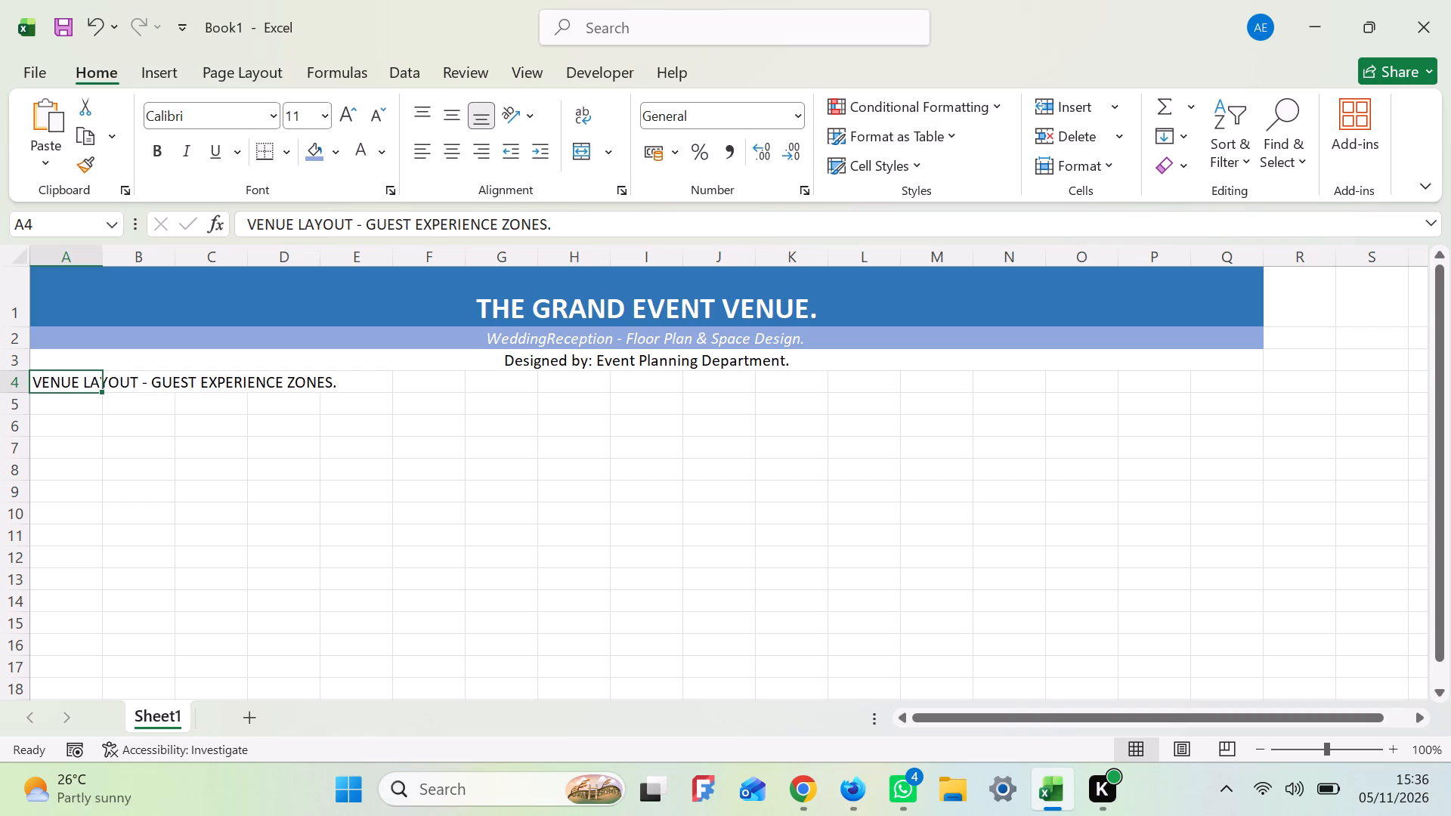
pyautogui.keyDown('shift'); pyautogui.click(1239, 382); pyautogui.keyUp('shift')
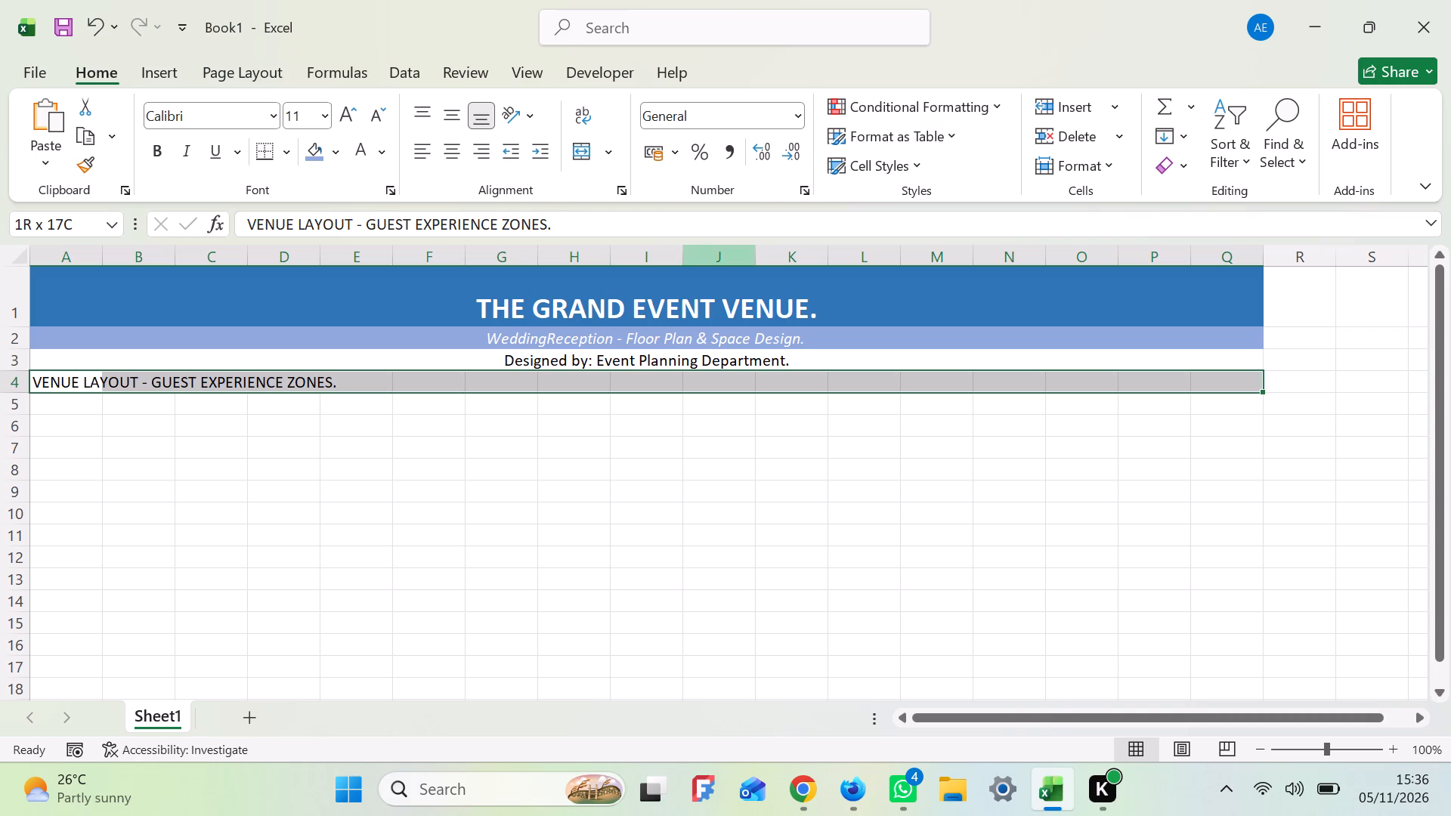
pyautogui.click(144, 156)
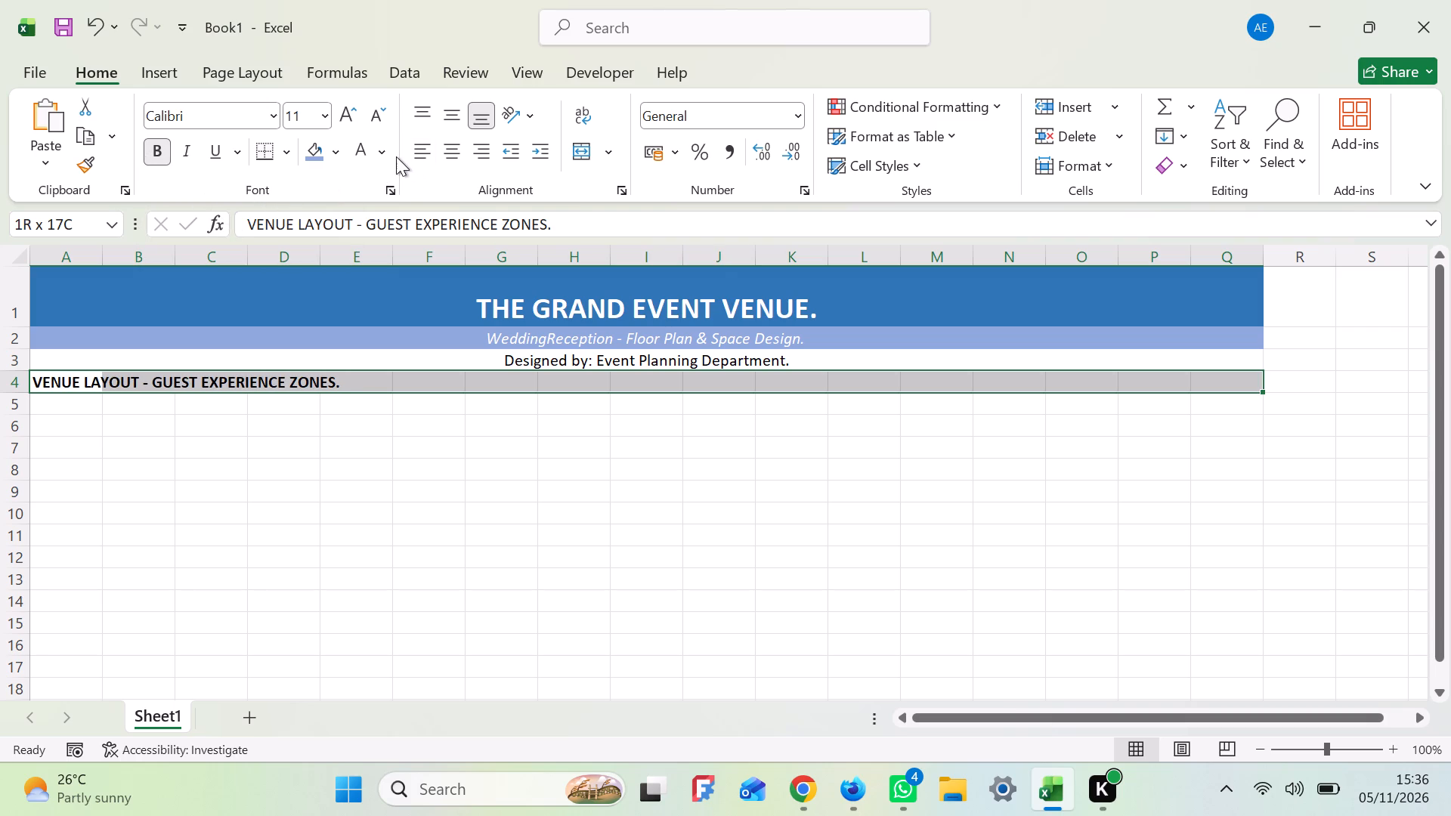
pyautogui.click(604, 155)
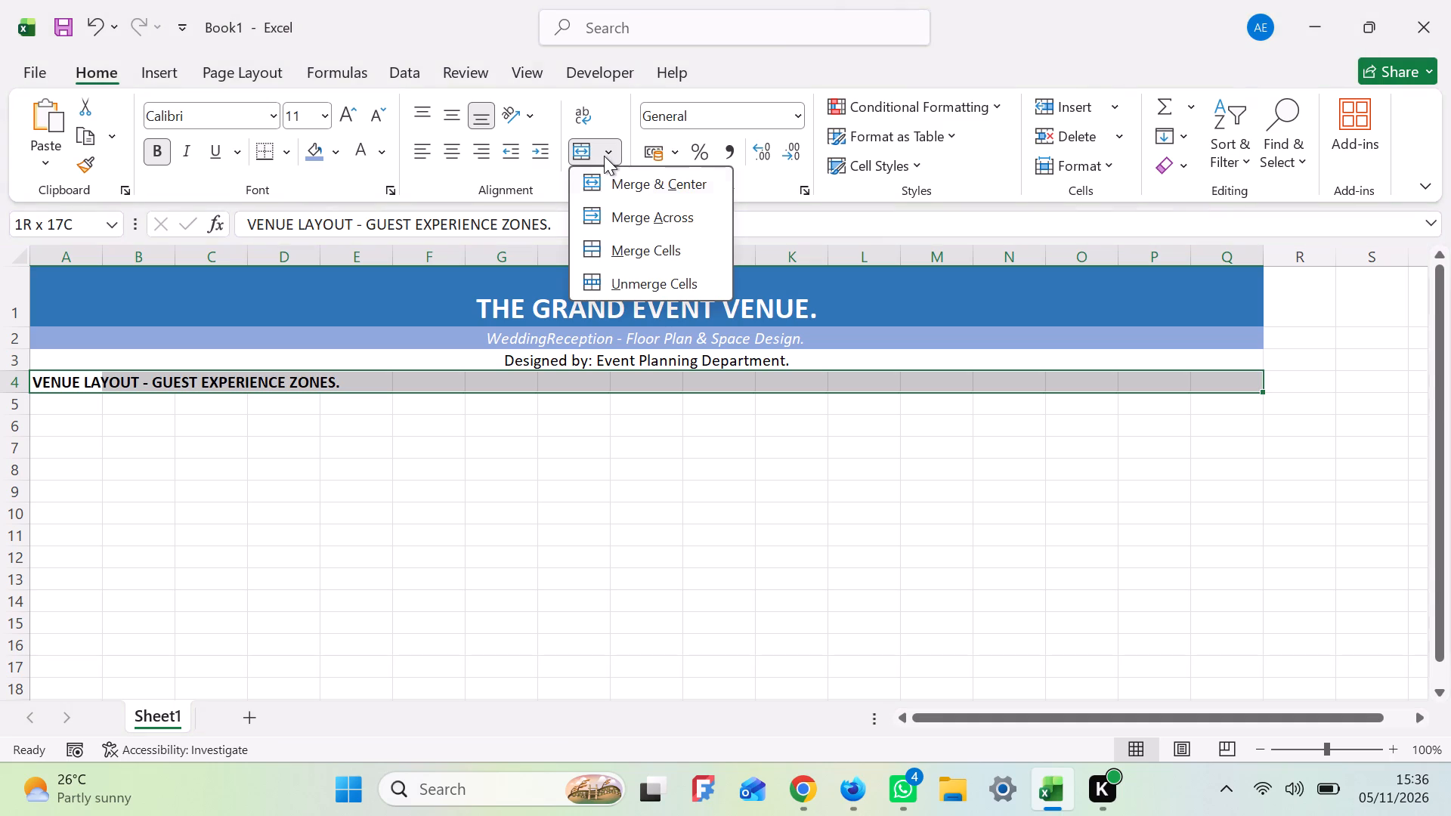
# Merge and center the "VENUE LAYOUT - GUEST EXPERIENCE ZONES." heading across A4 to Q4.
pyautogui.click(640, 184)
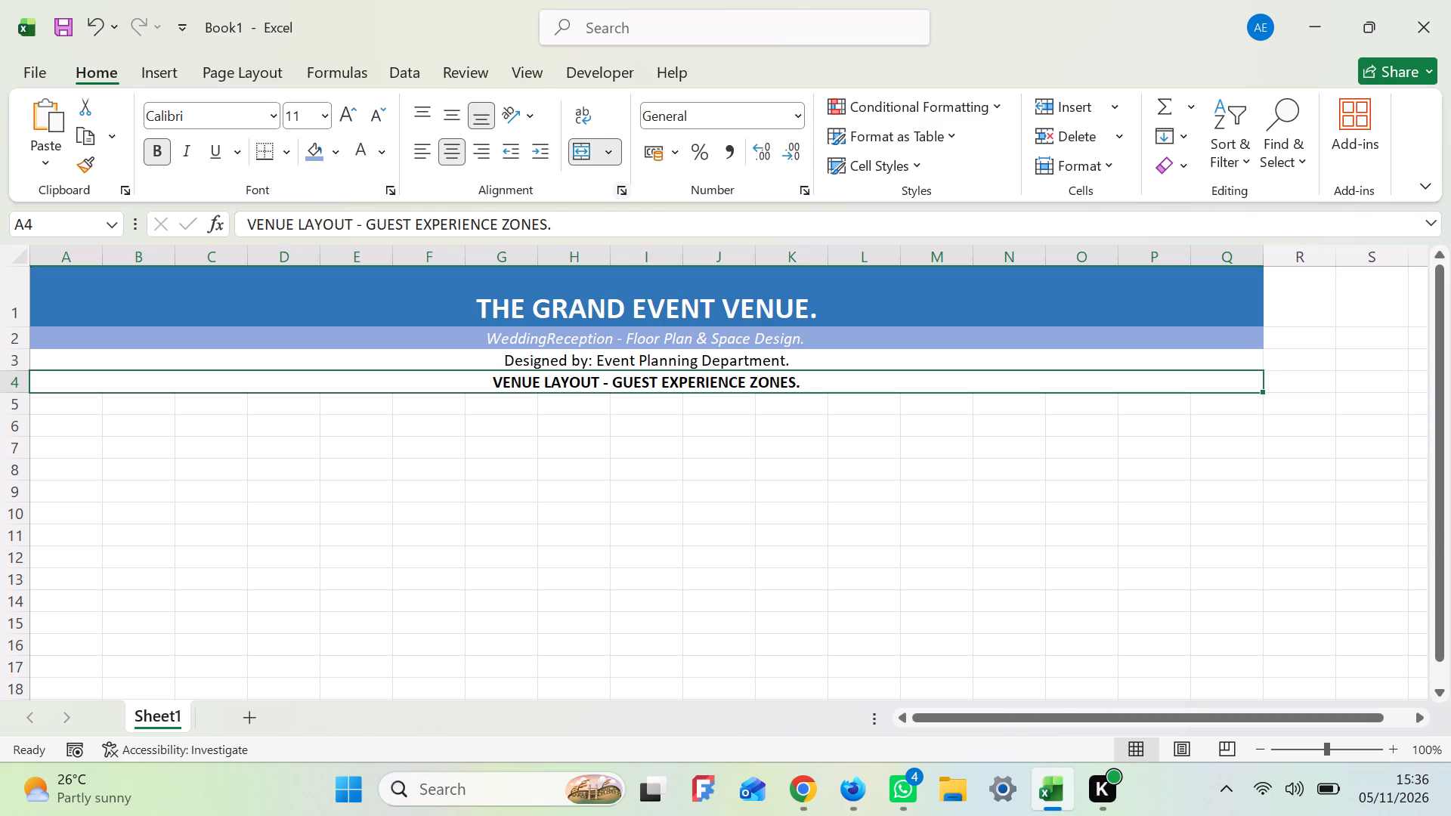
# Give the row 4 heading a dark blue theme fill and a white font color.
pyautogui.click(333, 156)
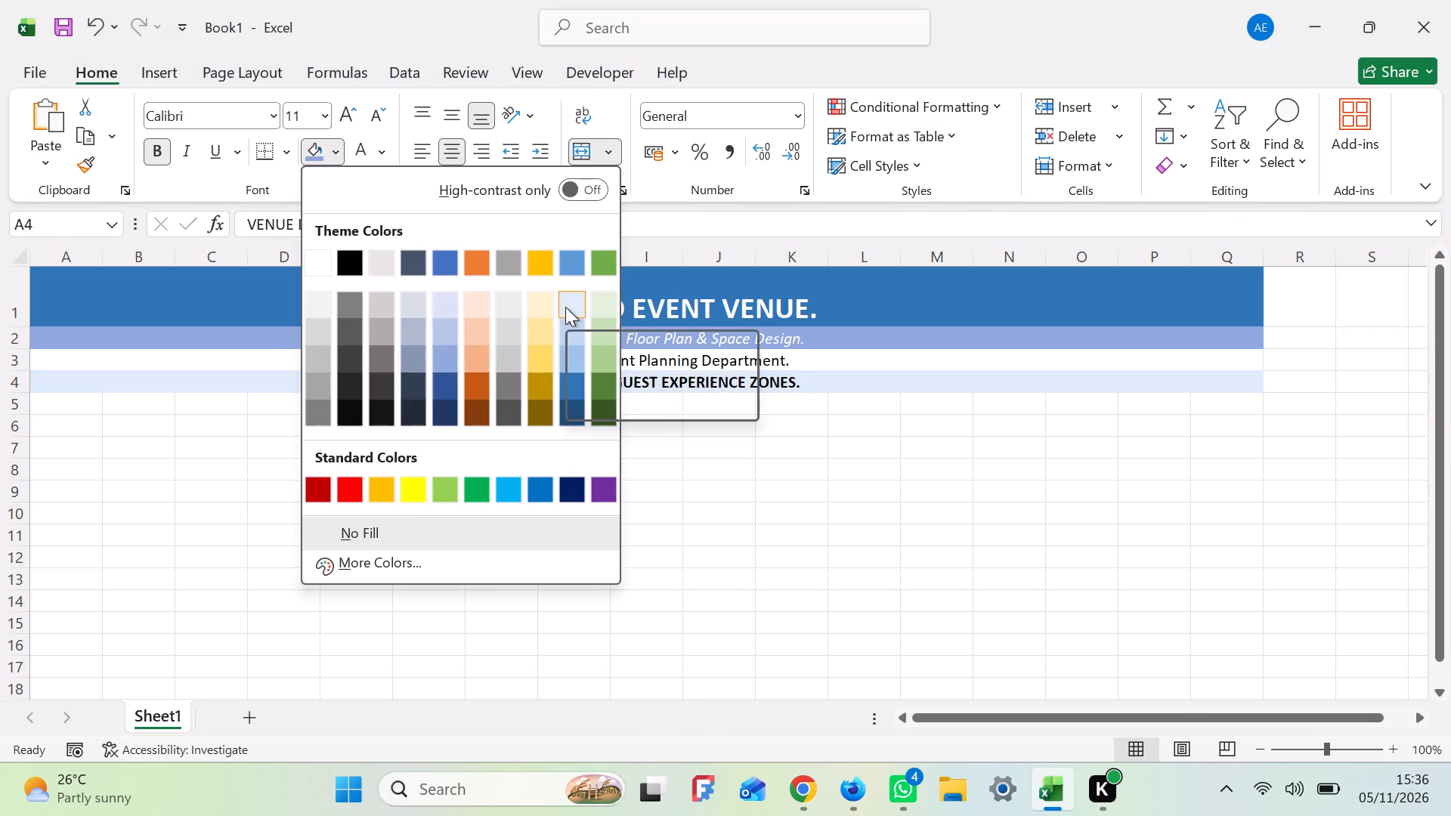
pyautogui.click(444, 385)
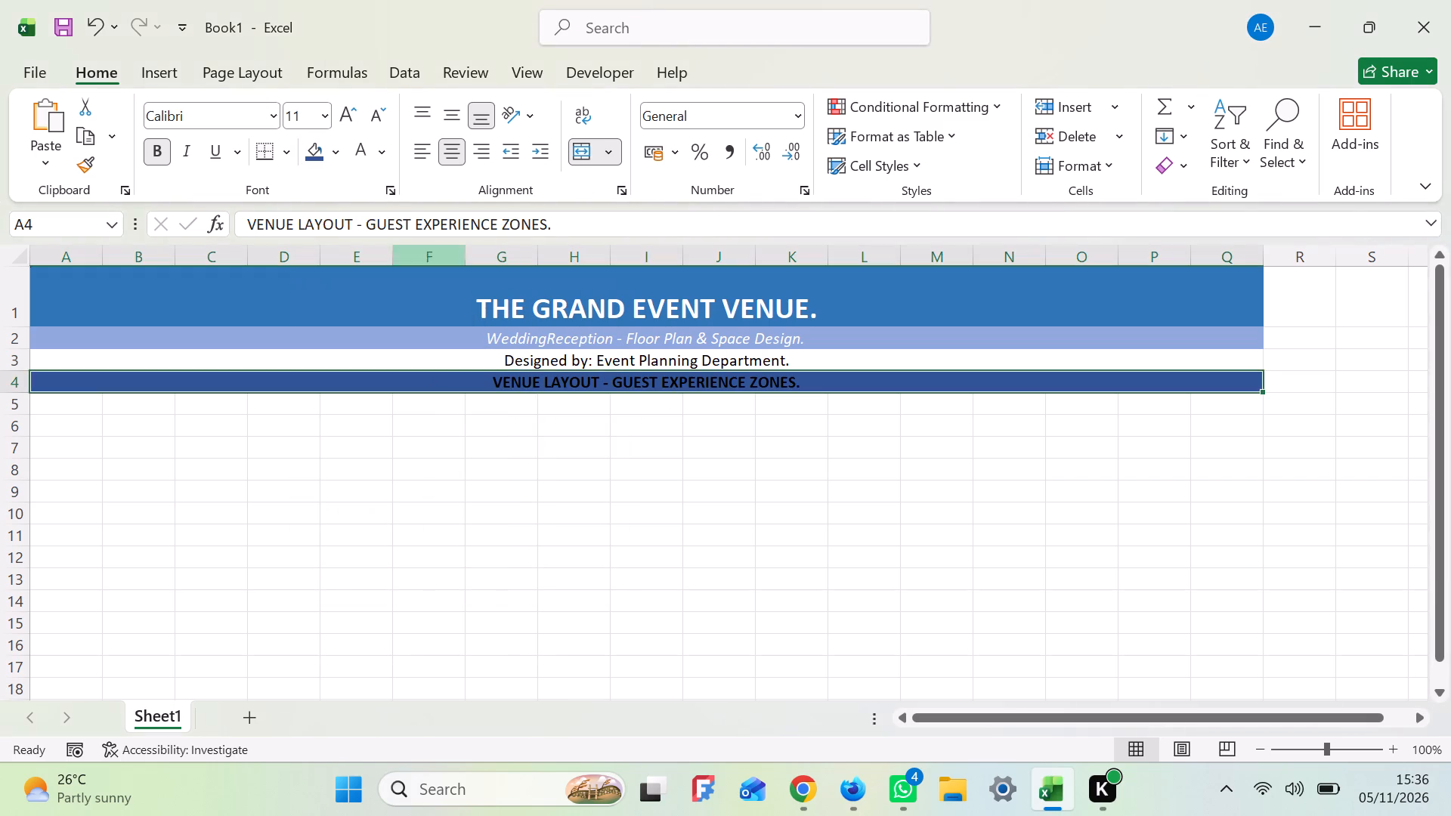
pyautogui.click(385, 149)
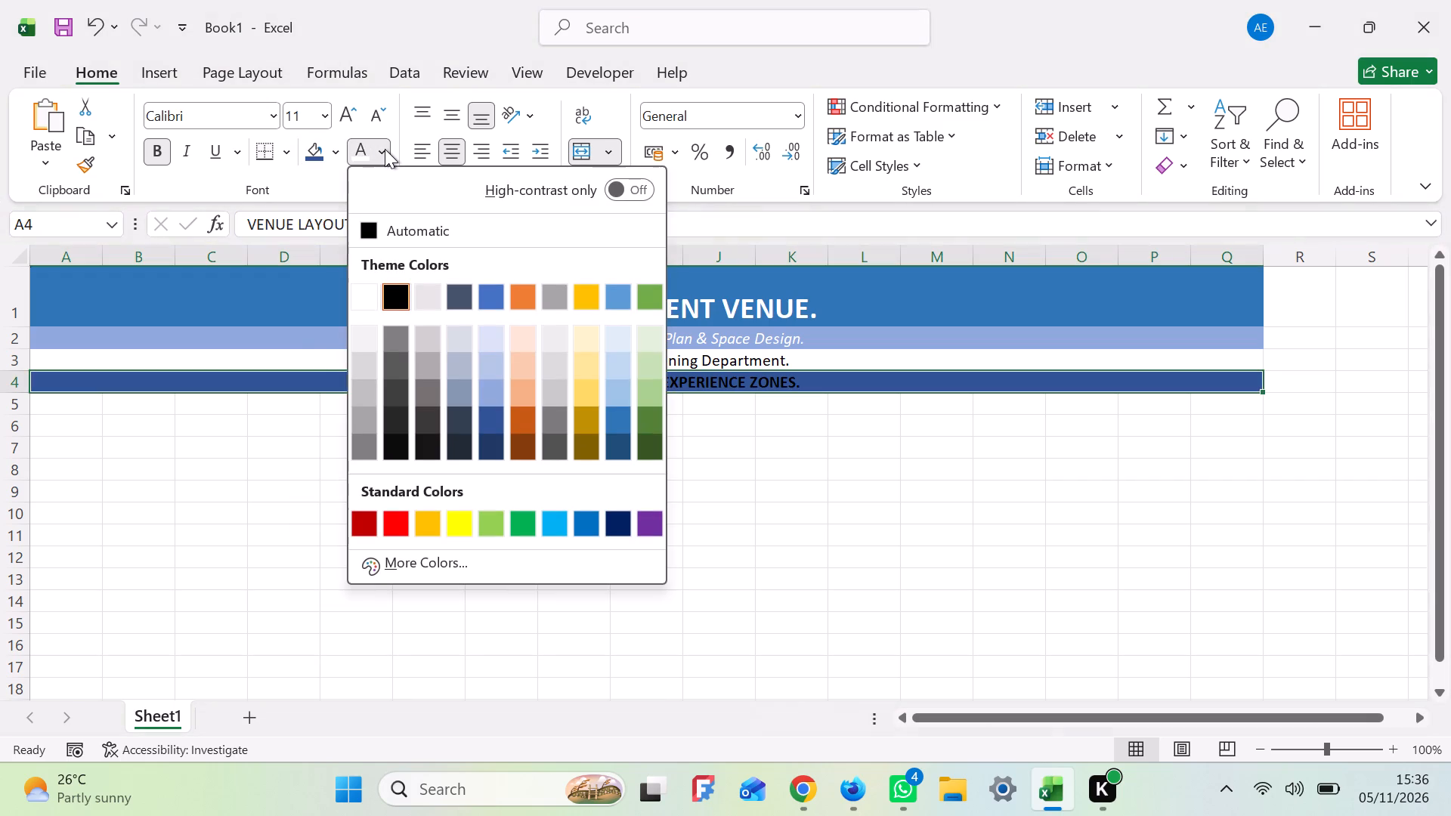
pyautogui.click(360, 292)
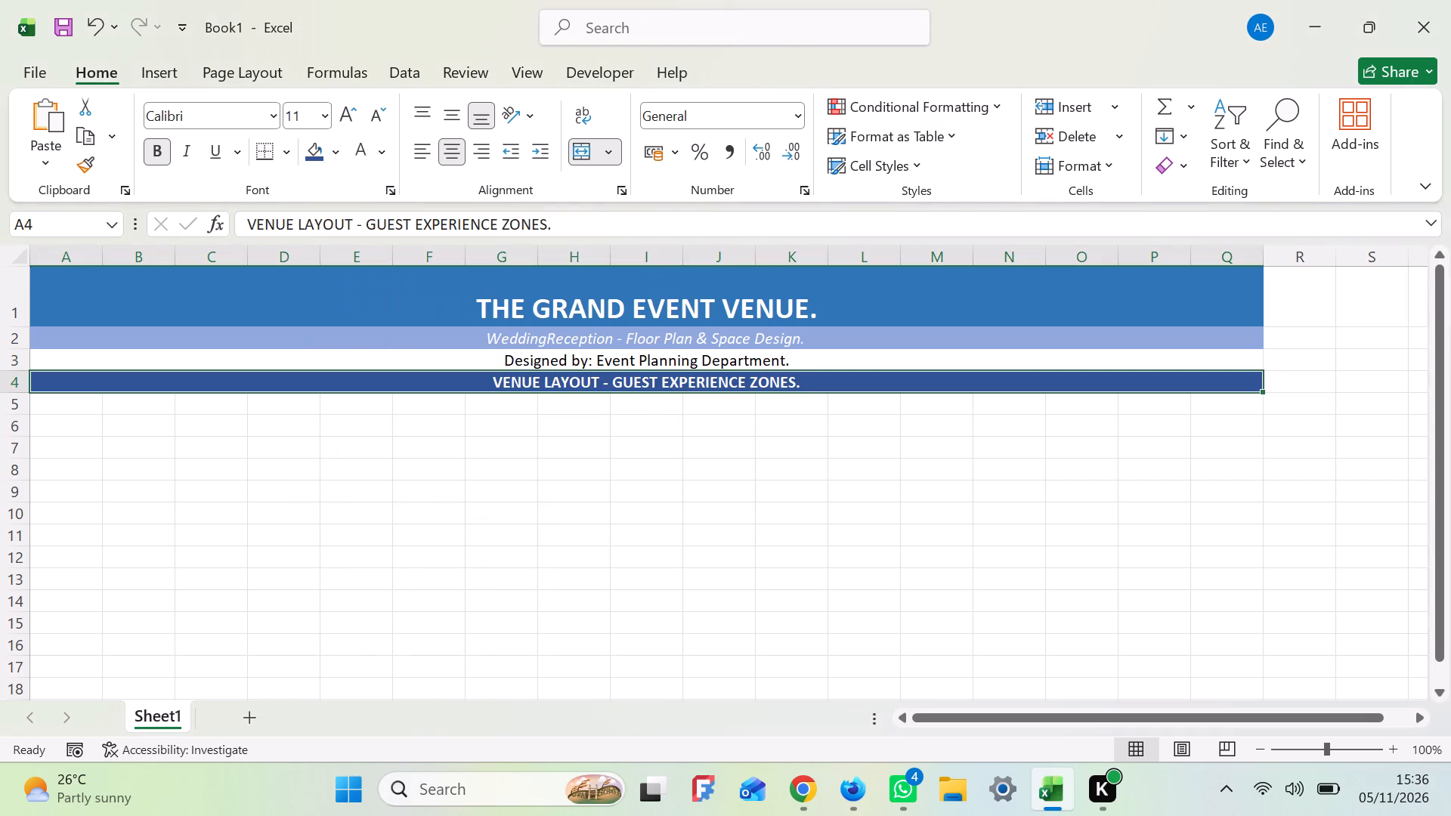
pyautogui.click(463, 450)
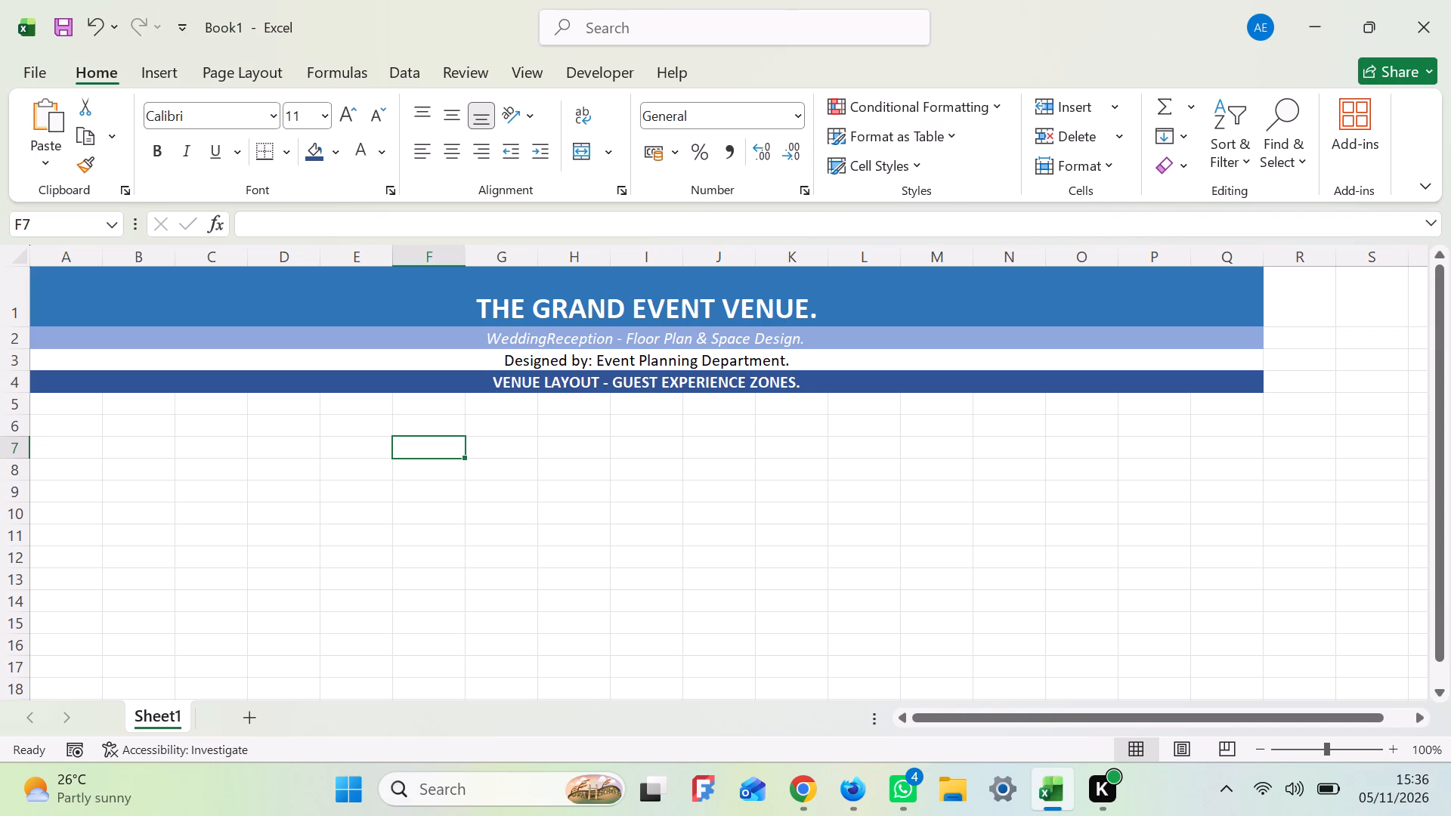
# Set the width of column L to 8.
pyautogui.click(76, 265)
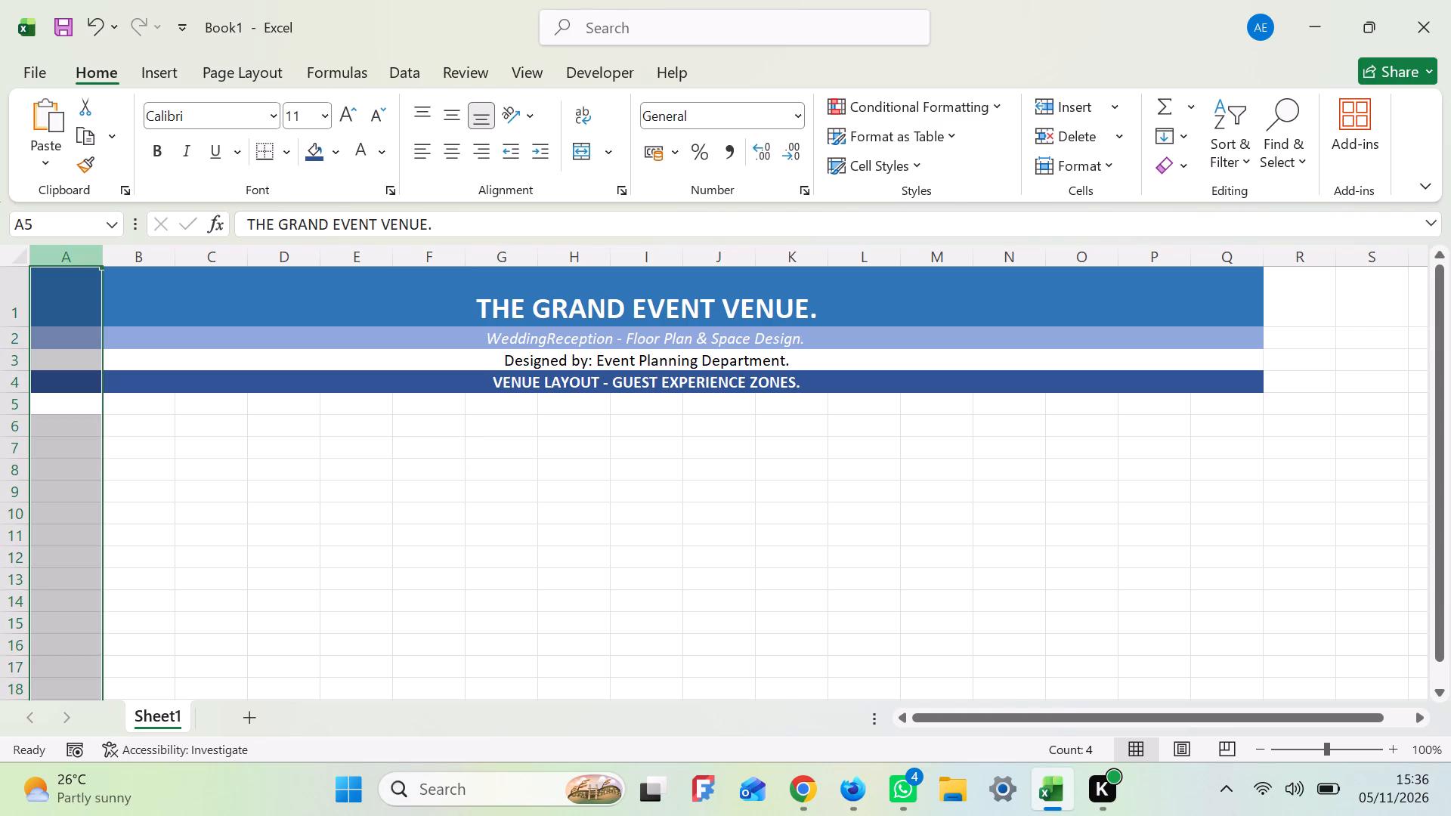
pyautogui.keyDown('shift'); pyautogui.click(1242, 264); pyautogui.keyUp('shift')
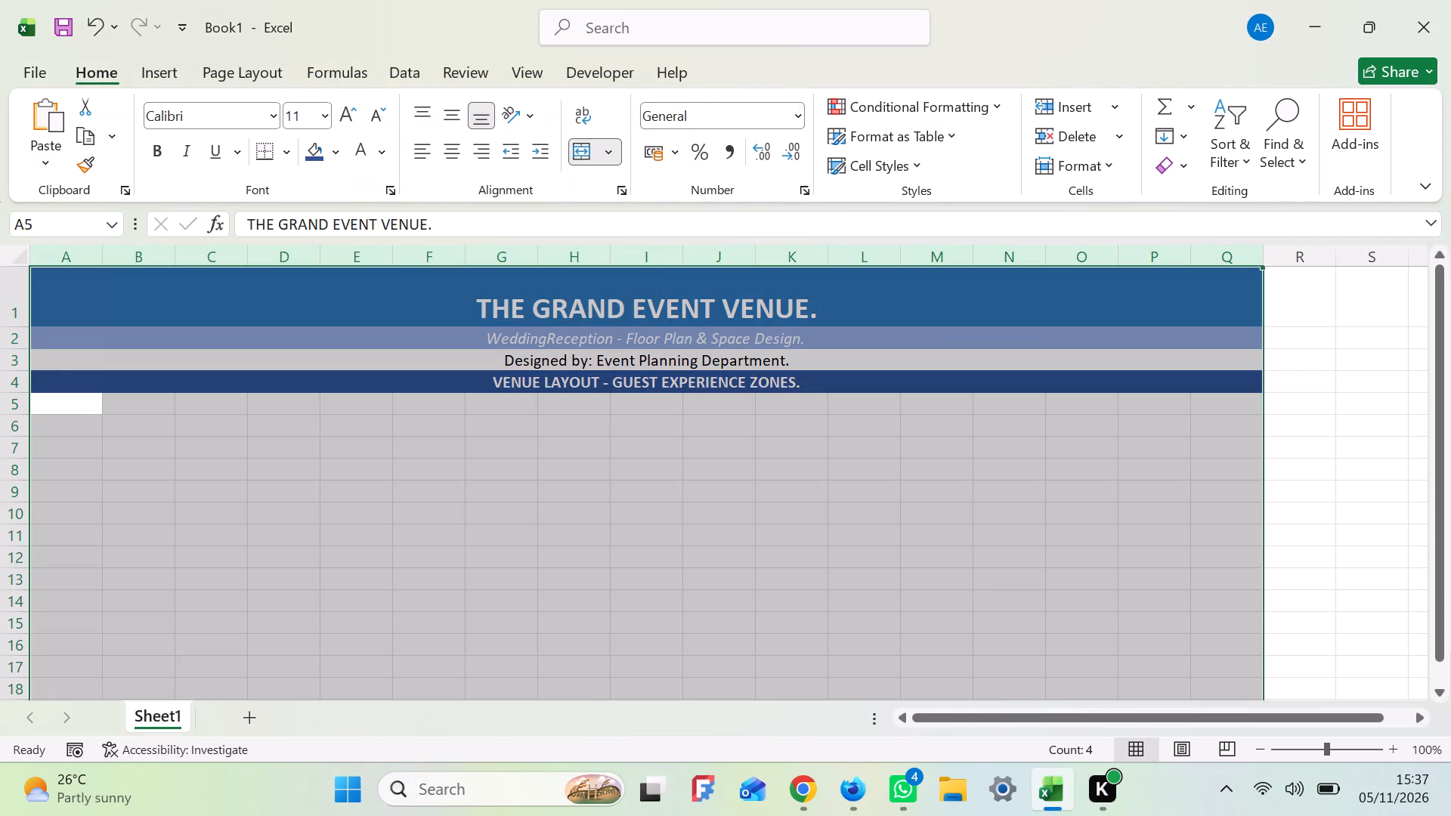
pyautogui.click(871, 252)
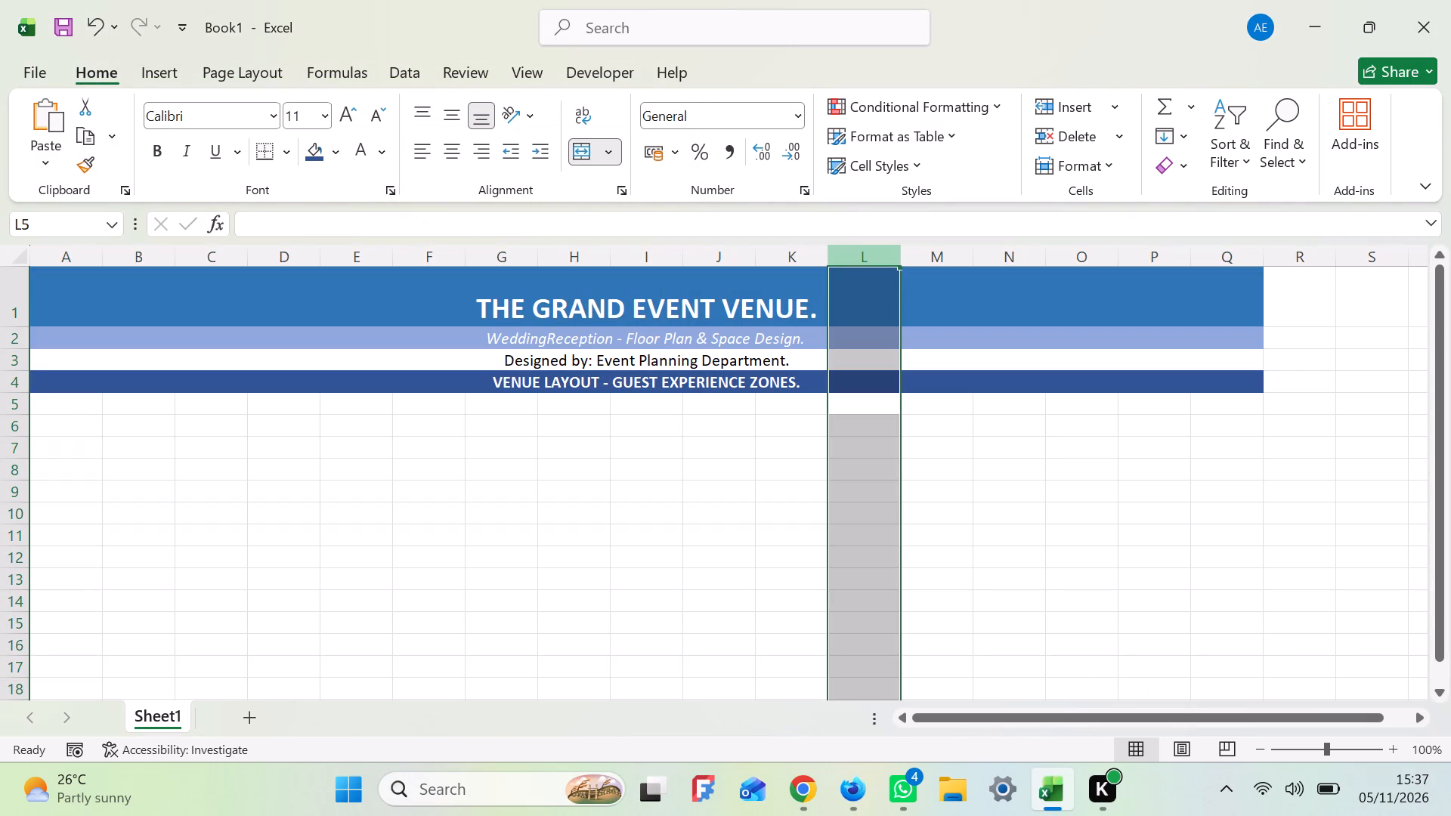
pyautogui.rightClick(871, 252)
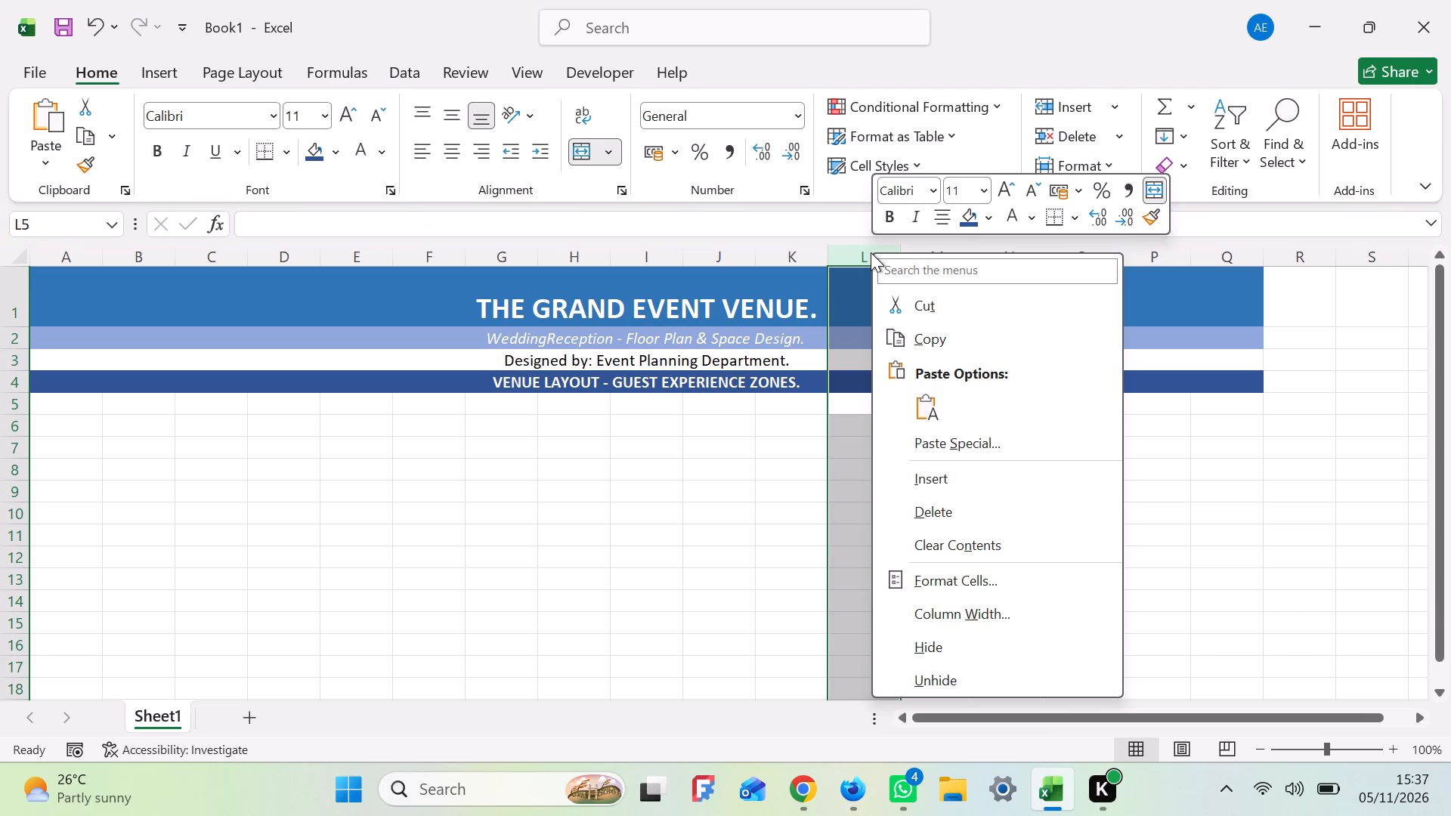
pyautogui.click(974, 612)
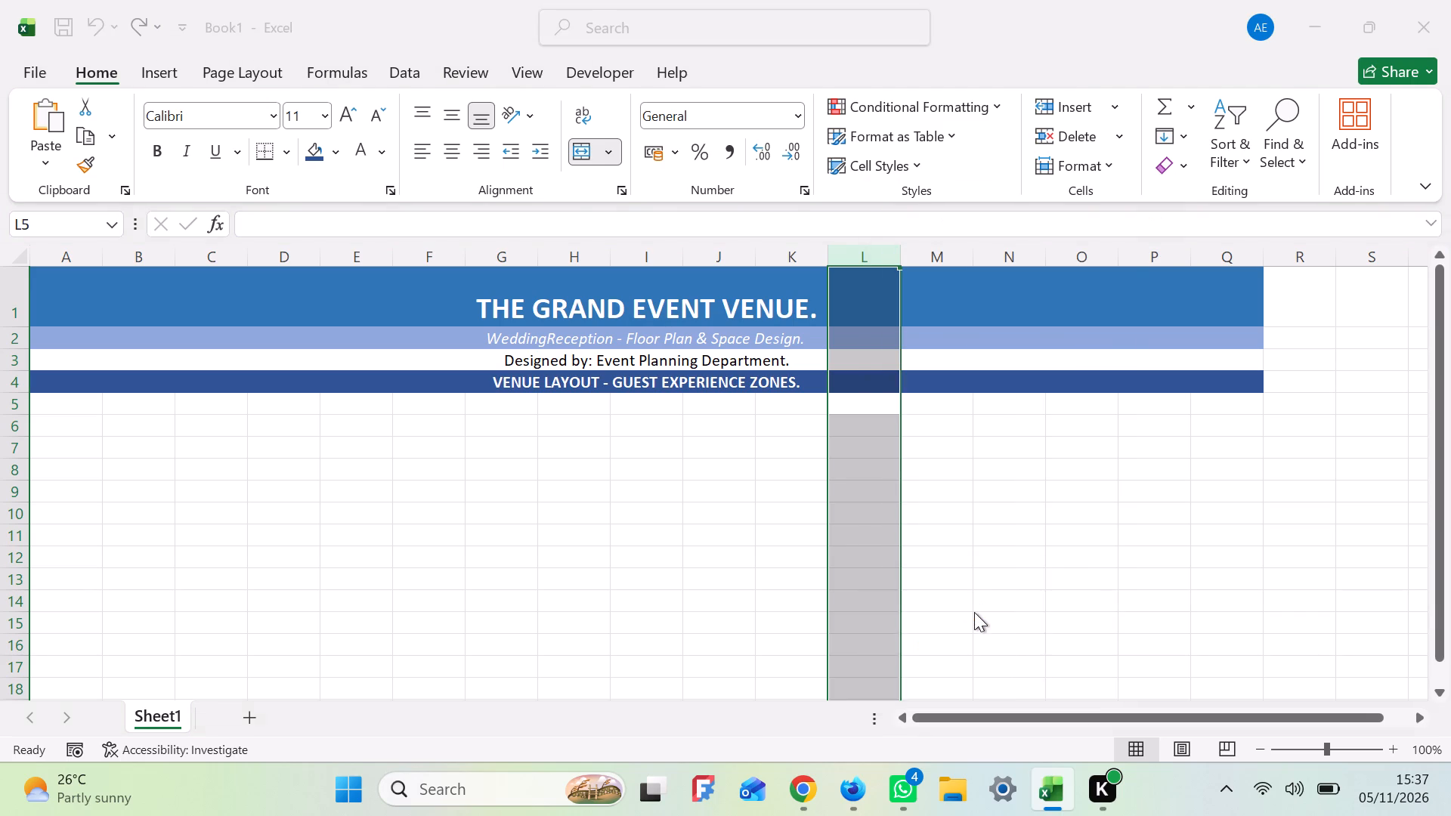
pyautogui.press('BackSpace')
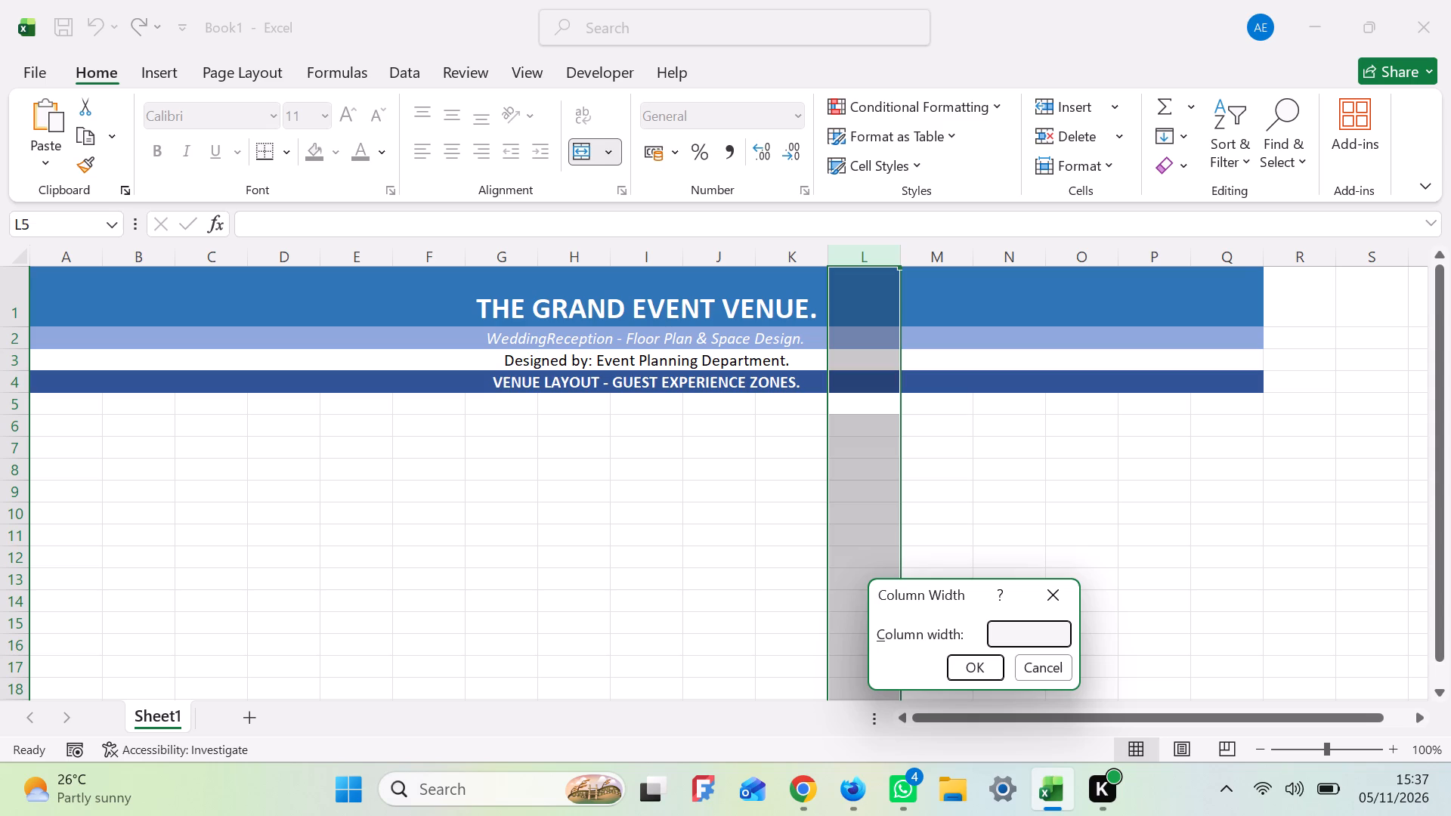
pyautogui.press('8')
pyautogui.click(988, 663)
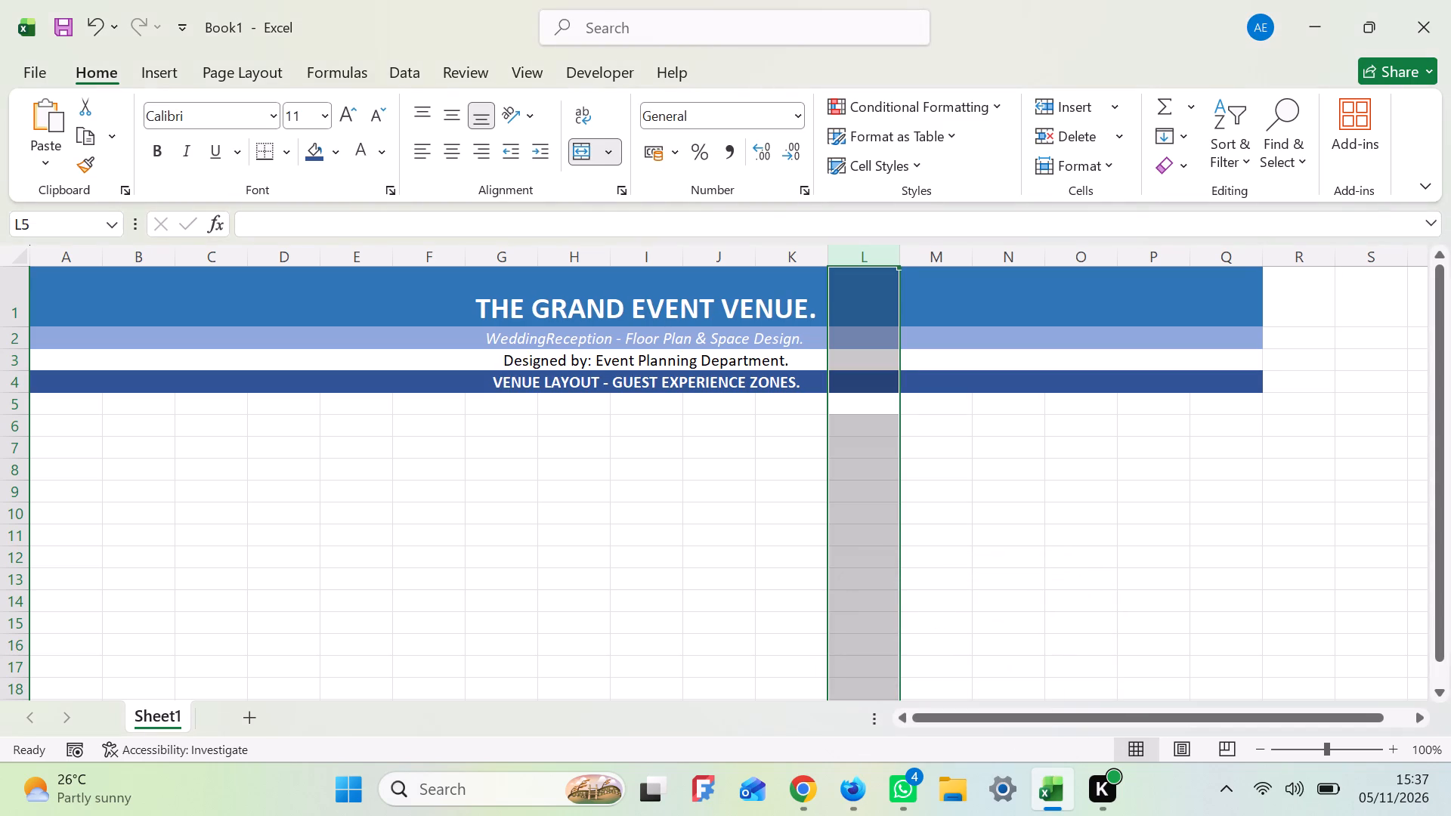
pyautogui.click(512, 564)
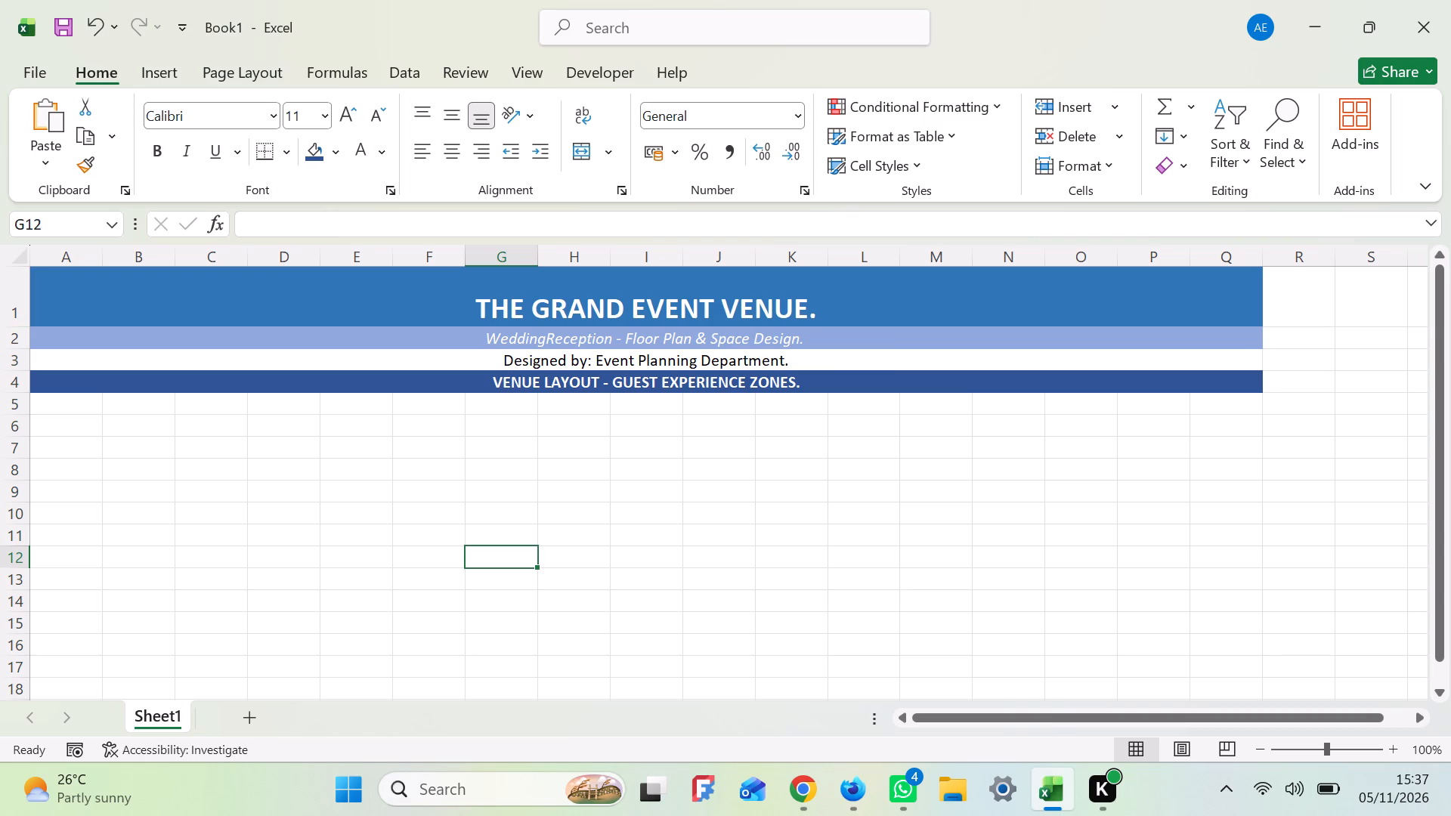
# Set the height of rows 5 to 25 to 27.
pyautogui.click(19, 403)
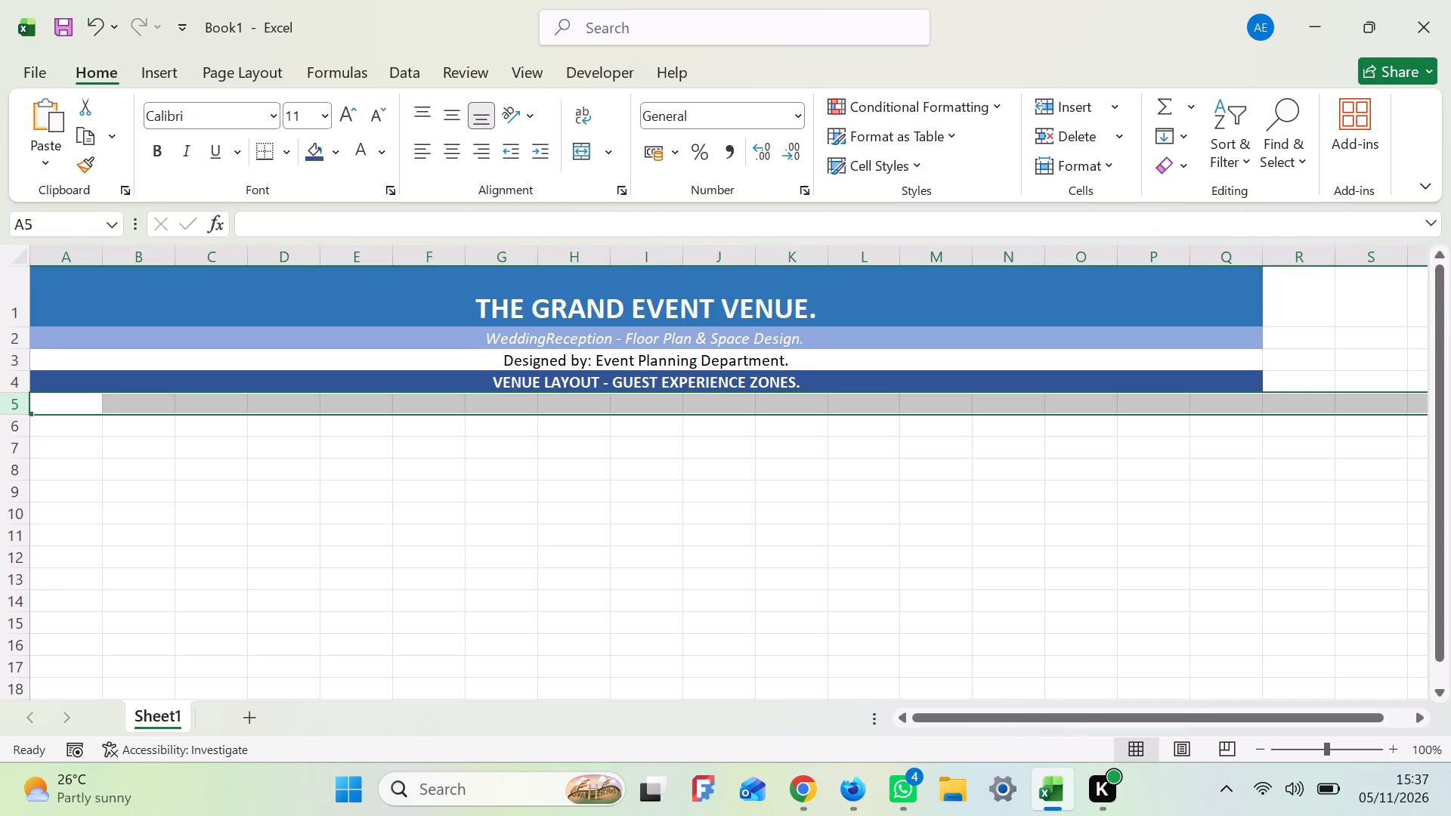
pyautogui.click(1439, 674)
pyautogui.click(1439, 674)
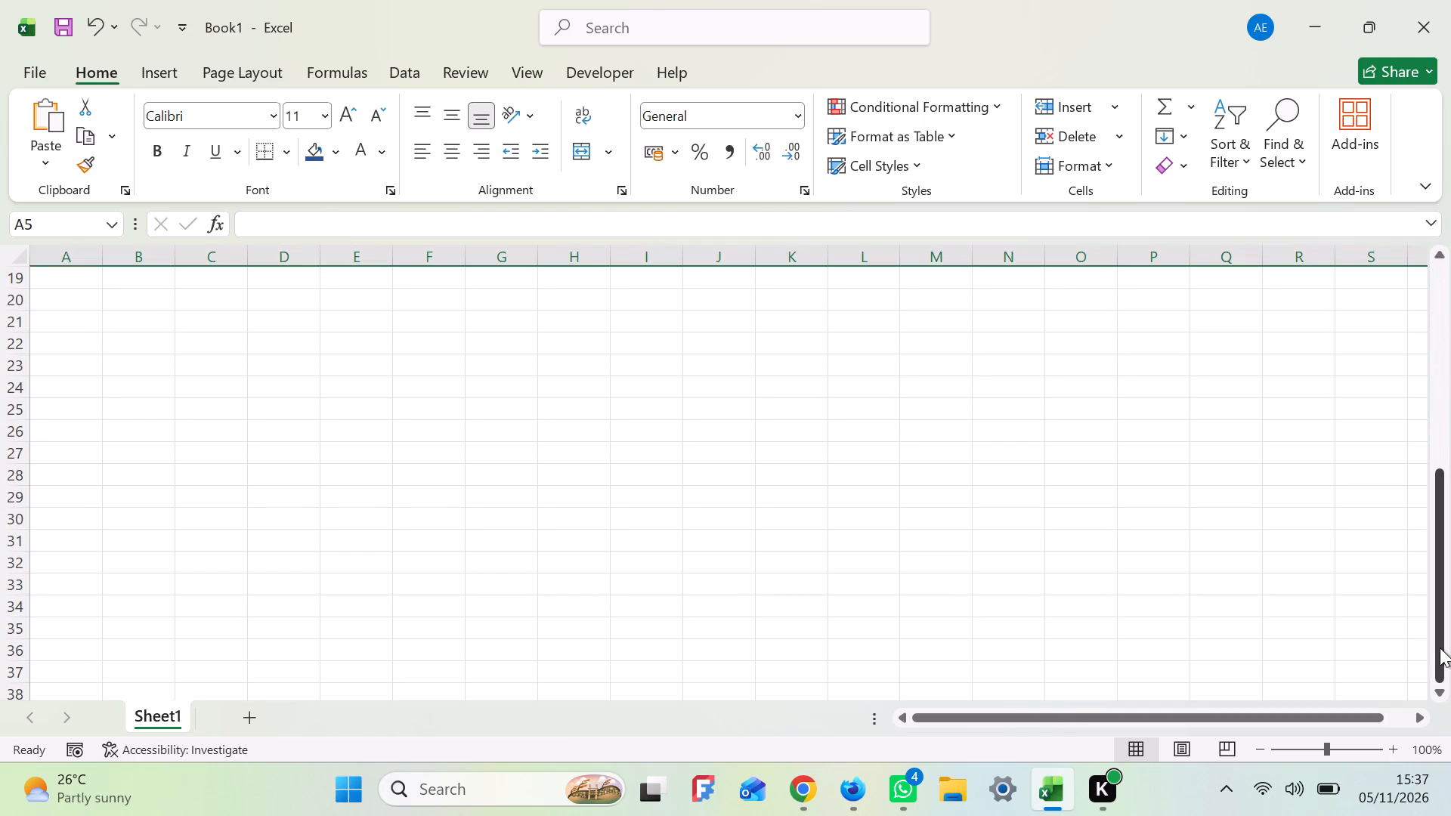
pyautogui.moveTo(1440, 647); pyautogui.dragTo(1419, 544)
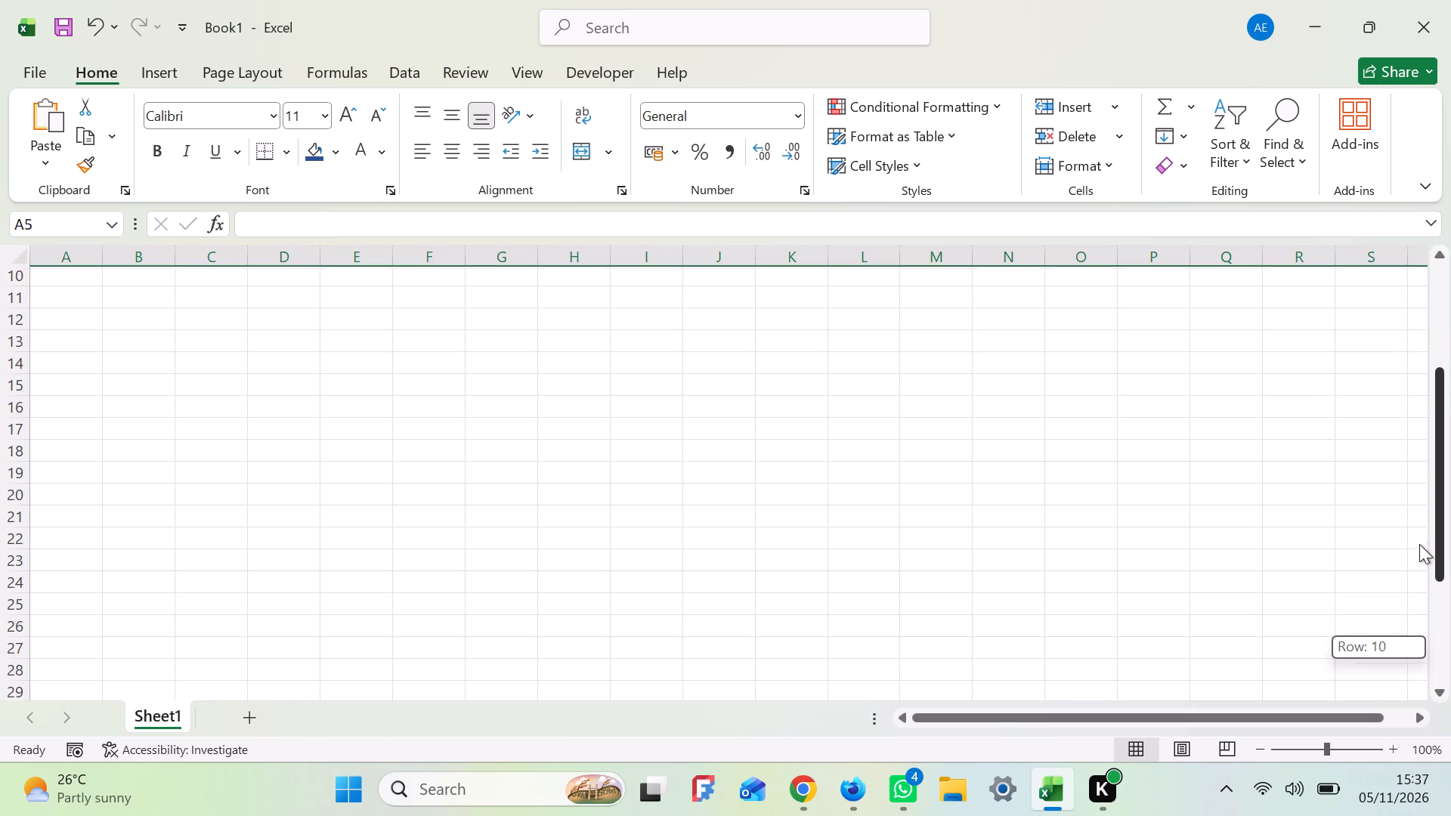
pyautogui.moveTo(1419, 544); pyautogui.dragTo(1387, 506)
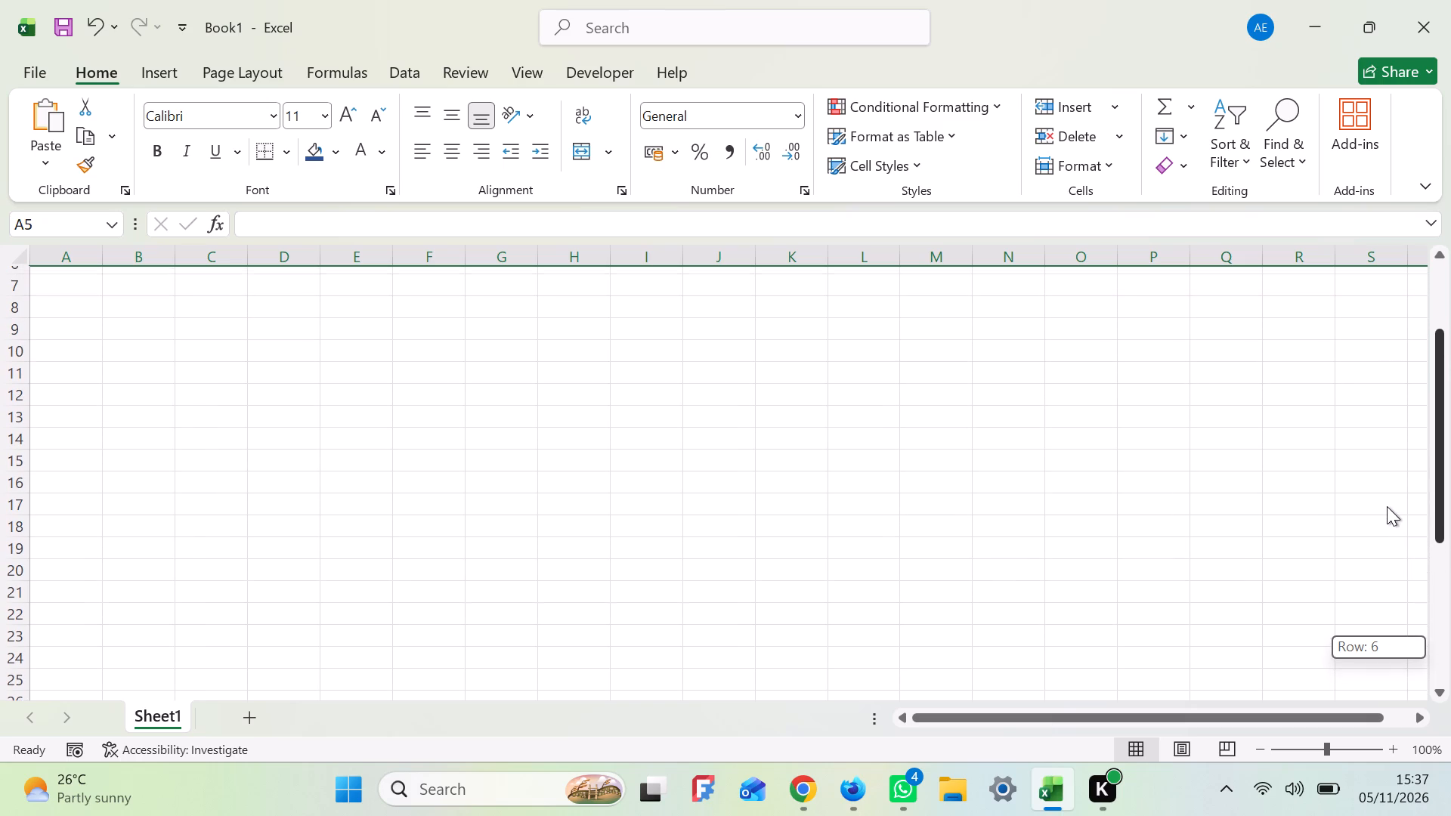
pyautogui.moveTo(1387, 506); pyautogui.dragTo(1374, 496)
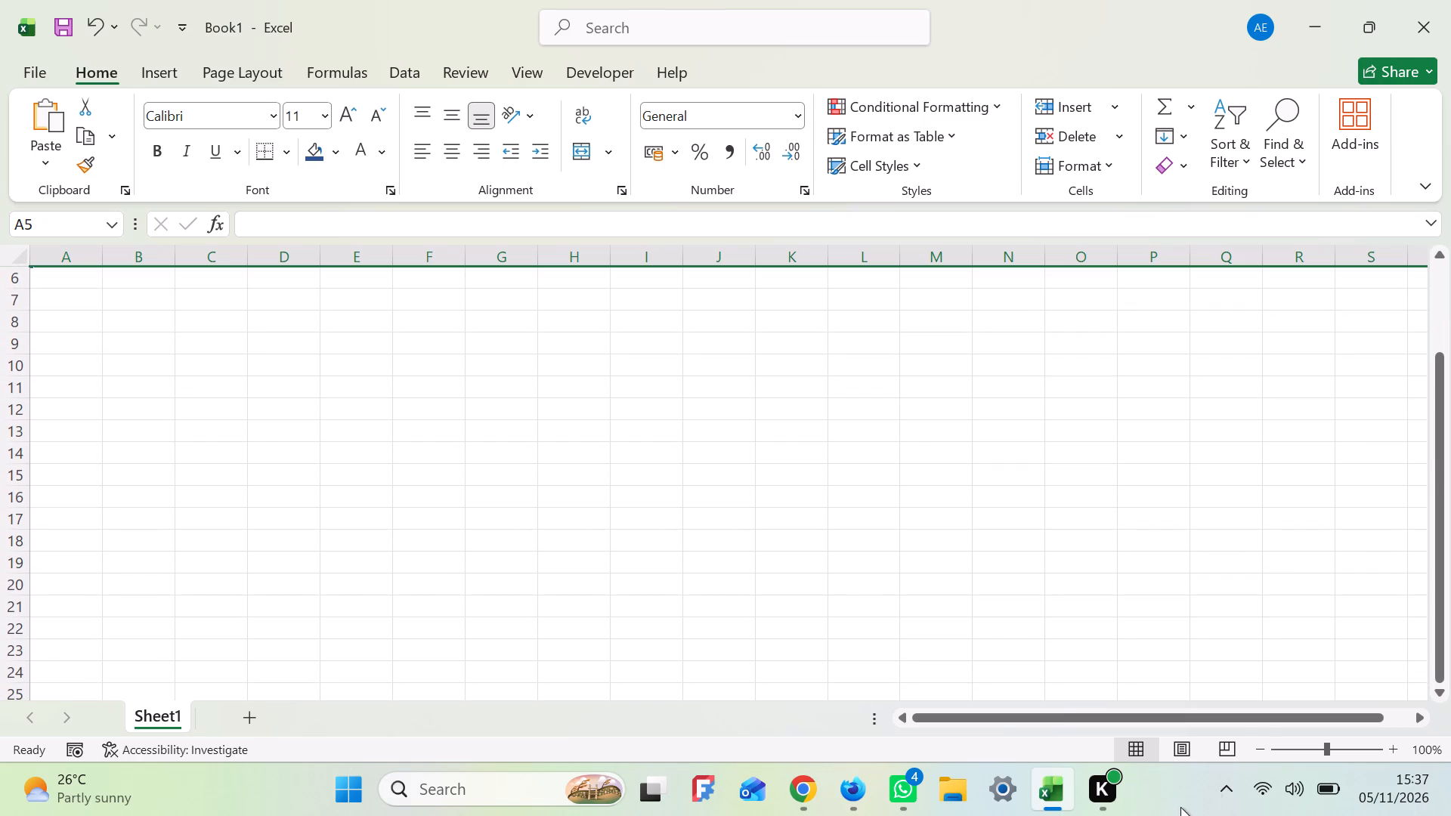
pyautogui.click(1256, 742)
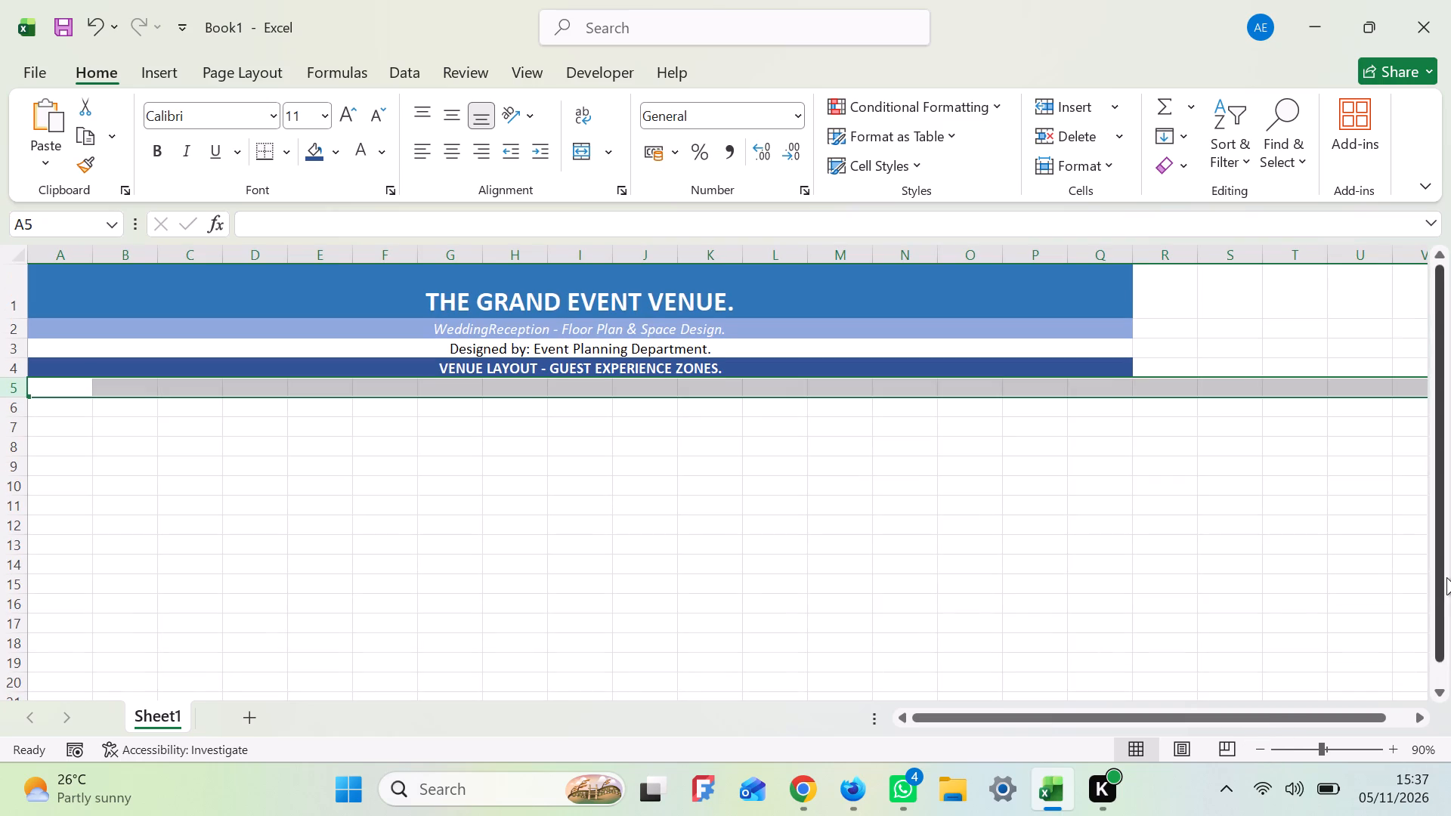
pyautogui.moveTo(1446, 577); pyautogui.dragTo(1450, 629)
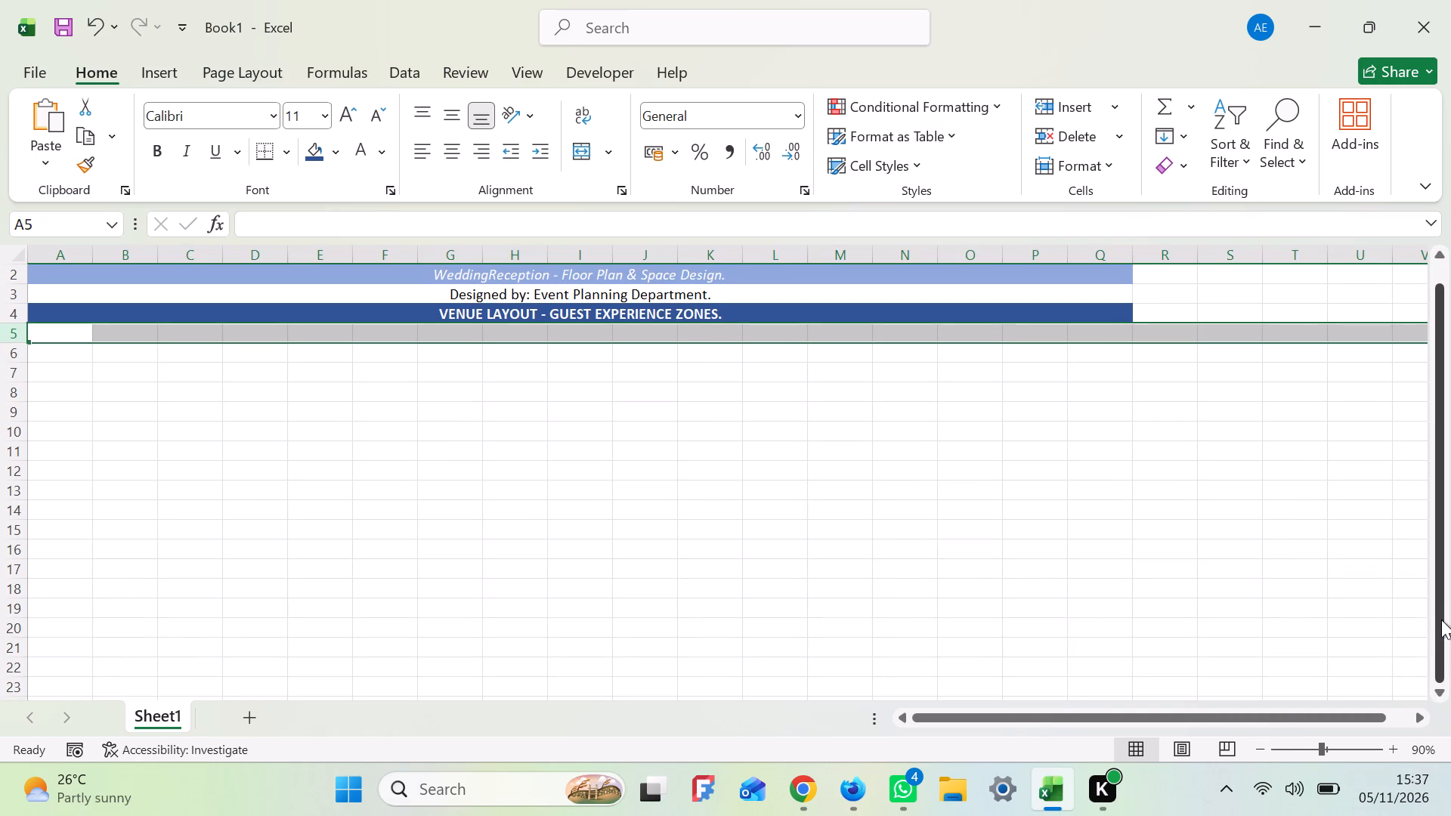
pyautogui.moveTo(1441, 620); pyautogui.dragTo(1449, 647)
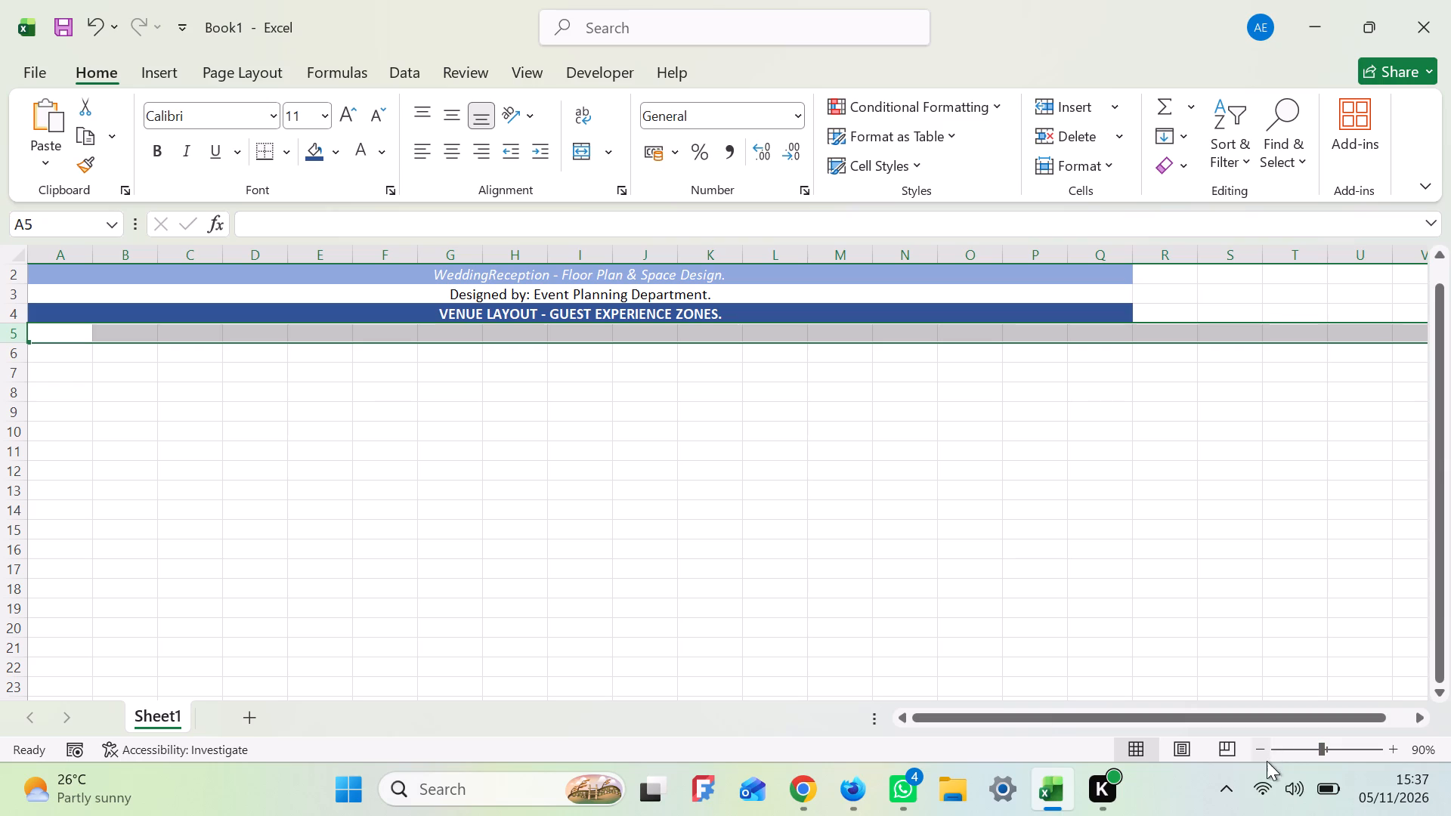
pyautogui.click(1253, 754)
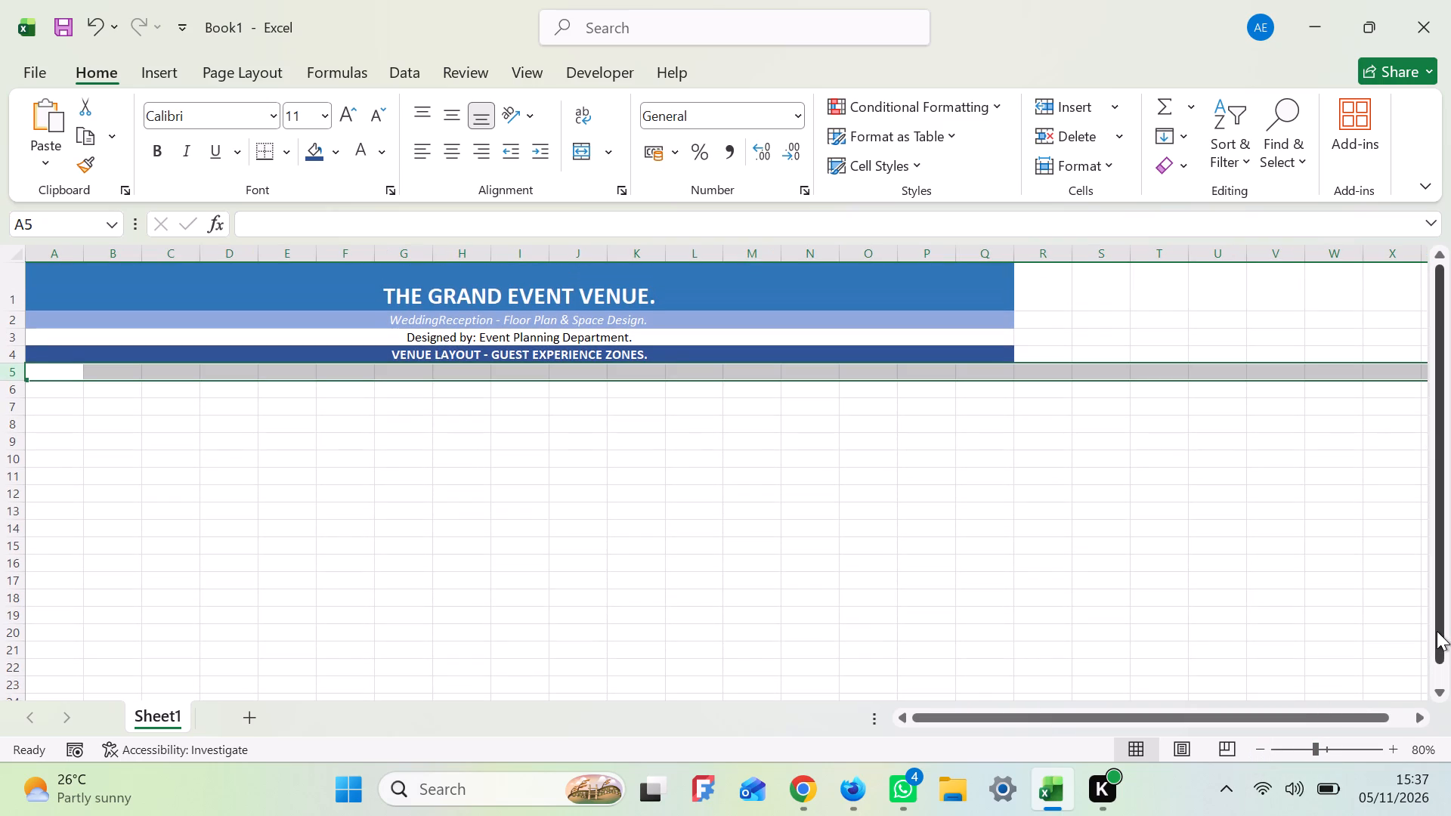
pyautogui.moveTo(1437, 631); pyautogui.dragTo(1449, 691)
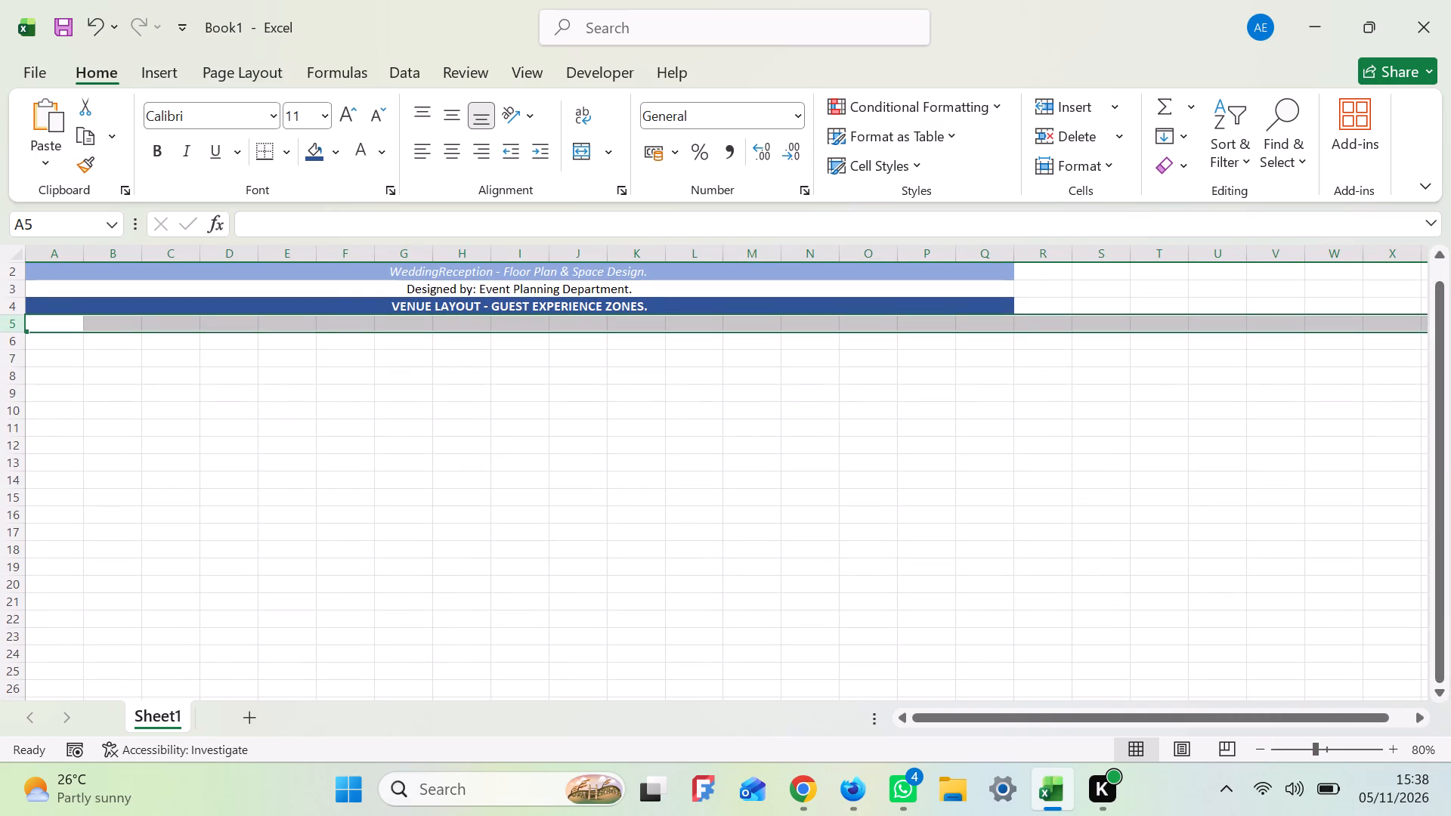
pyautogui.click(182, 460)
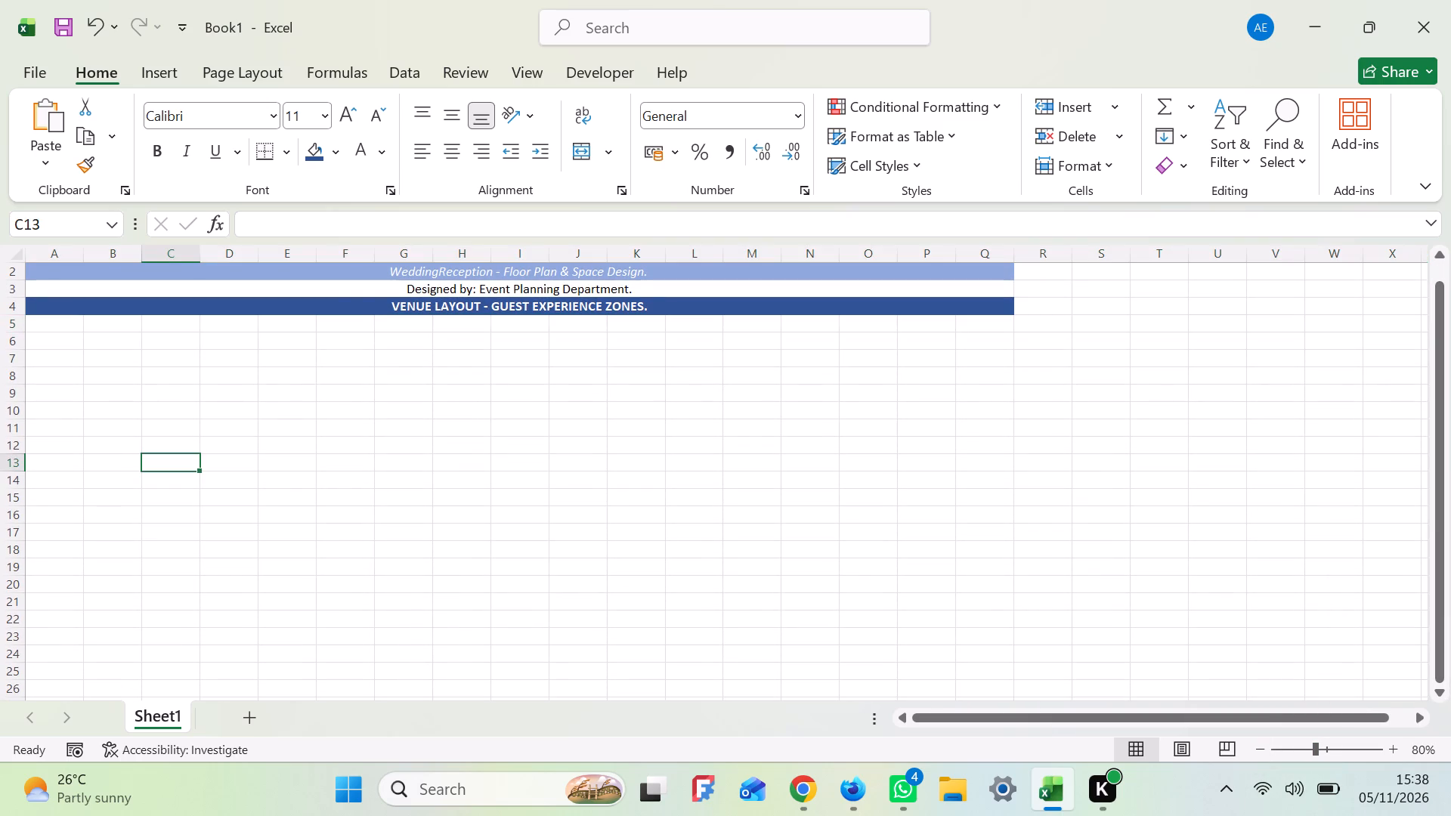
pyautogui.click(23, 326)
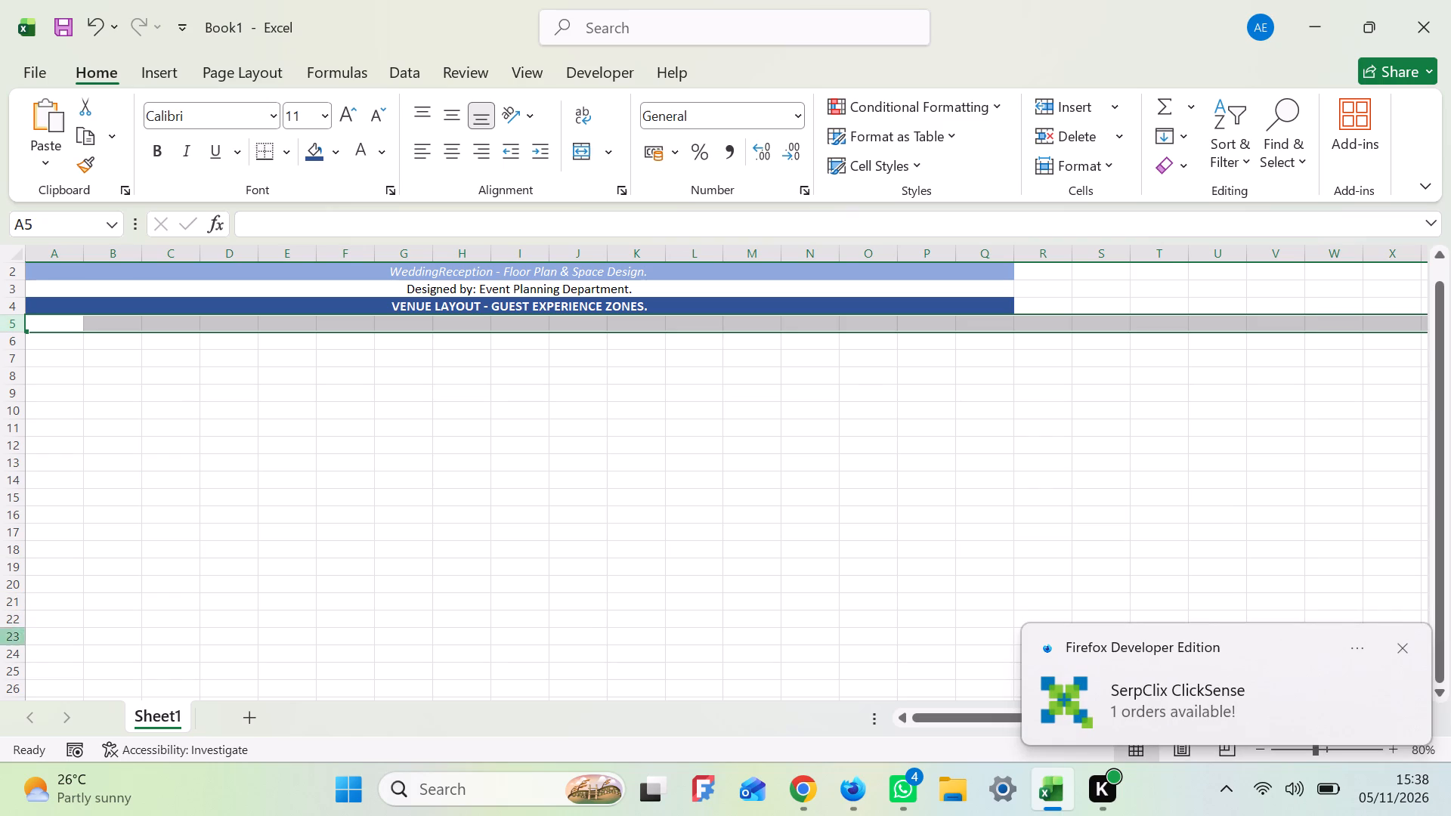
pyautogui.keyDown('shift'); pyautogui.click(17, 672); pyautogui.keyUp('shift')
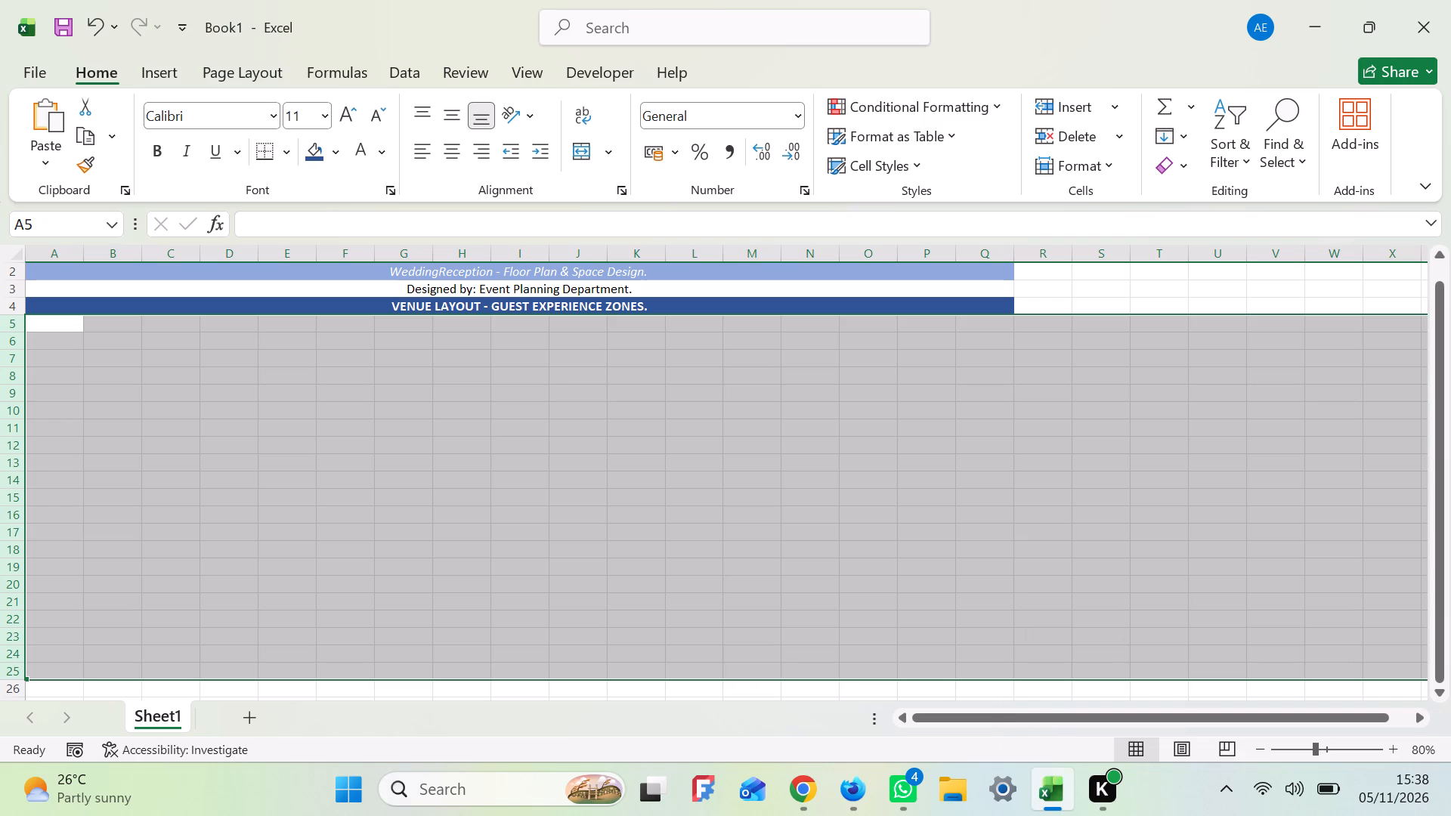
pyautogui.rightClick(16, 498)
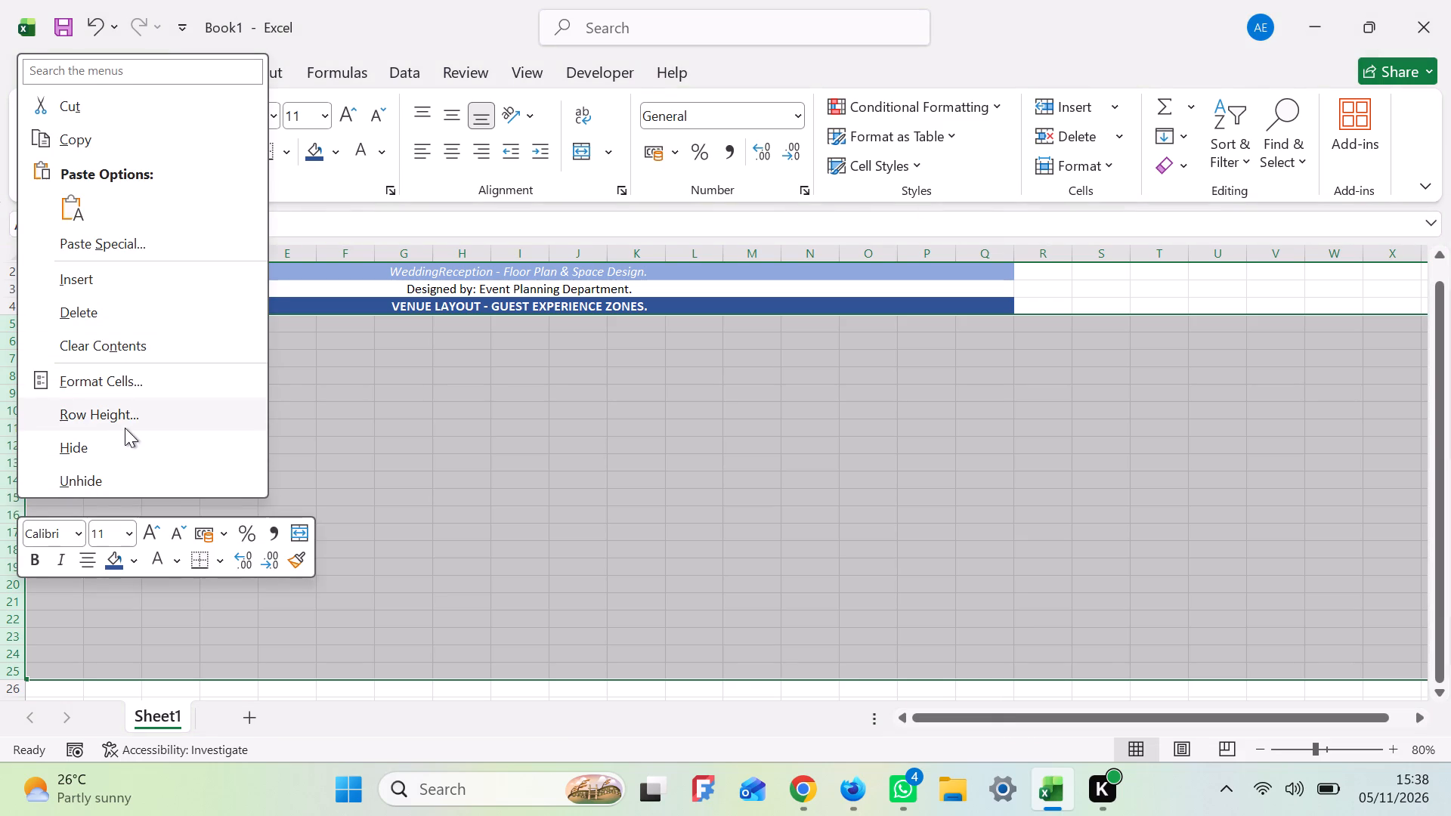
pyautogui.click(127, 423)
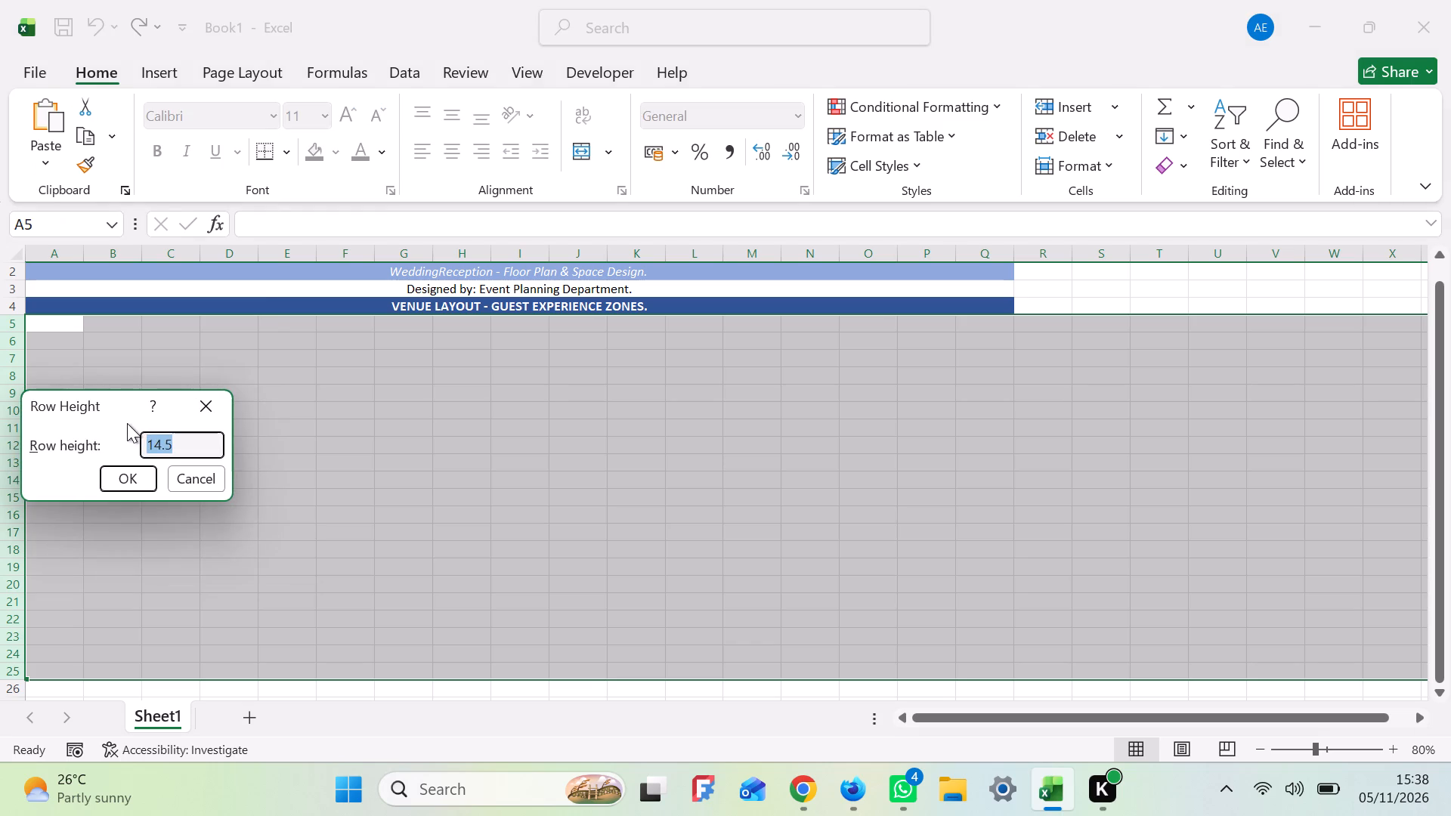
pyautogui.press('BackSpace')
pyautogui.press('2')
pyautogui.press('7')
pyautogui.press('Return')
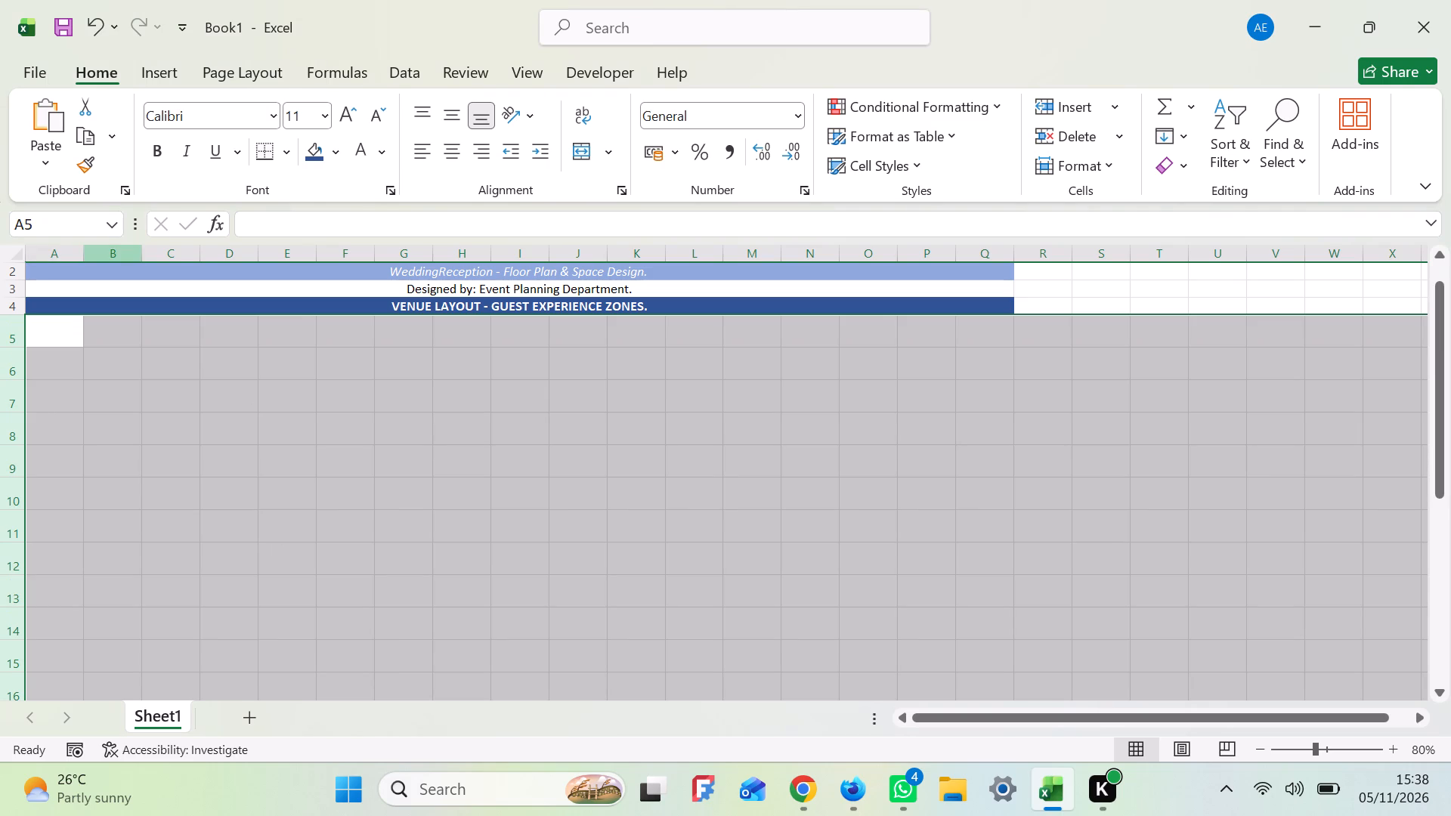
# Apply outside borders to the floor plan area B6:P23.
pyautogui.click(118, 365)
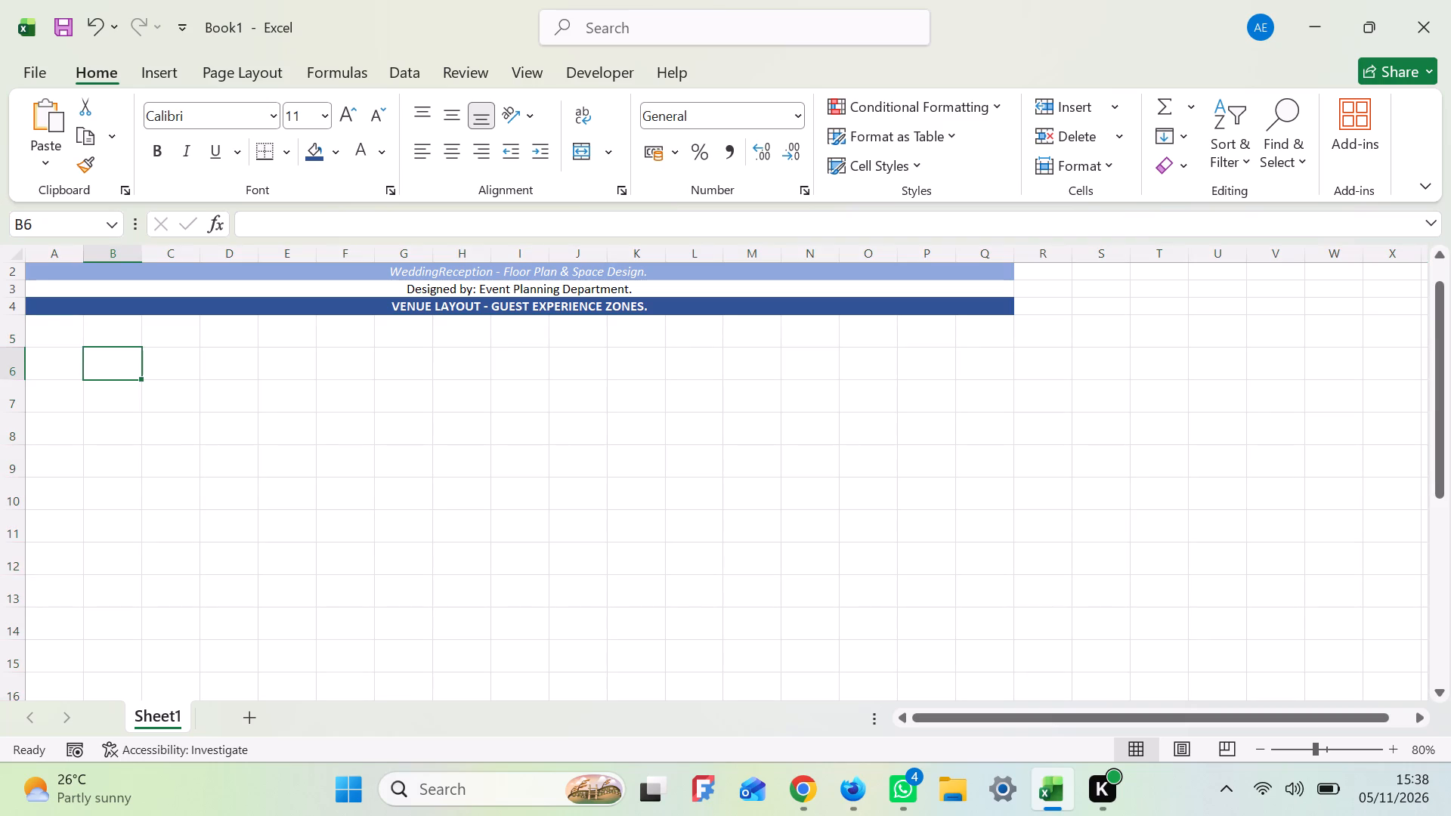
pyautogui.click(56, 220)
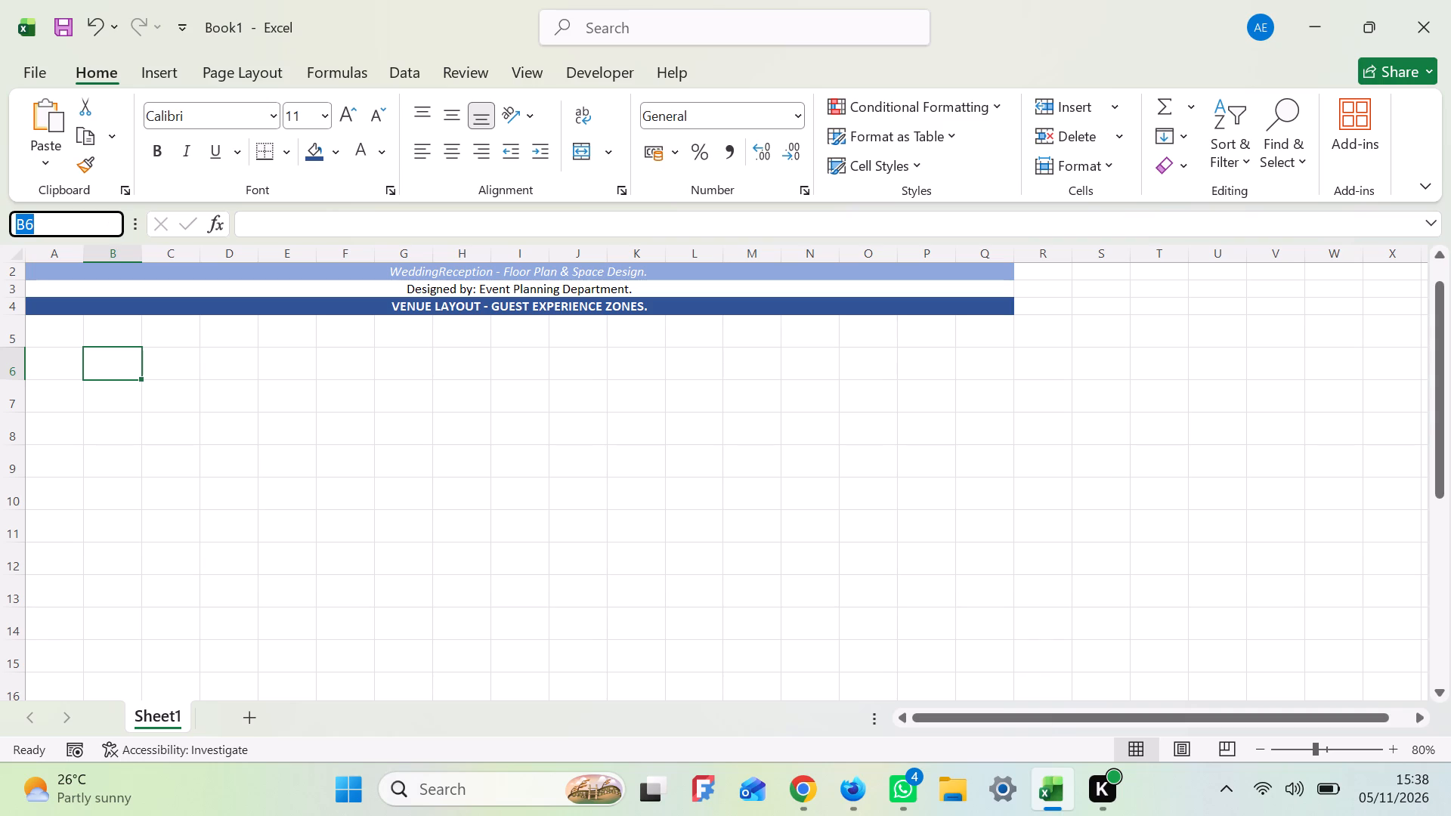
pyautogui.press('BackSpace')
pyautogui.press('b')
pyautogui.press('6')
pyautogui.hotkey('shift', ':')
pyautogui.write('P23')
pyautogui.press('Return')
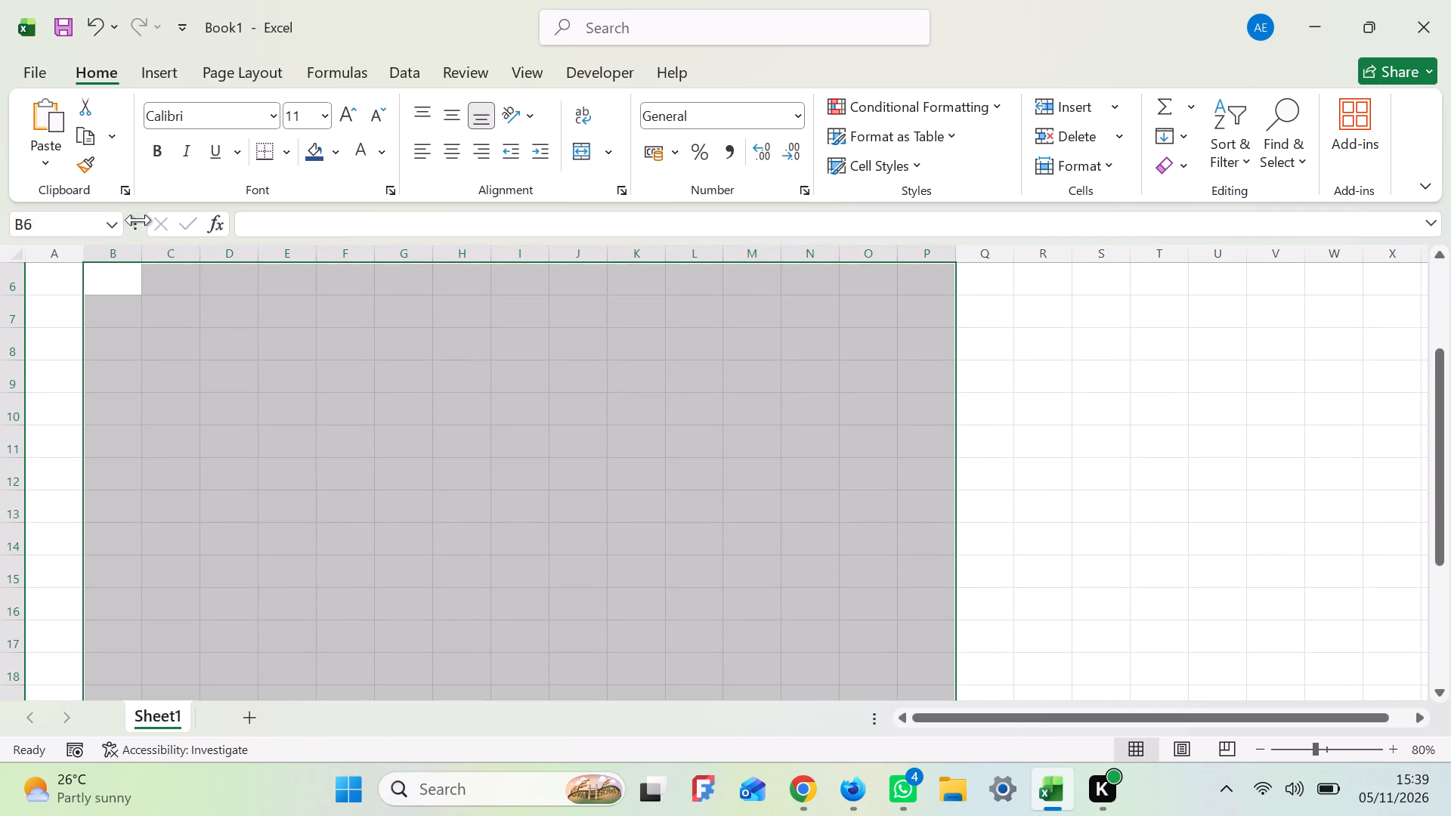
pyautogui.click(292, 153)
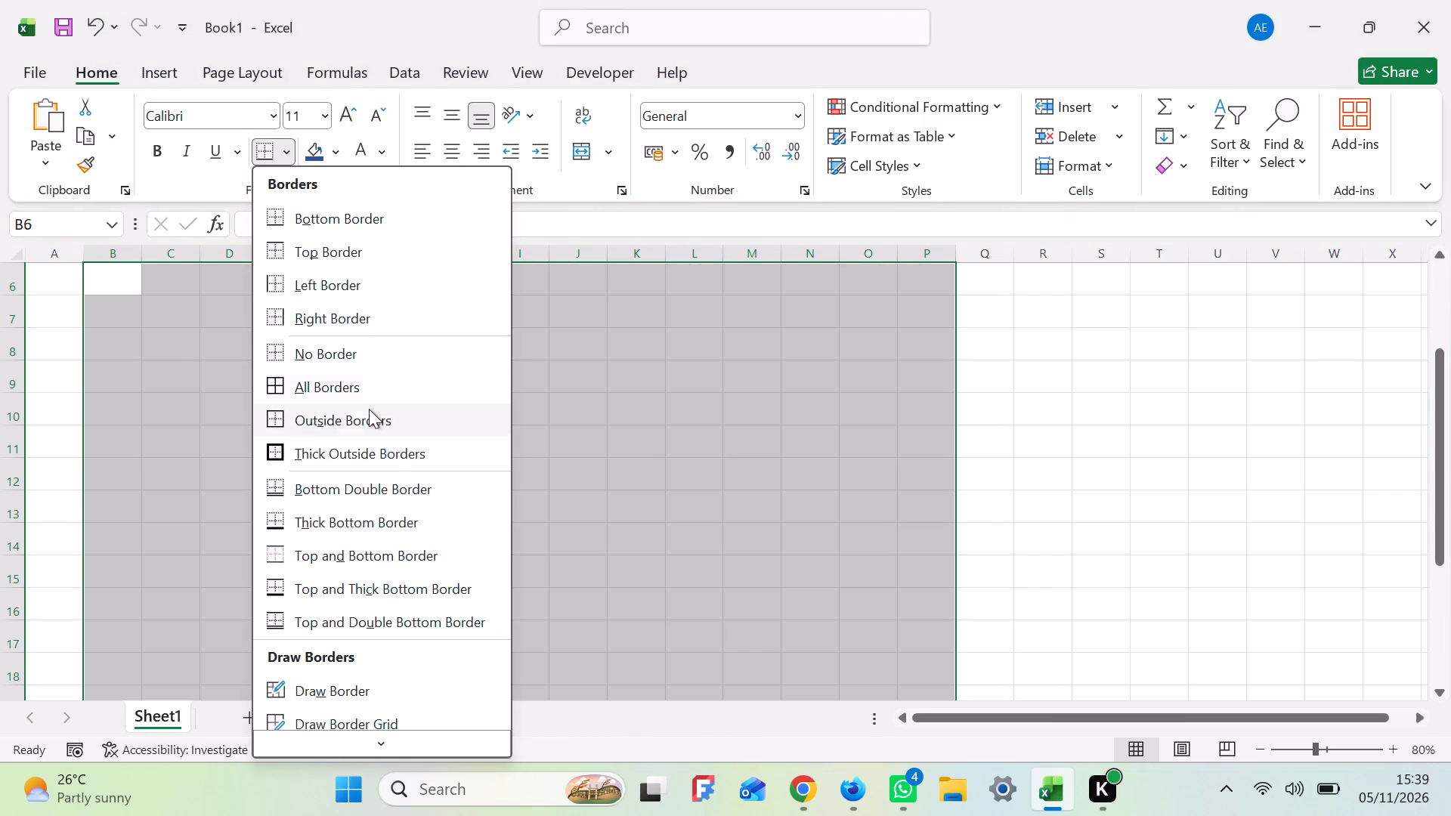
pyautogui.click(371, 427)
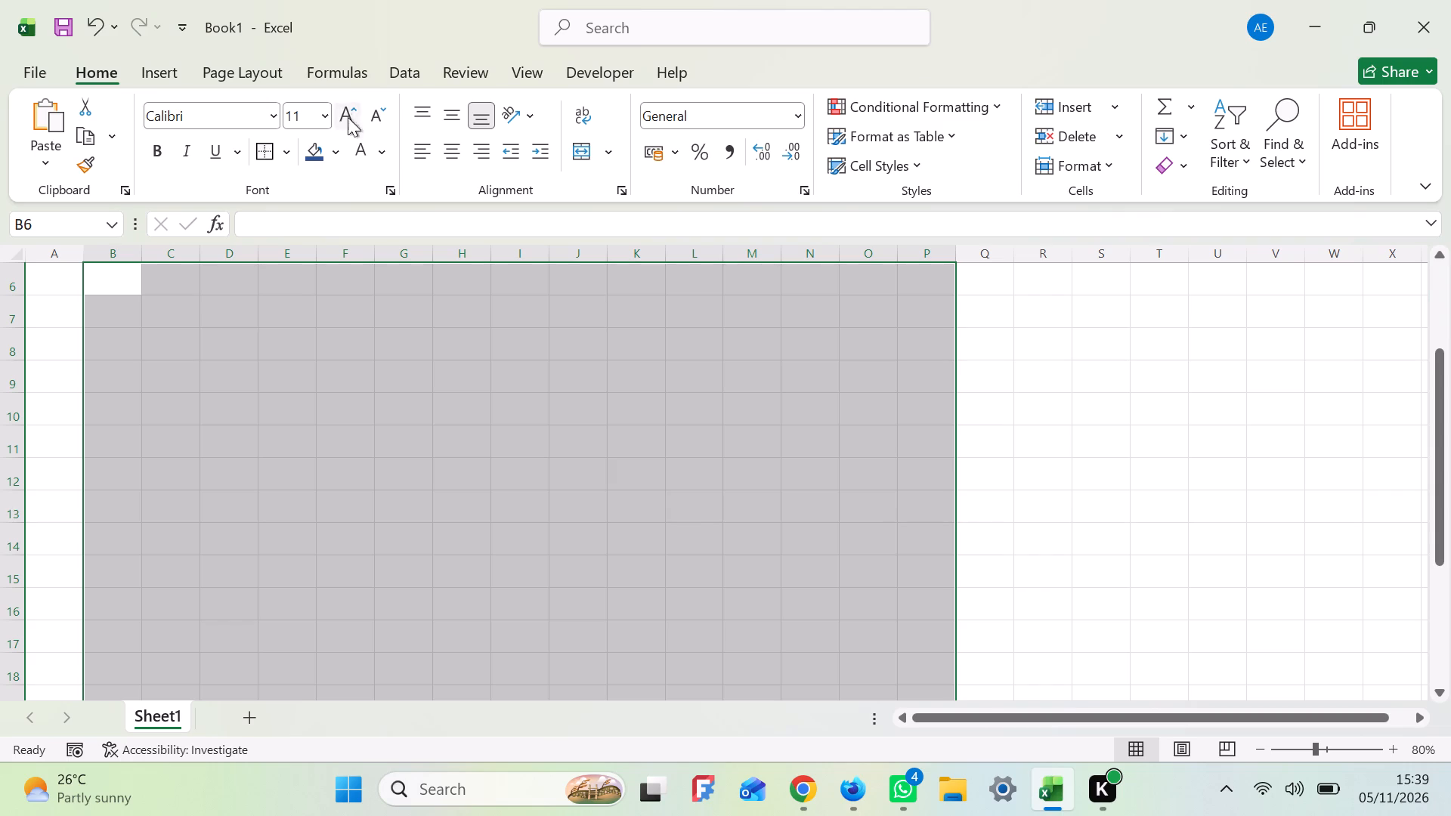
# Fill the bordered range B6:P23 with a darker shade of the Light Gray, Background 2 theme color.
pyautogui.click(339, 151)
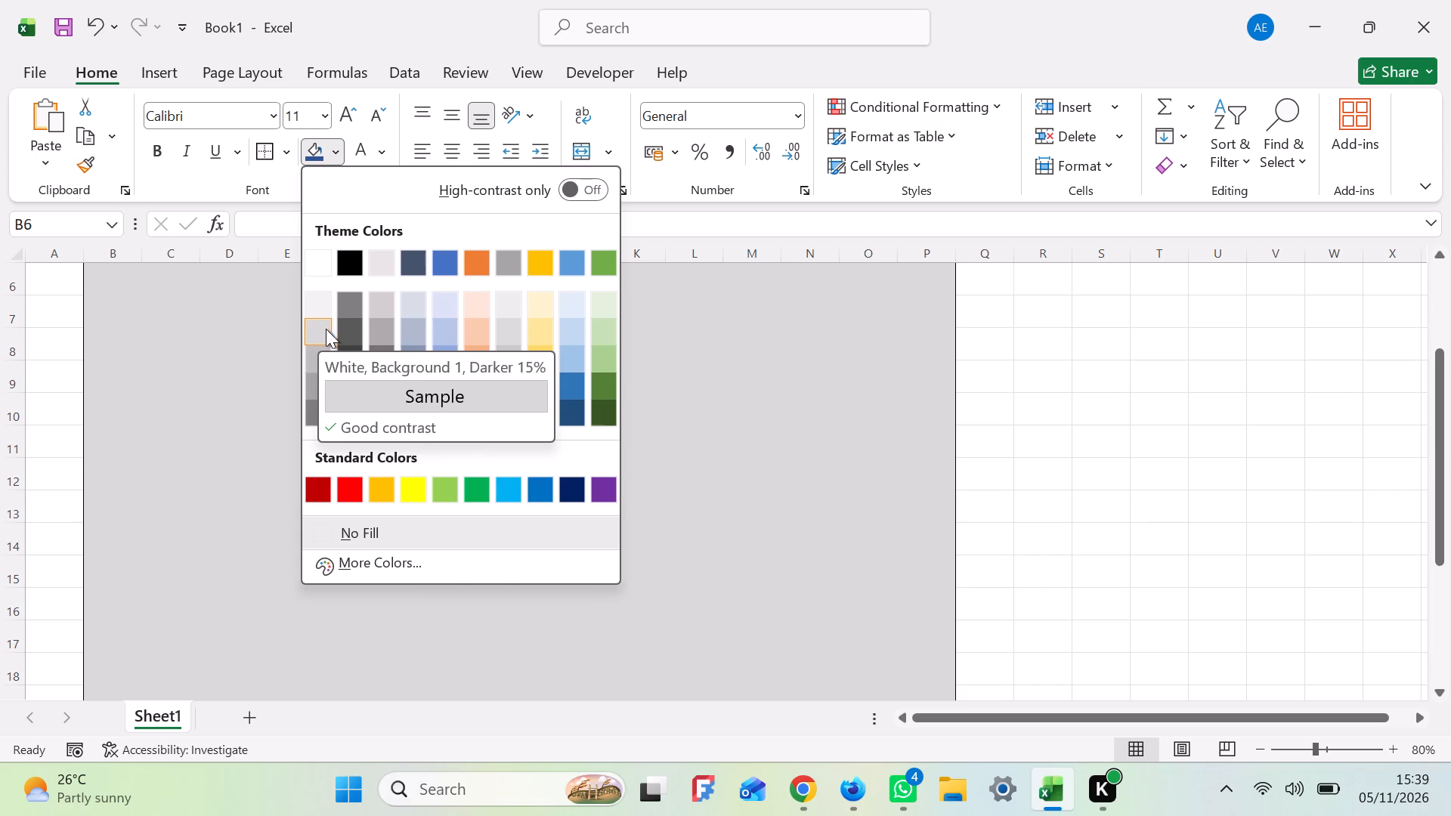
pyautogui.click(381, 321)
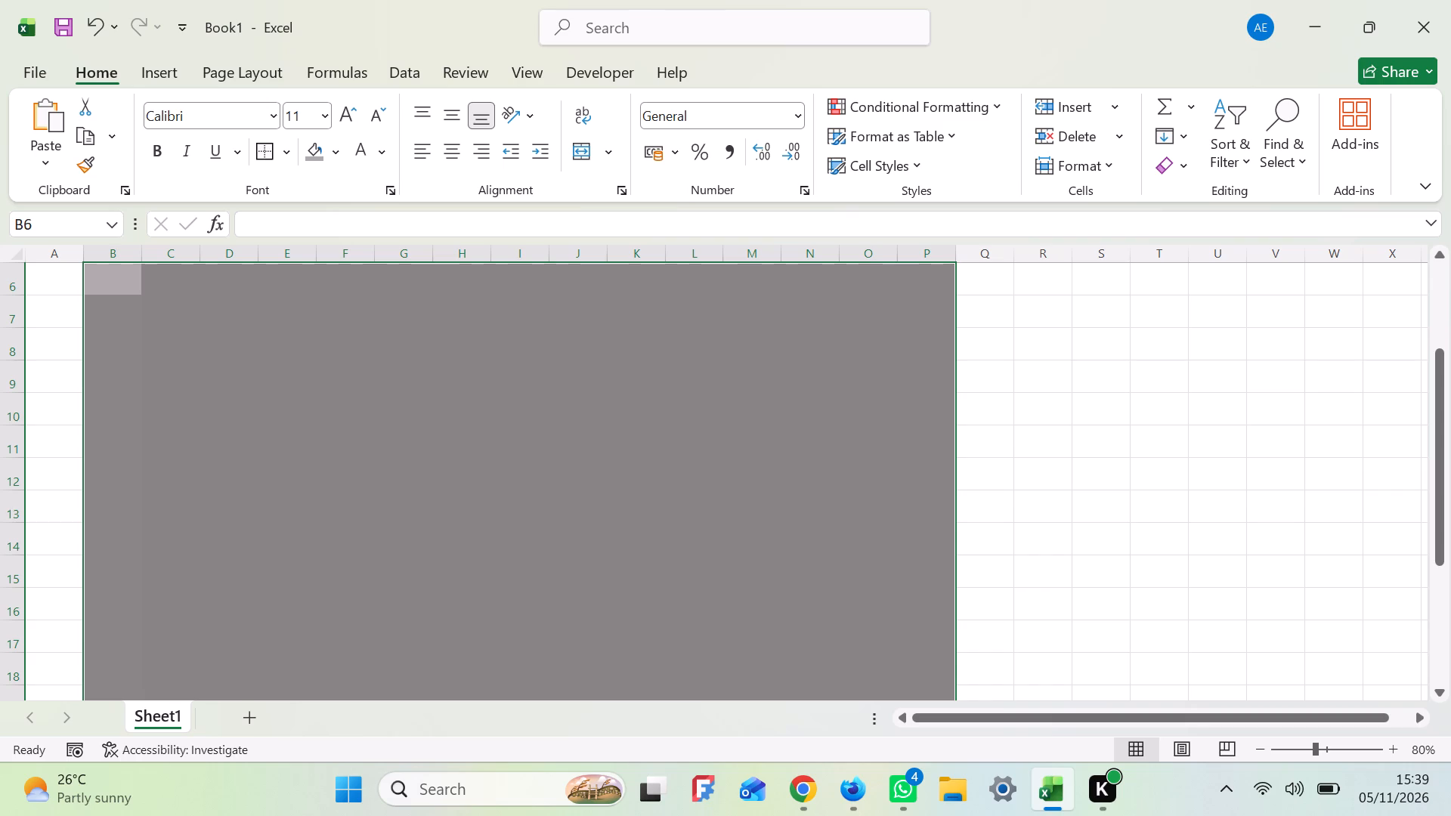
# Select the range G6:K7 and enter the label "MAIN STAGE." in cell G6.
pyautogui.click(79, 221)
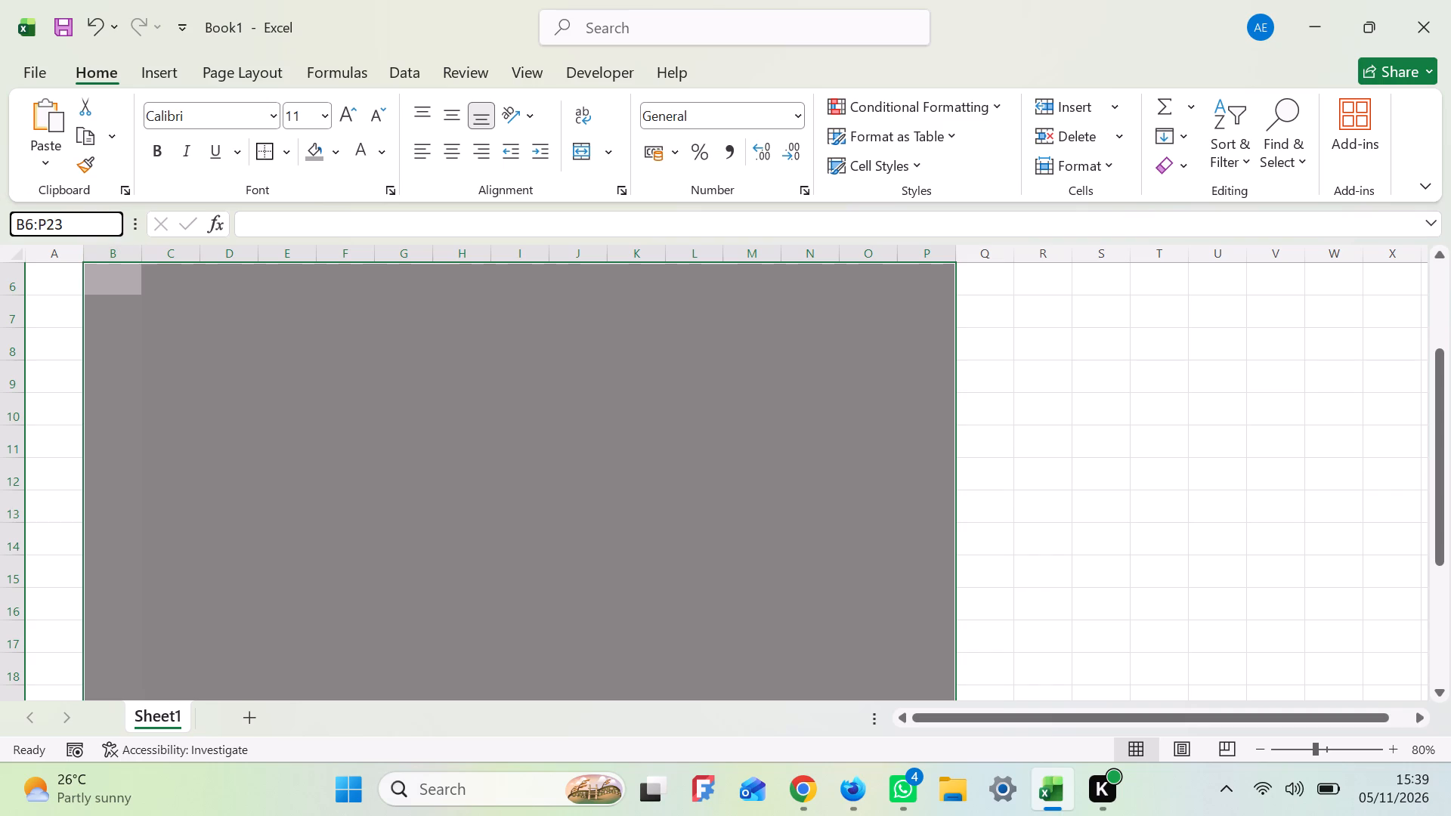
pyautogui.press('BackSpace')
pyautogui.press('g')
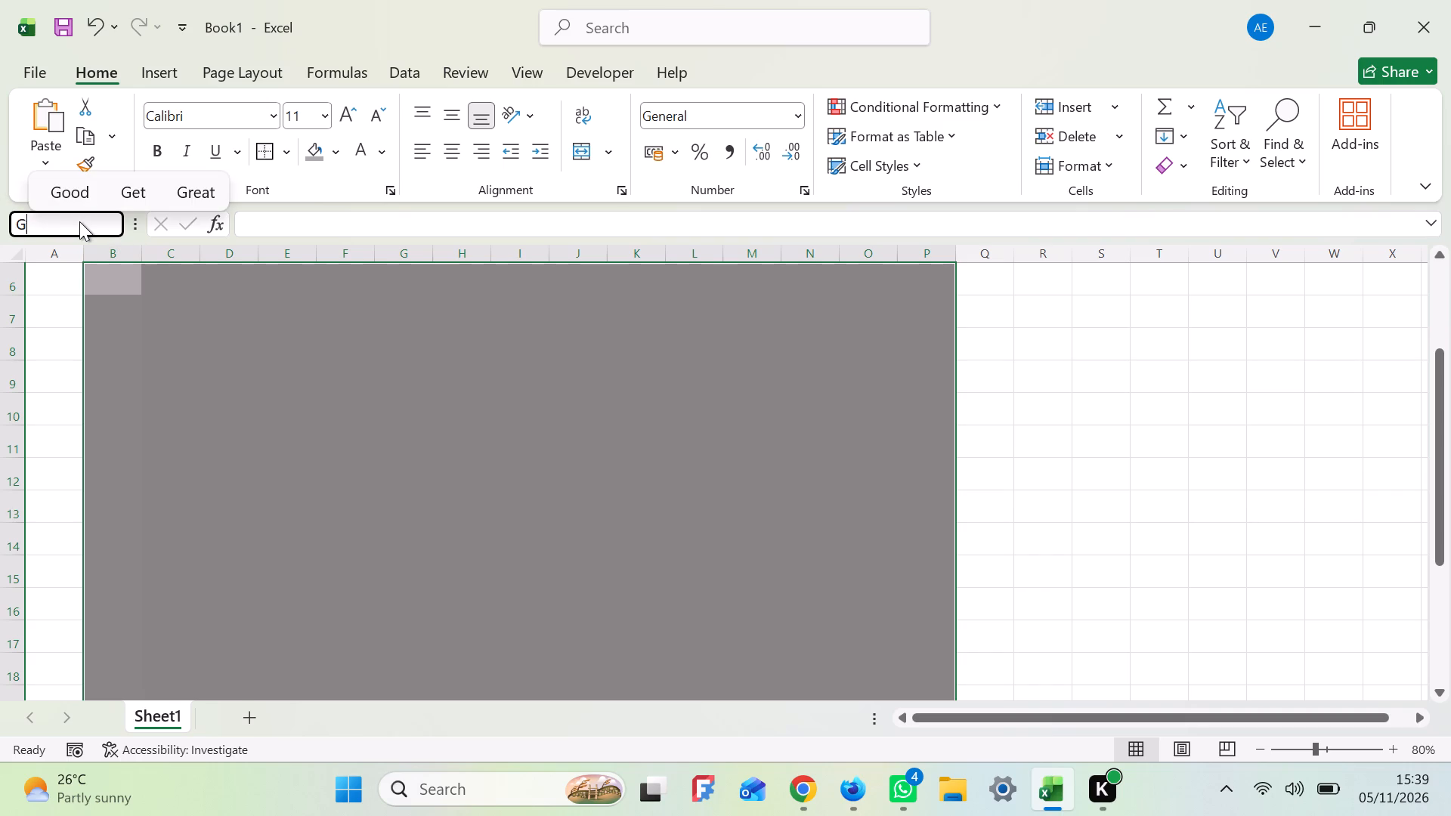
pyautogui.hotkey('shift', '^')
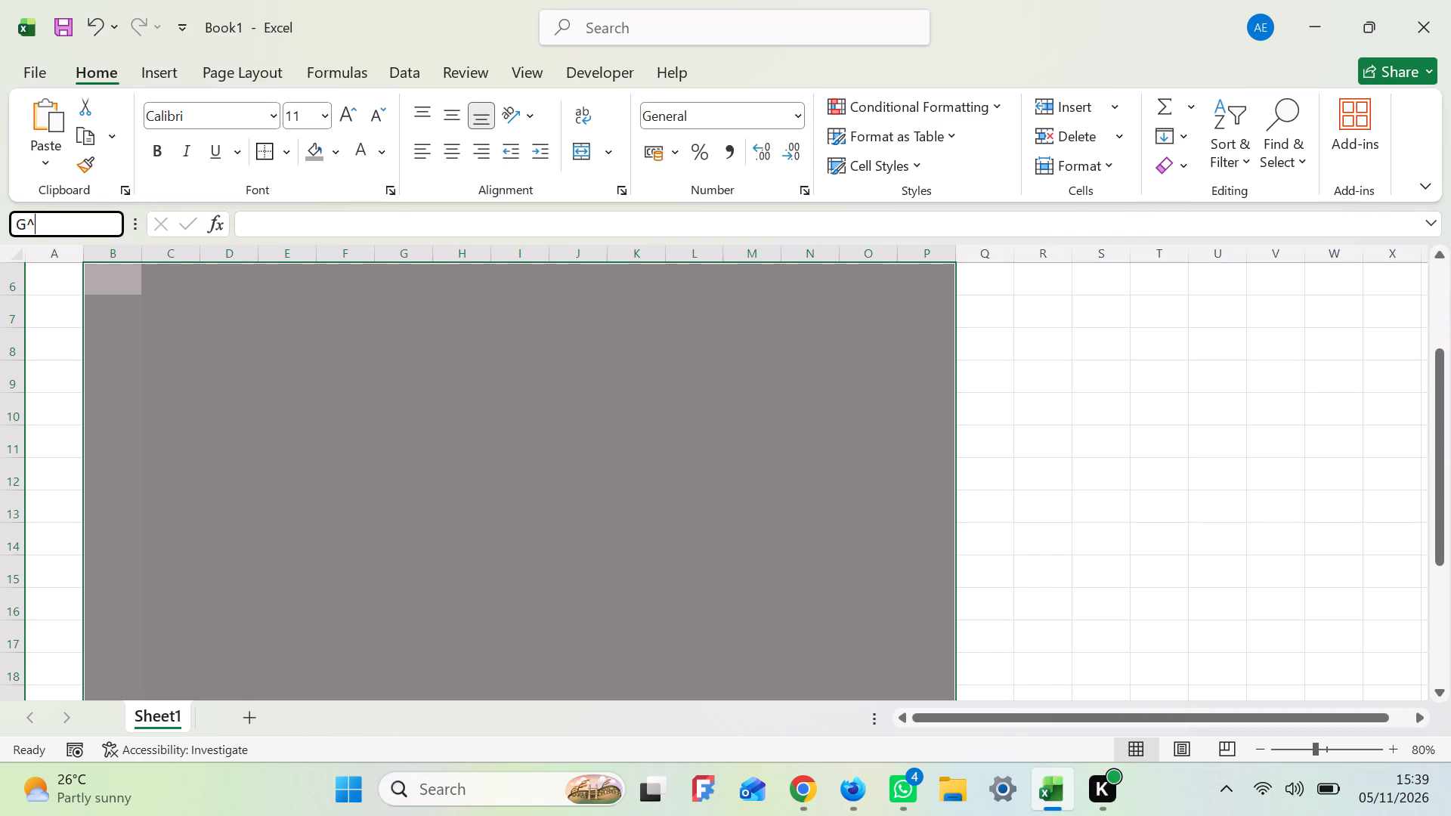
pyautogui.press('BackSpace')
pyautogui.press('6')
pyautogui.hotkey('shift', ':')
pyautogui.press('k')
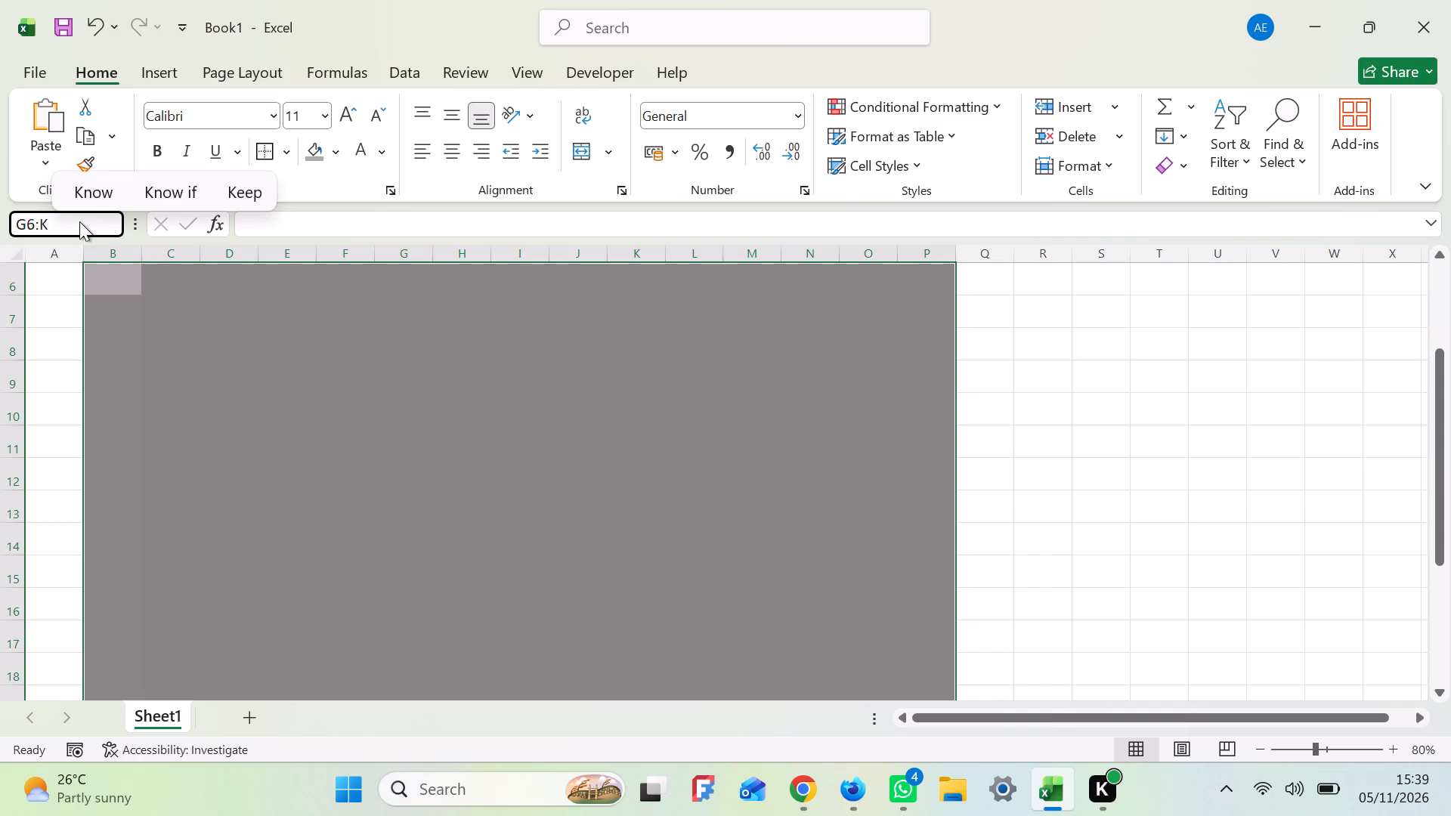
pyautogui.press('7')
pyautogui.press('Return')
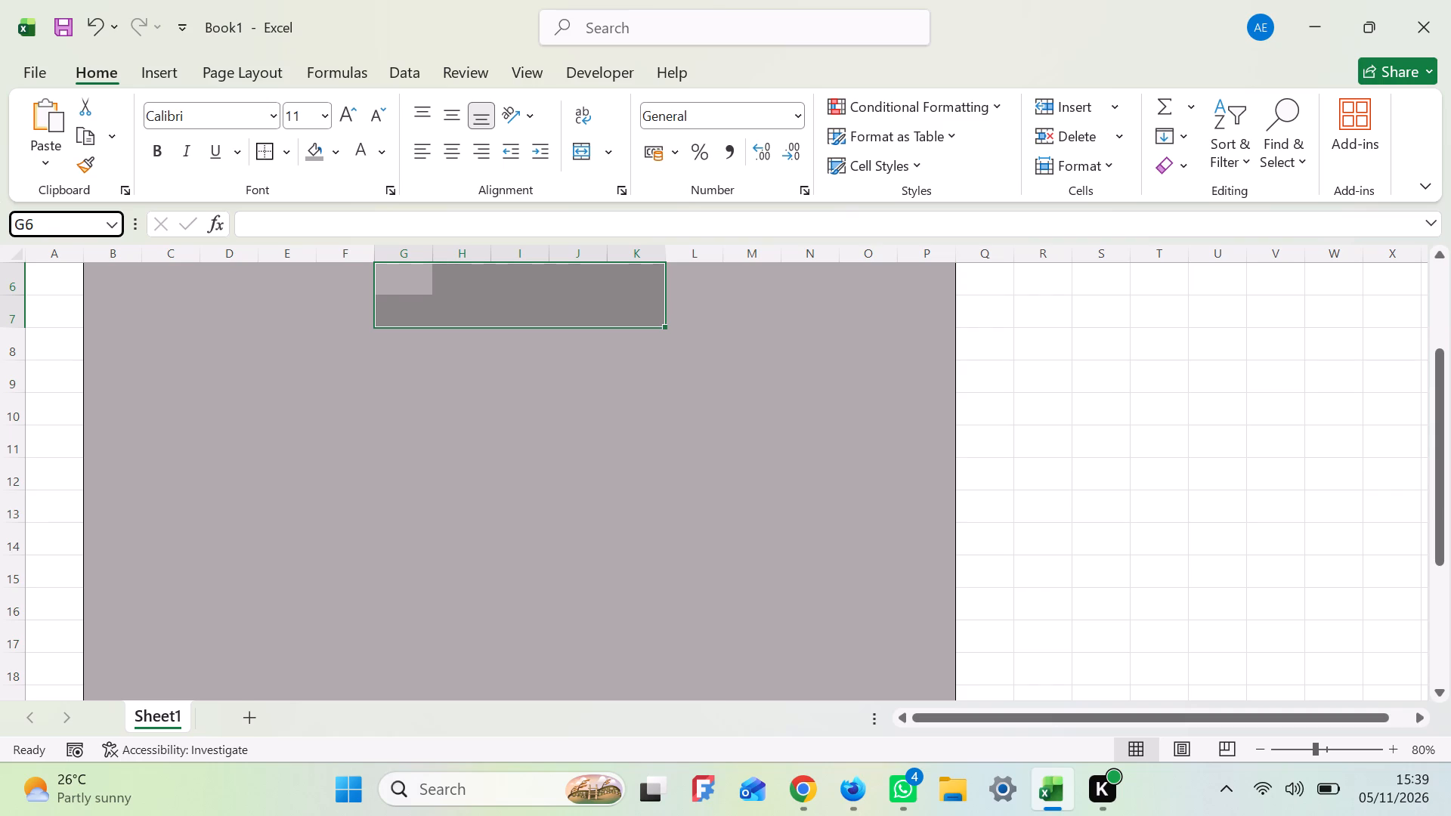
pyautogui.write('MAIN STAGE')
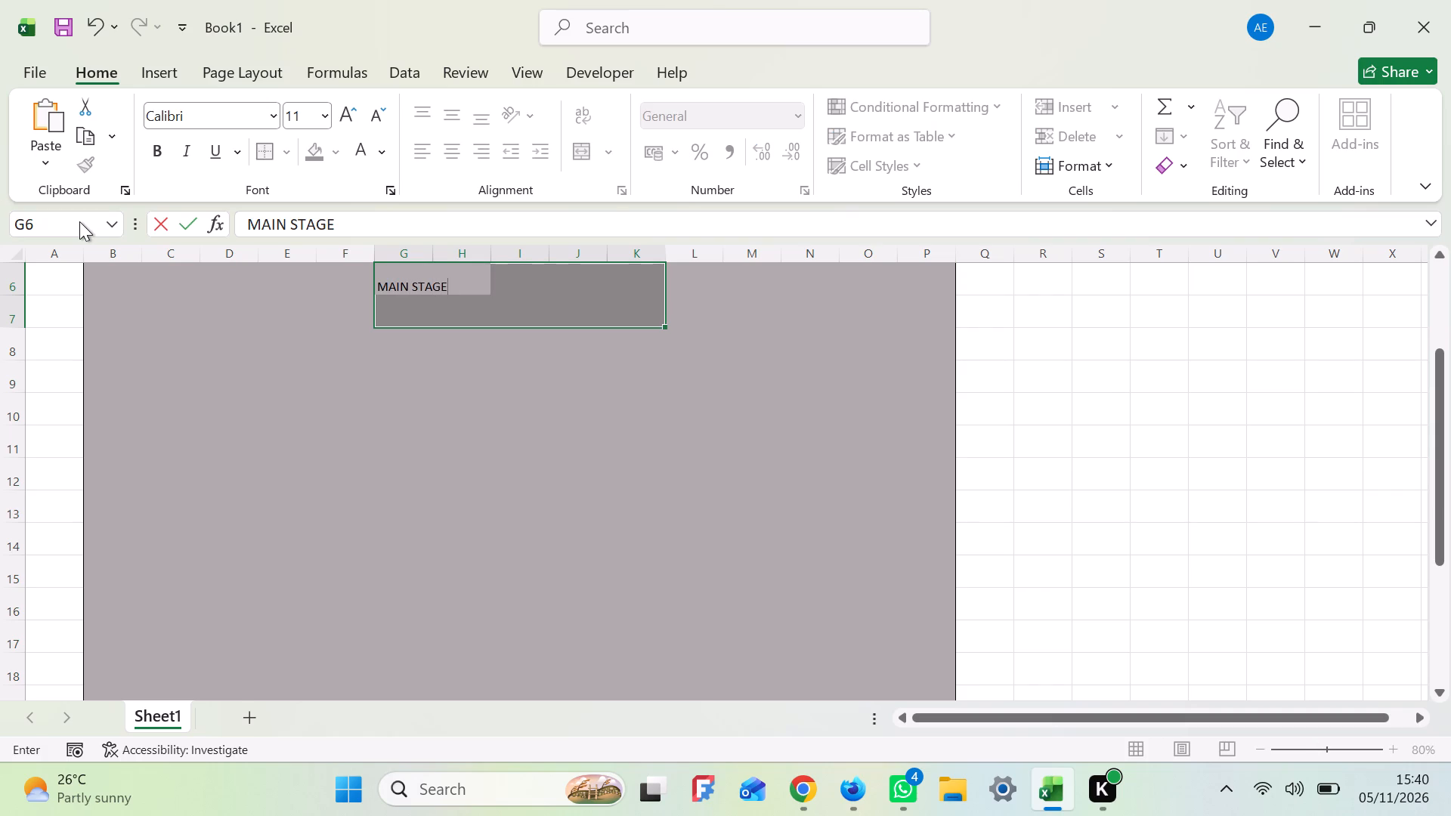
pyautogui.press('.')
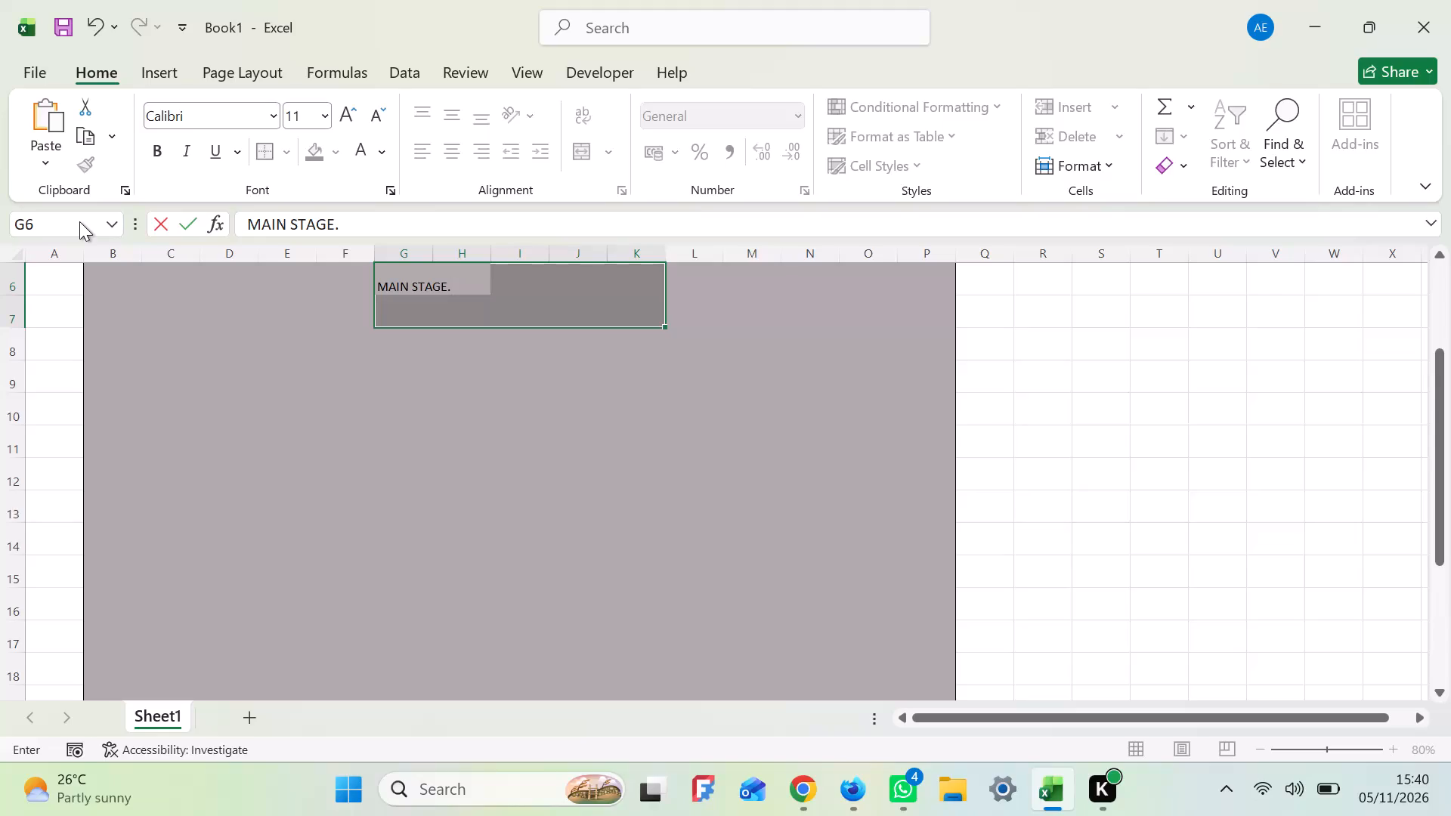
pyautogui.press('Return')
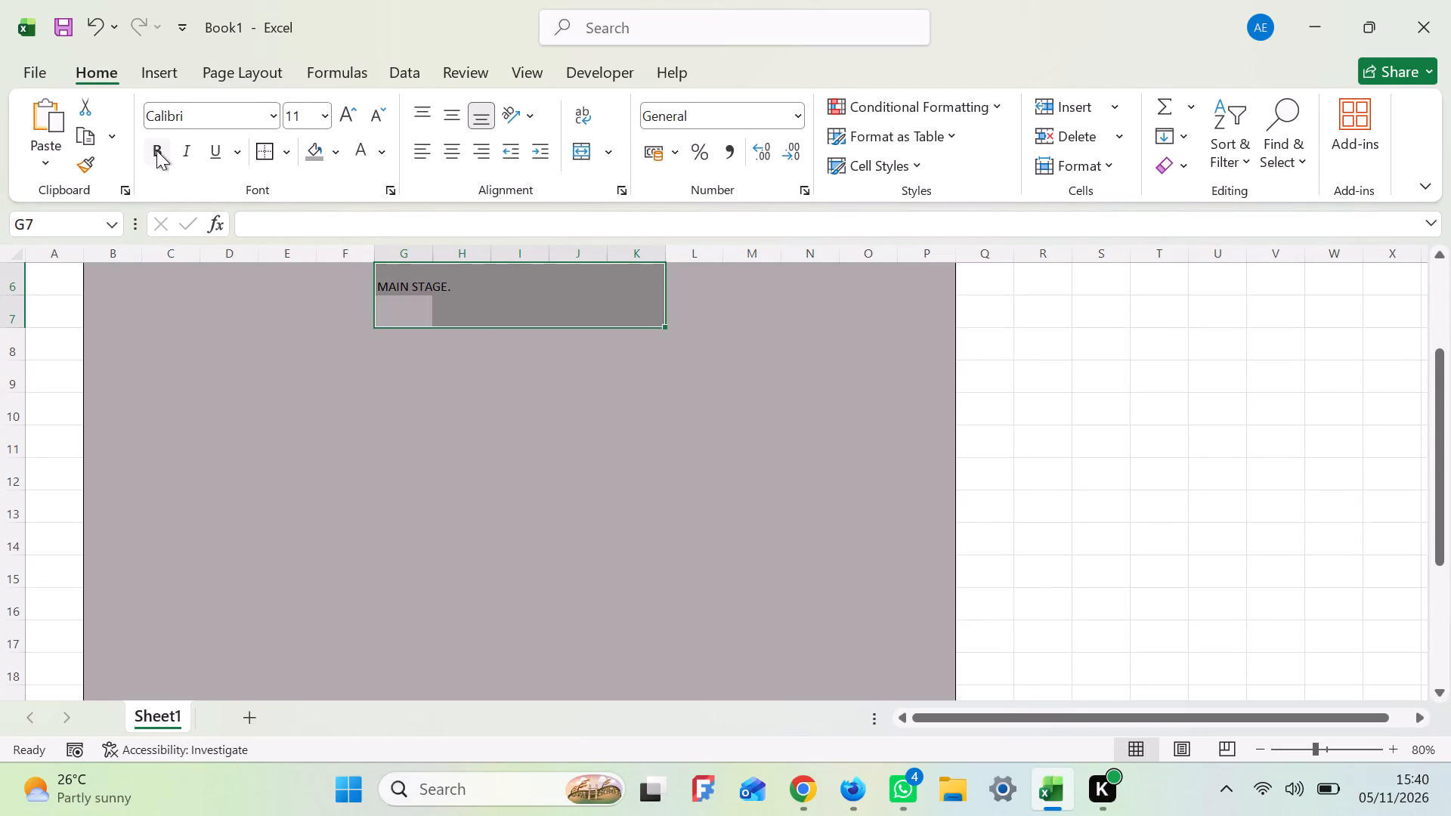
# Make the MAIN STAGE. range G6:K7 bold, and merge and center it into one block.
pyautogui.click(156, 150)
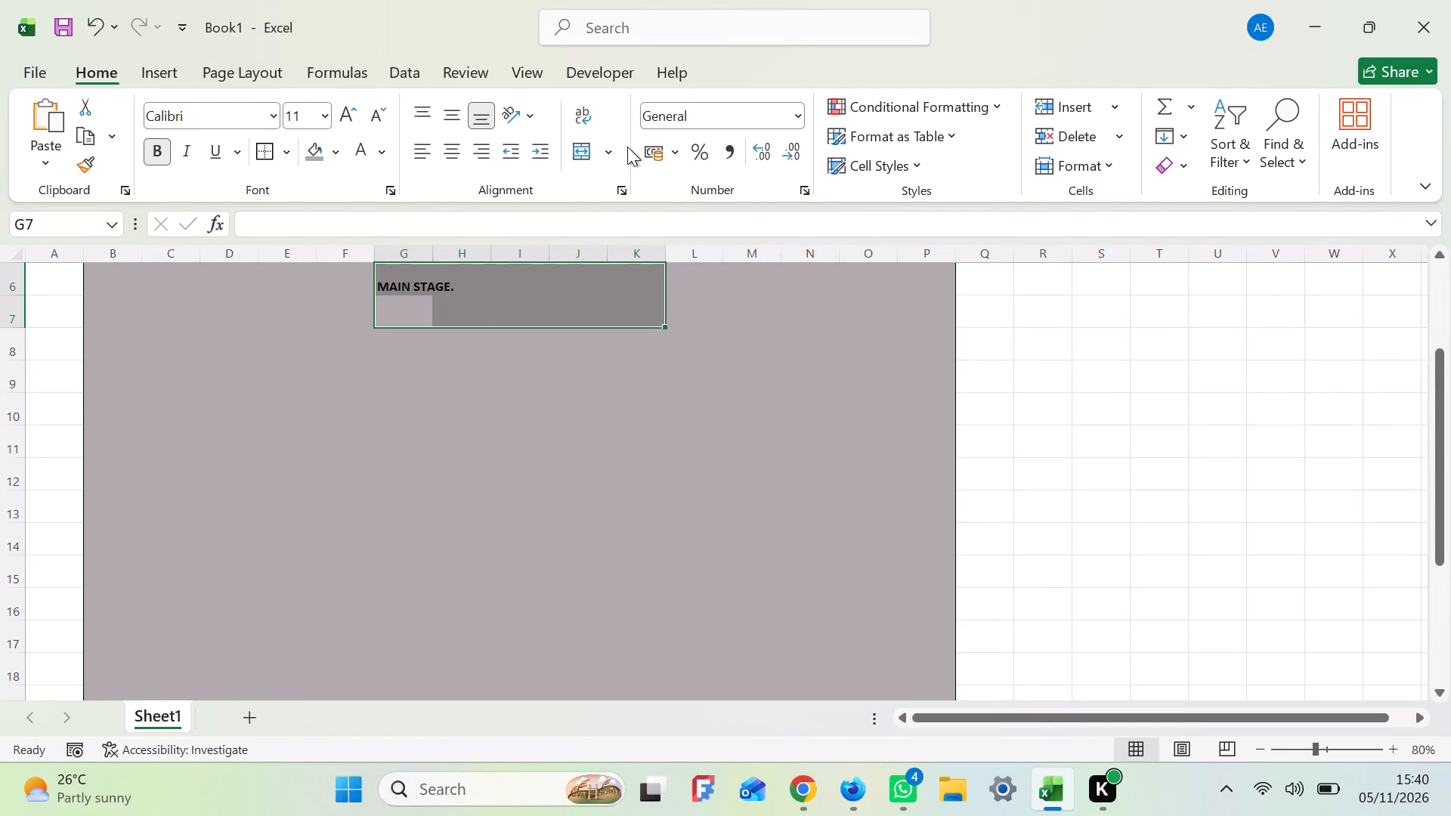
pyautogui.click(610, 149)
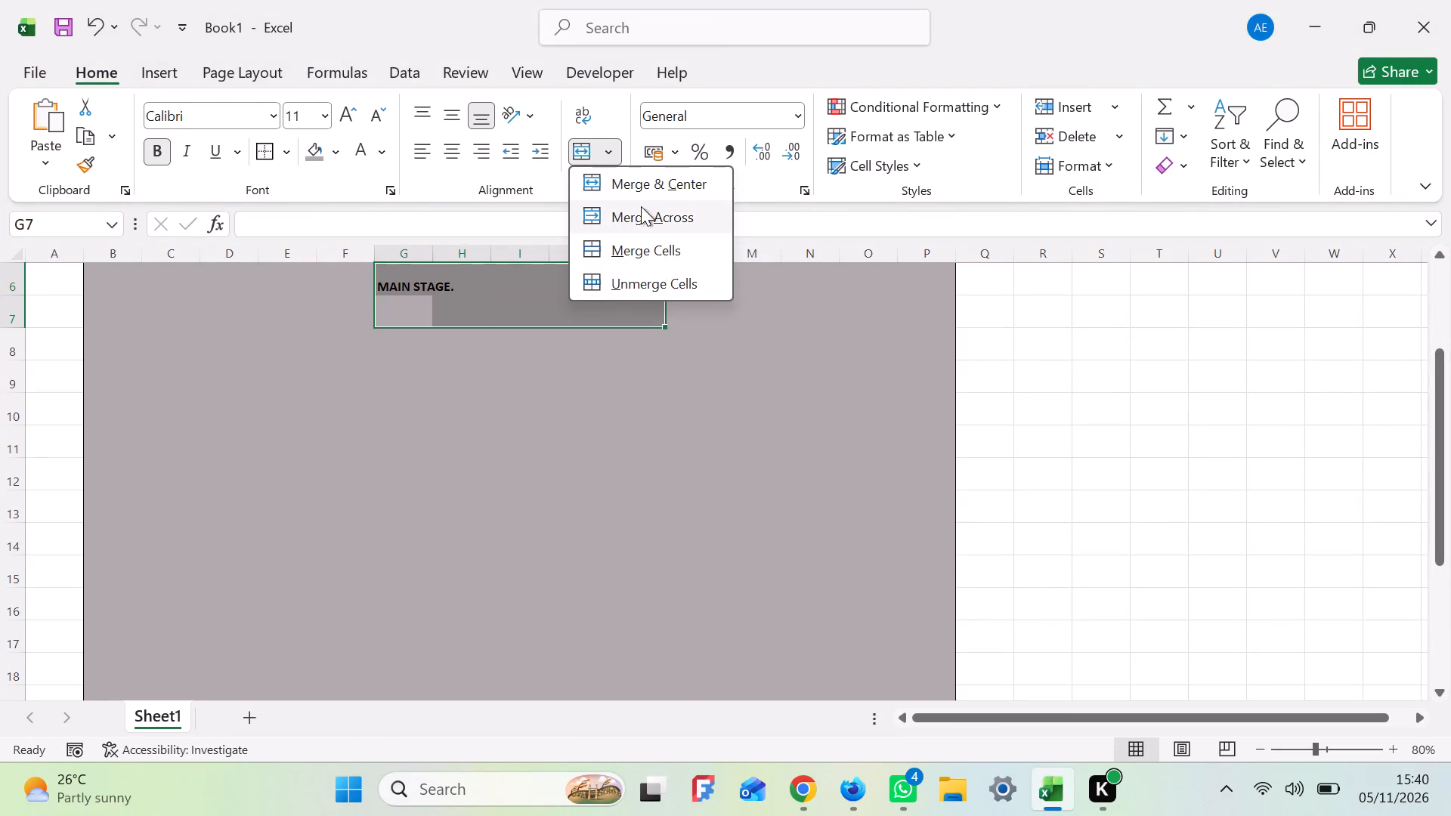
pyautogui.click(654, 184)
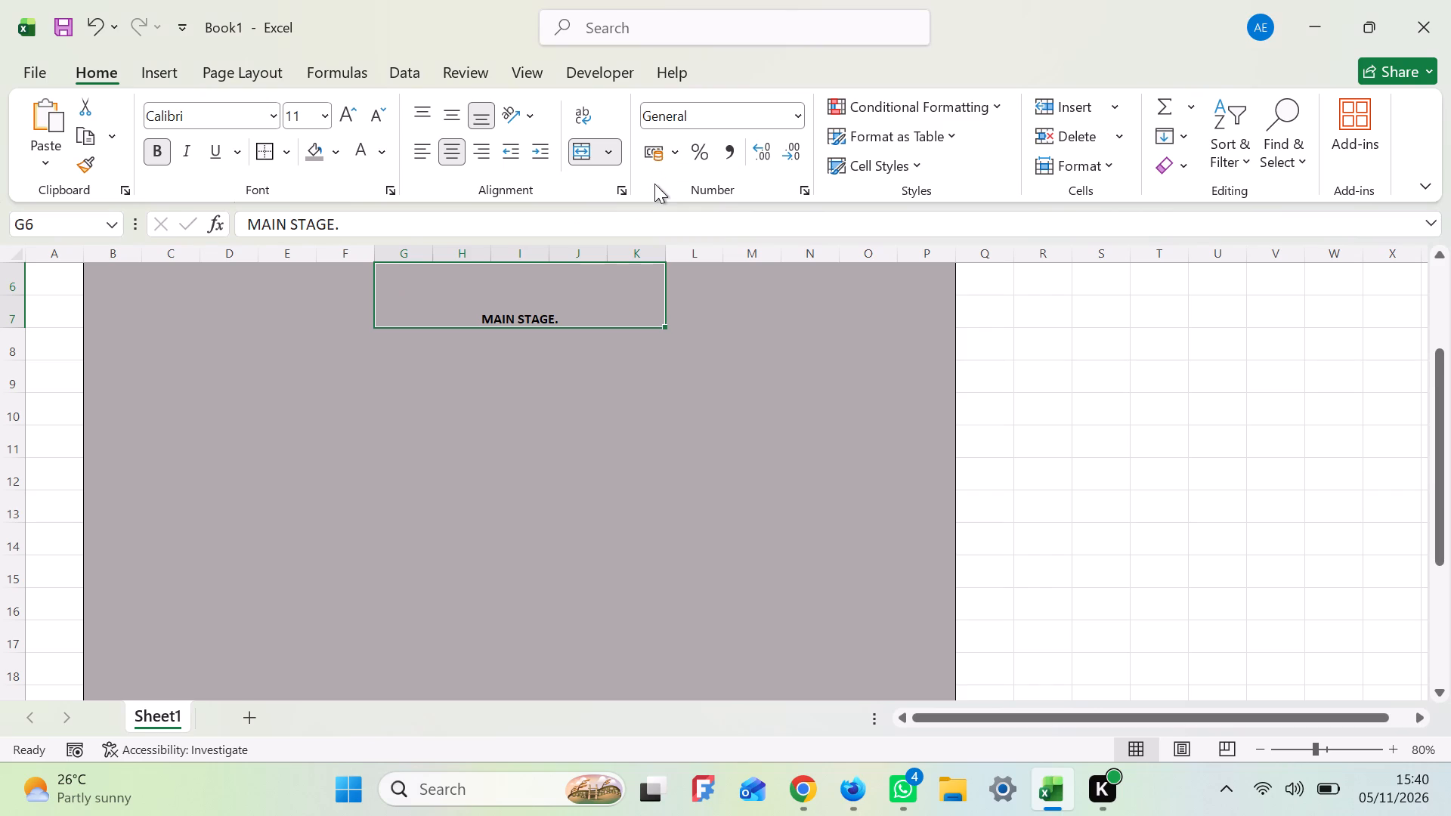
# Fill the merged MAIN STAGE. block with the theme color Blue, Accent 1, Darker 25%.
pyautogui.click(339, 150)
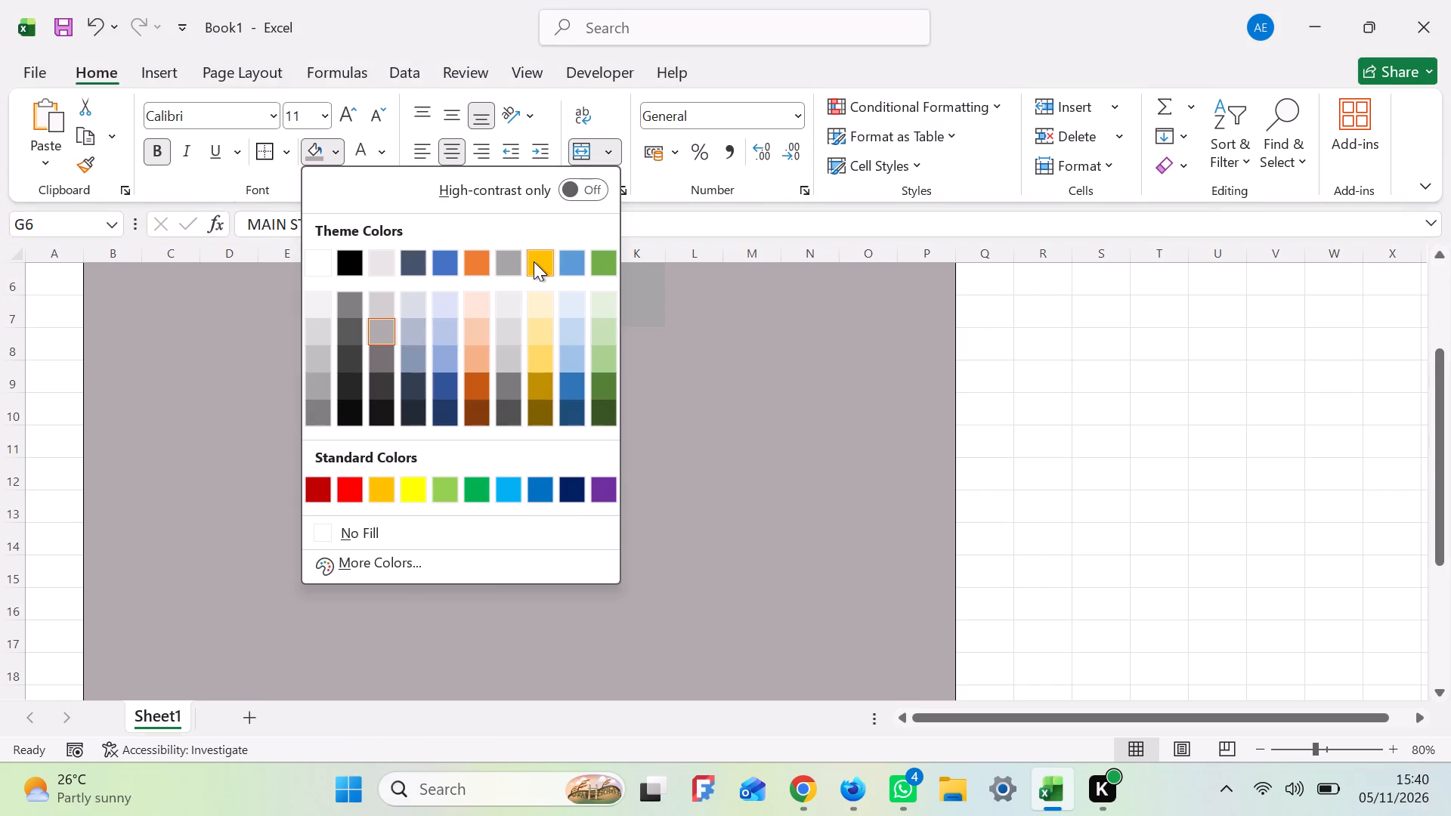
pyautogui.click(437, 382)
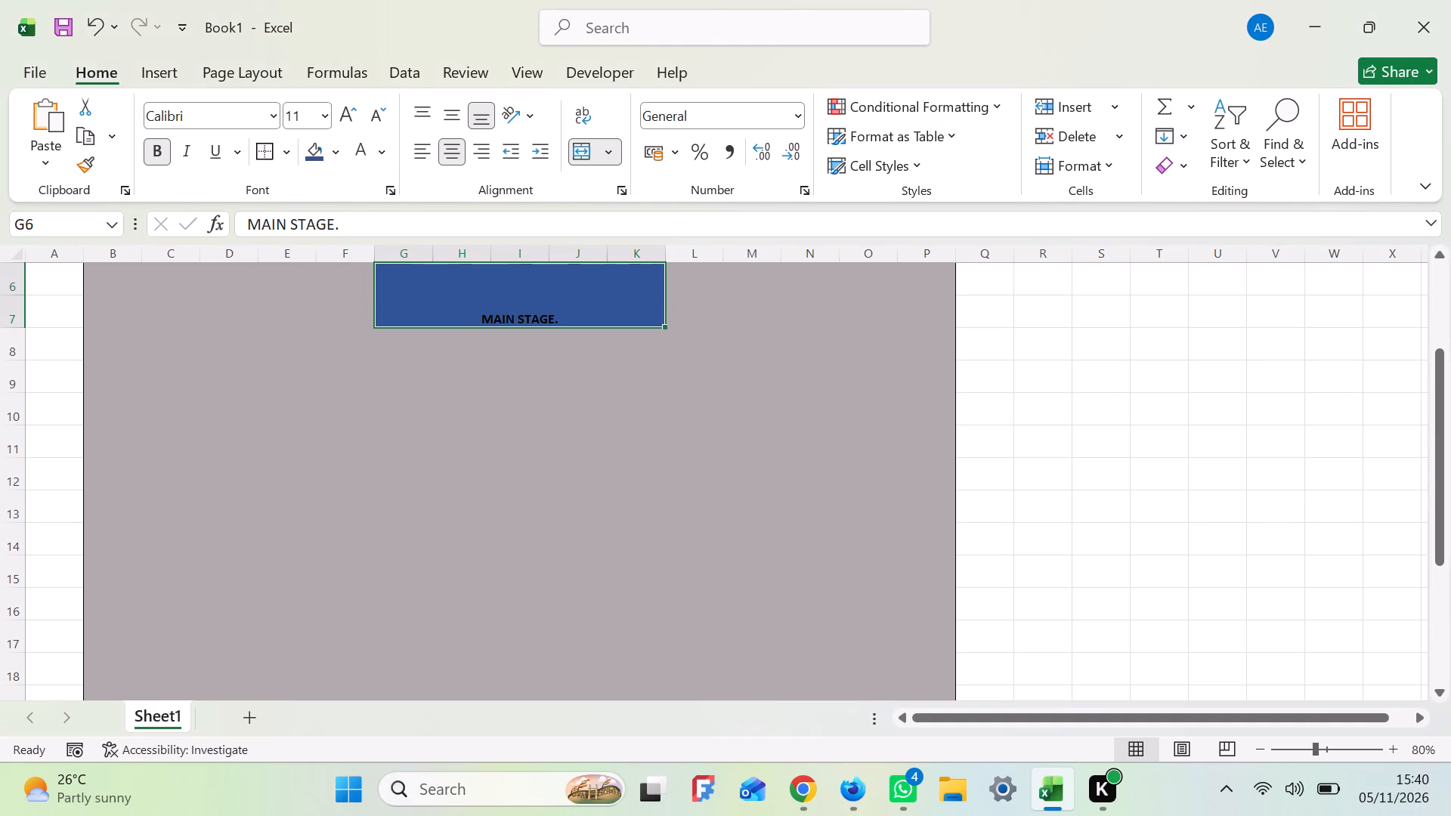
# Select the range B6:D7 and enter the label "VIP LOUNGE." in cell B6.
pyautogui.click(45, 229)
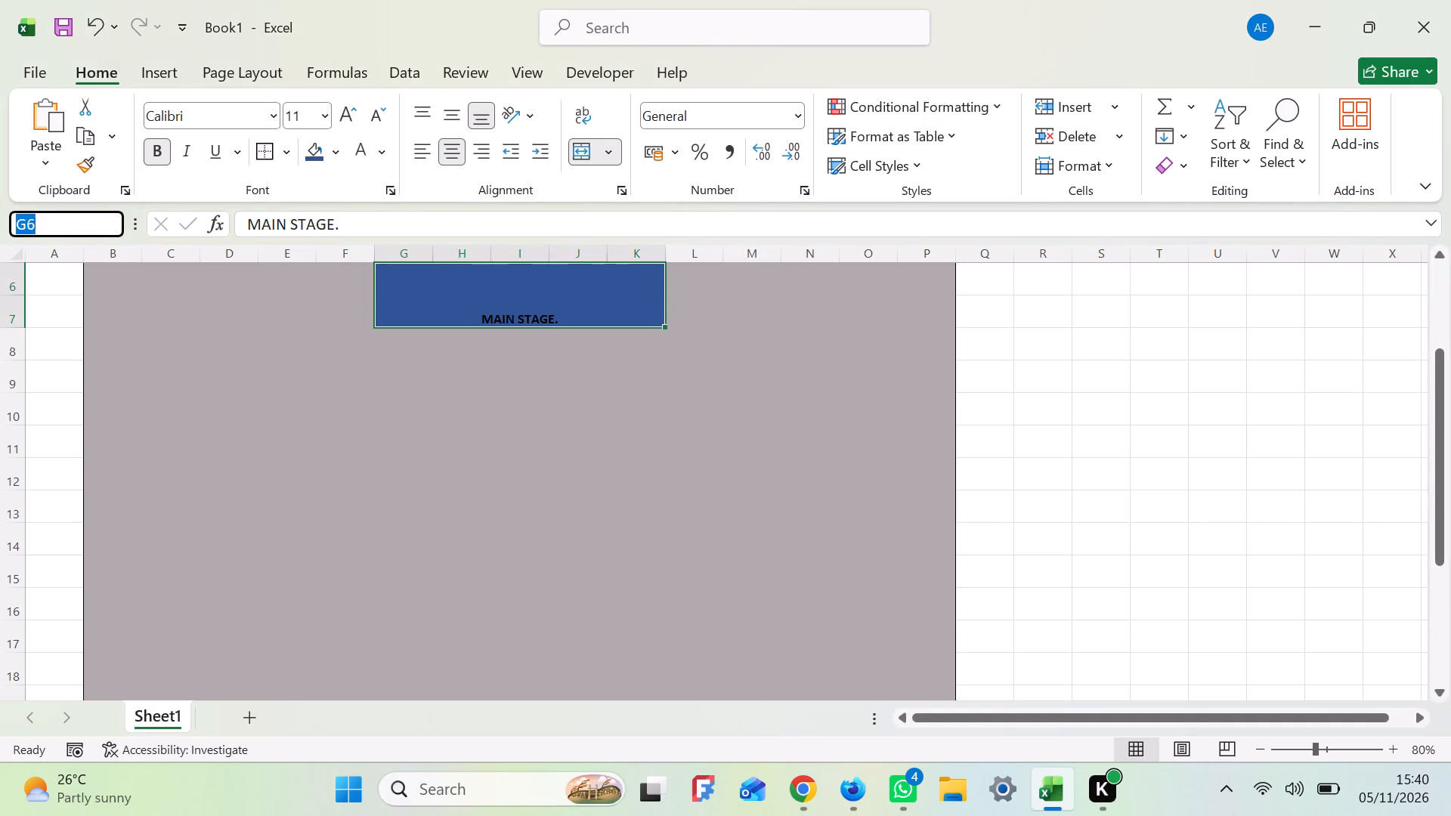
pyautogui.press('BackSpace')
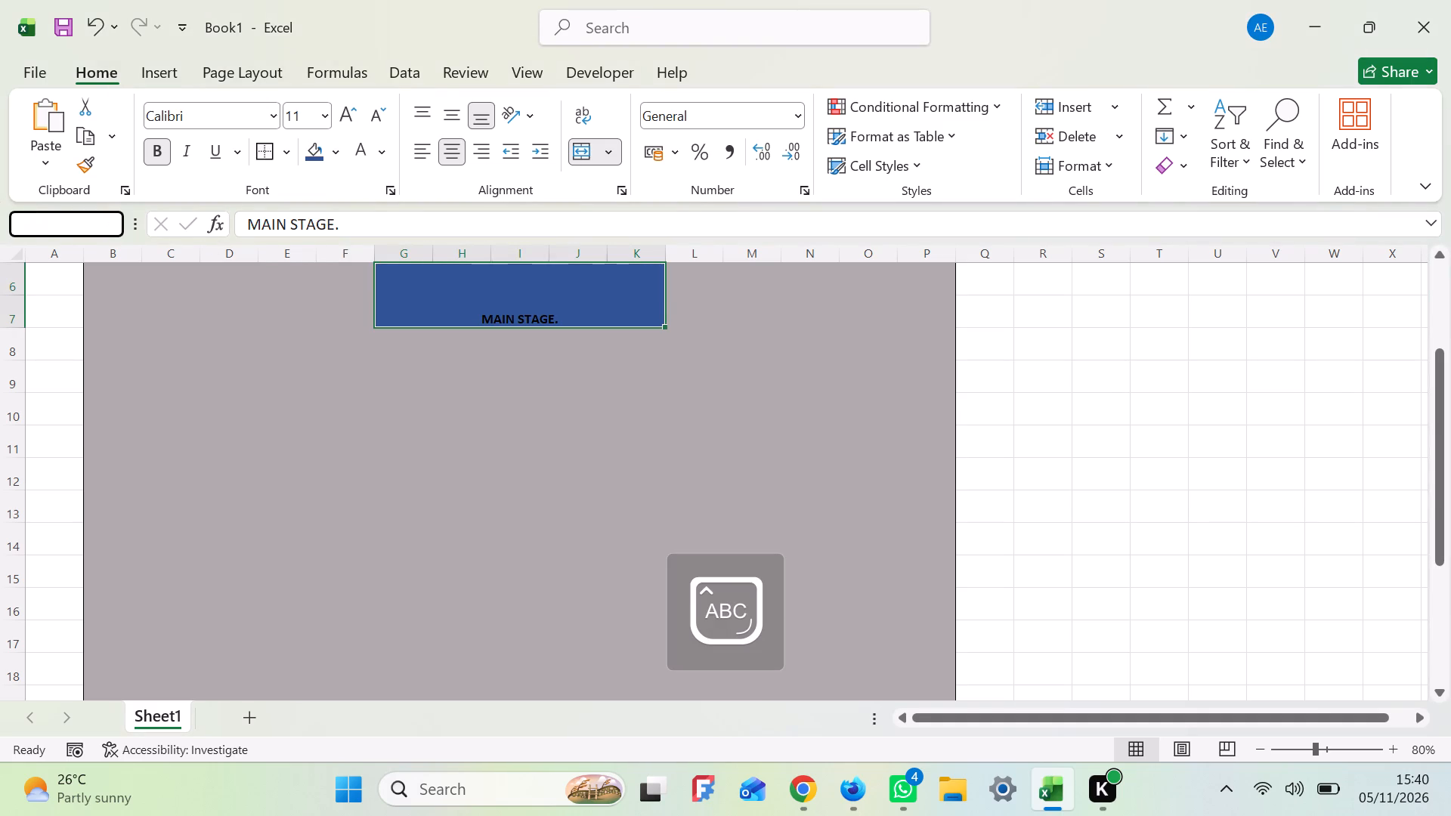
pyautogui.press('b')
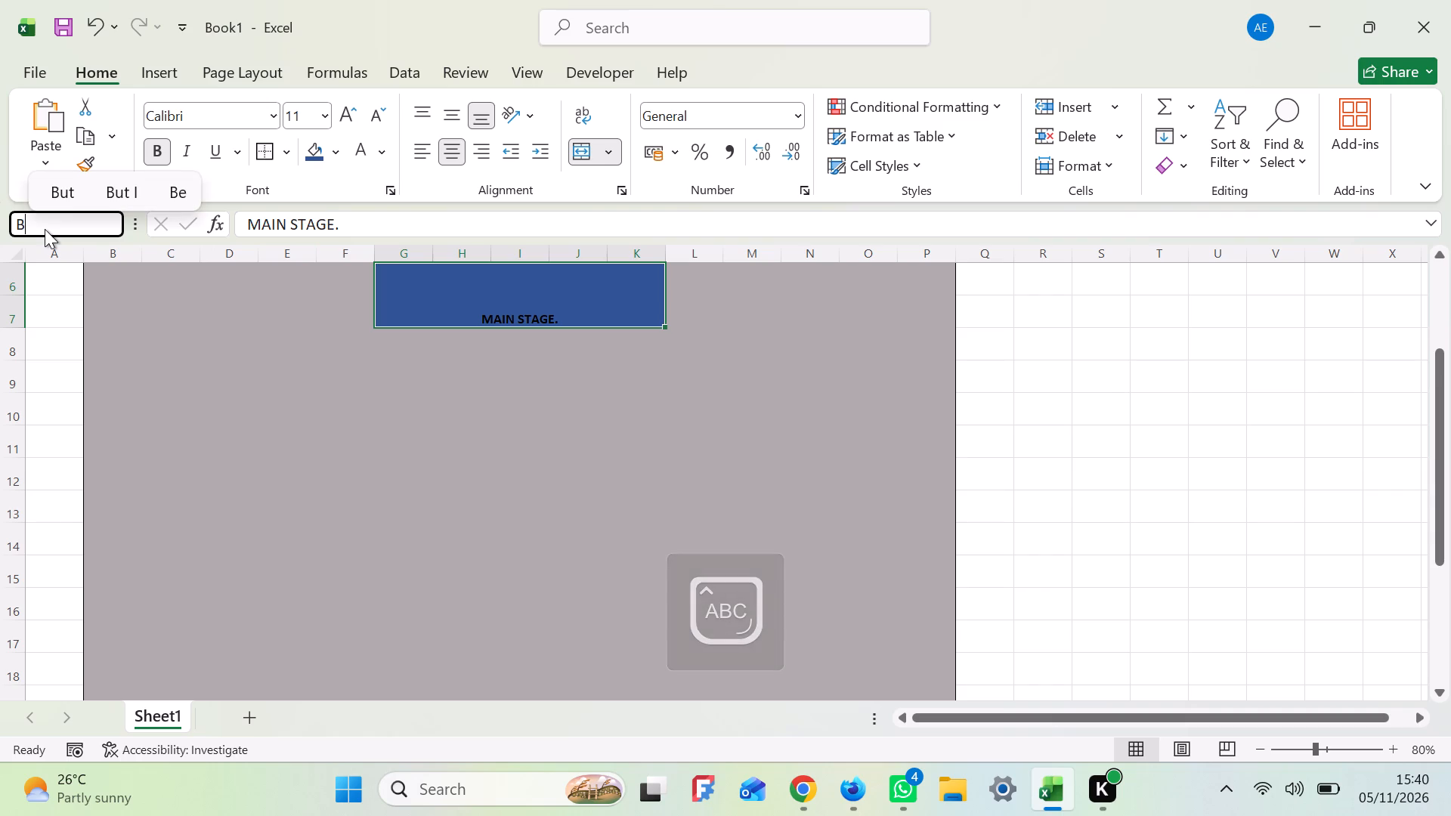
pyautogui.press('6')
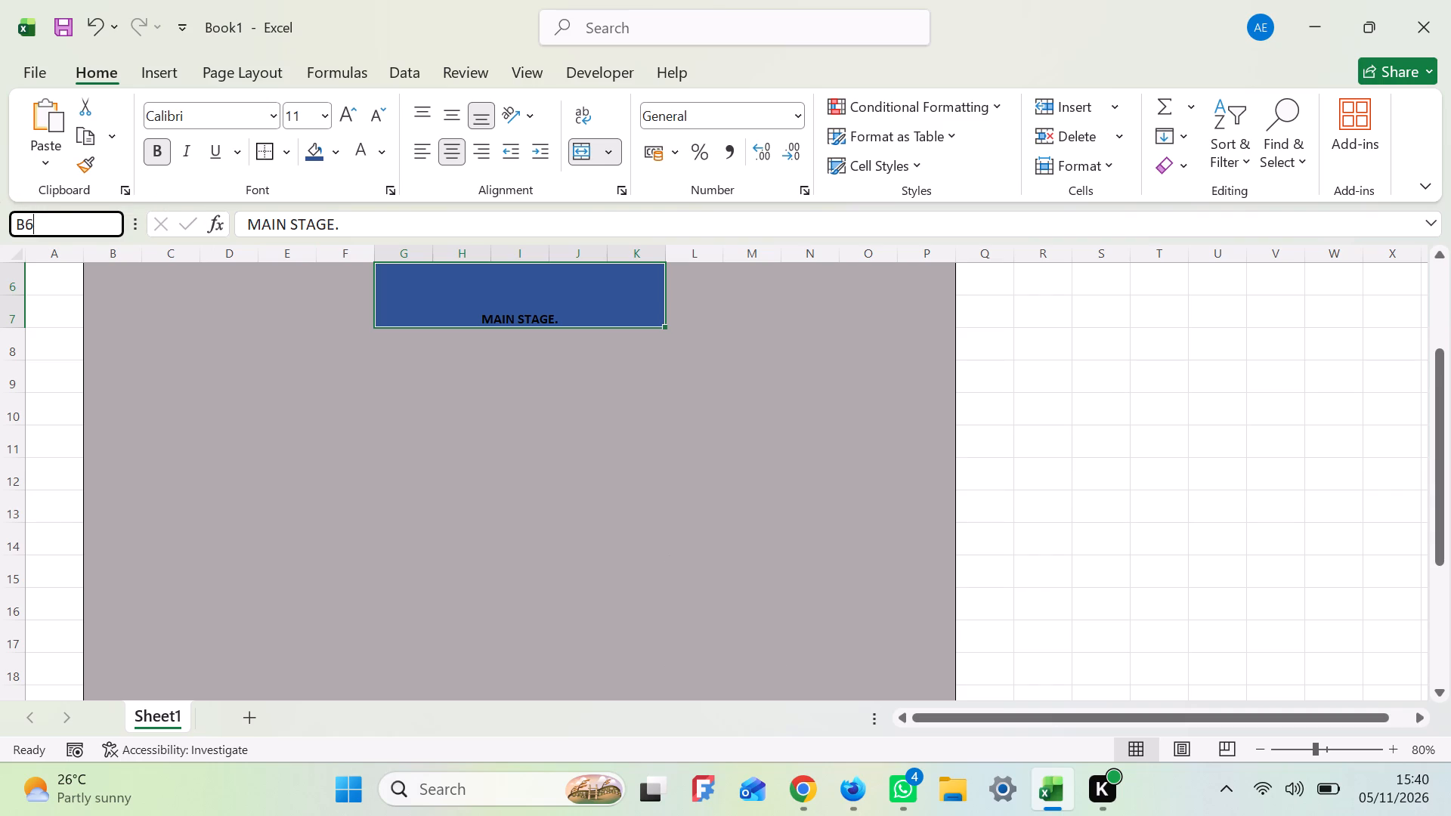
pyautogui.hotkey('shift', ':')
pyautogui.write('D7')
pyautogui.press('Return')
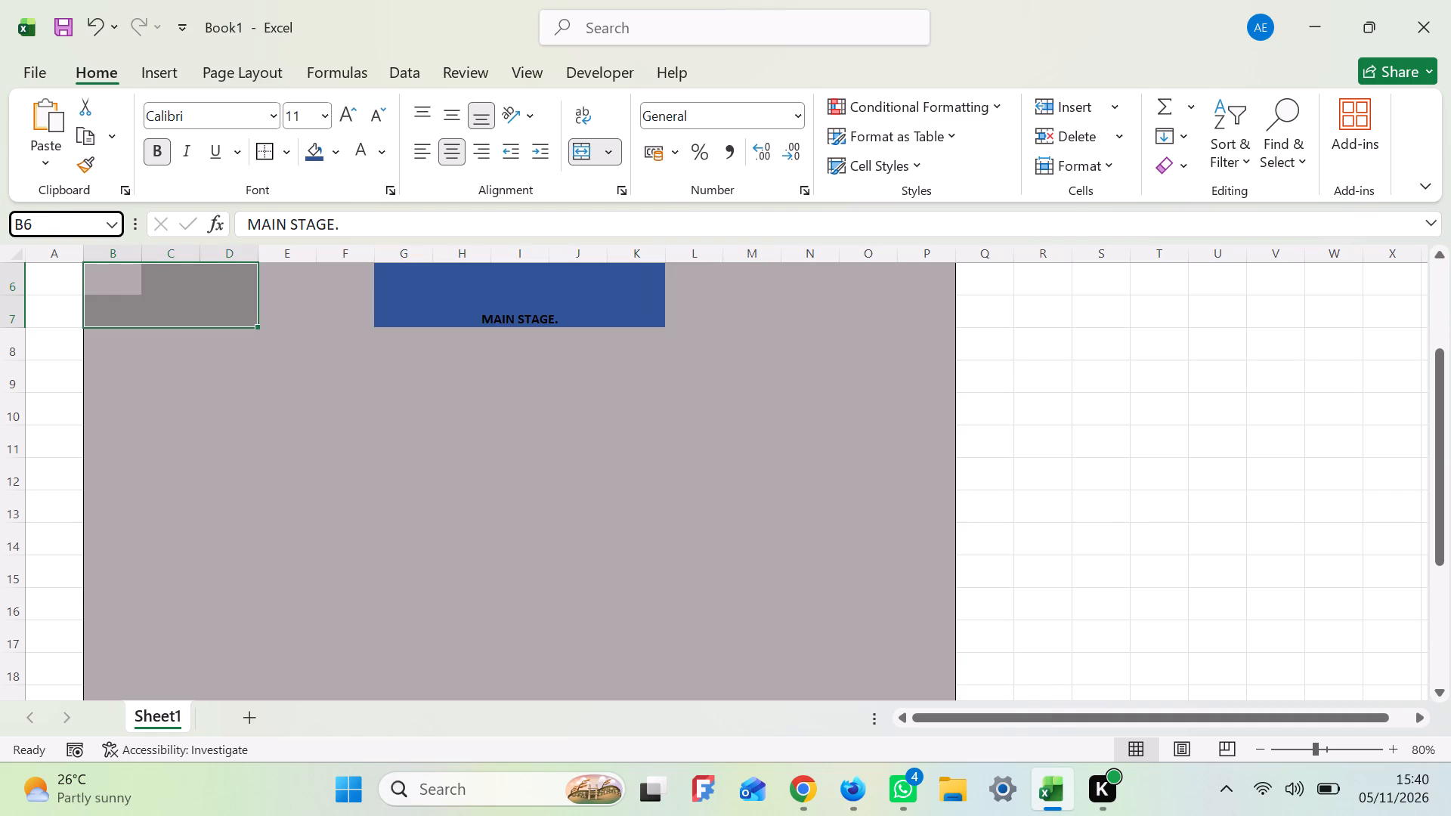
pyautogui.write('VIP')
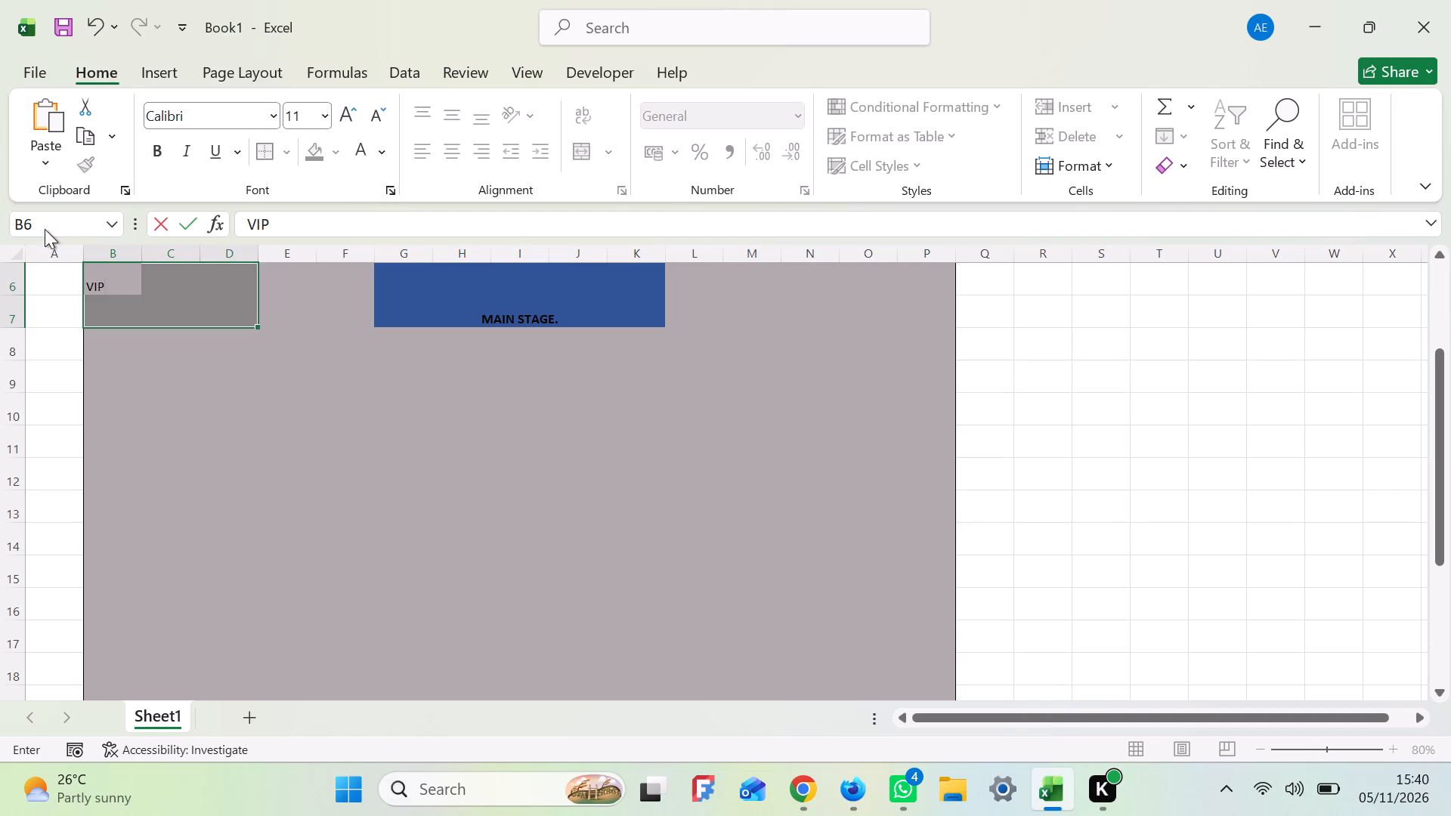
pyautogui.press('space')
pyautogui.write('LOI')
pyautogui.write('NG')
pyautogui.press('BackSpace')
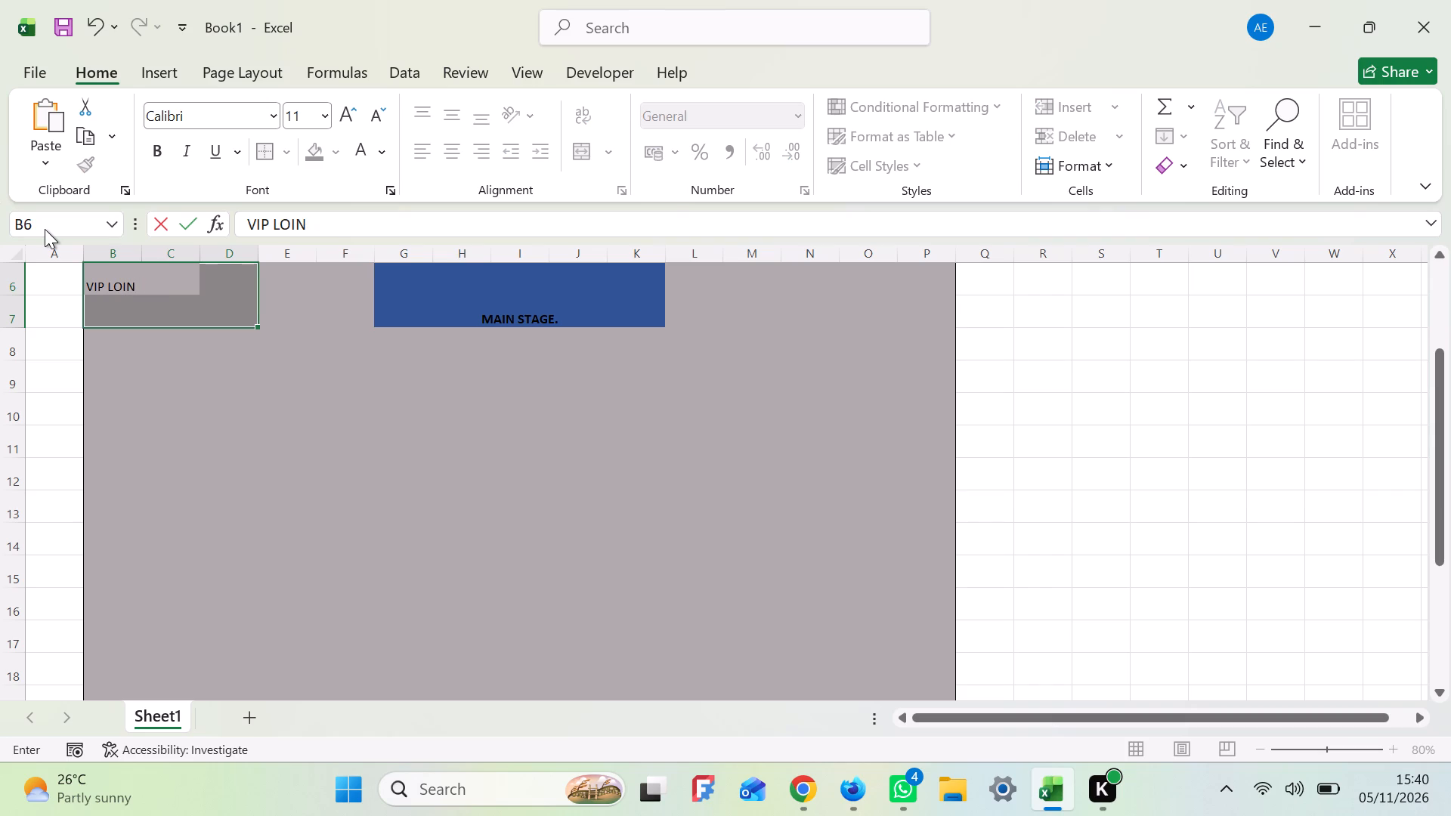
pyautogui.press('BackSpace')
pyautogui.press('BackSpace')
pyautogui.press('u')
pyautogui.write('NGE')
pyautogui.press('.')
pyautogui.press('Return')
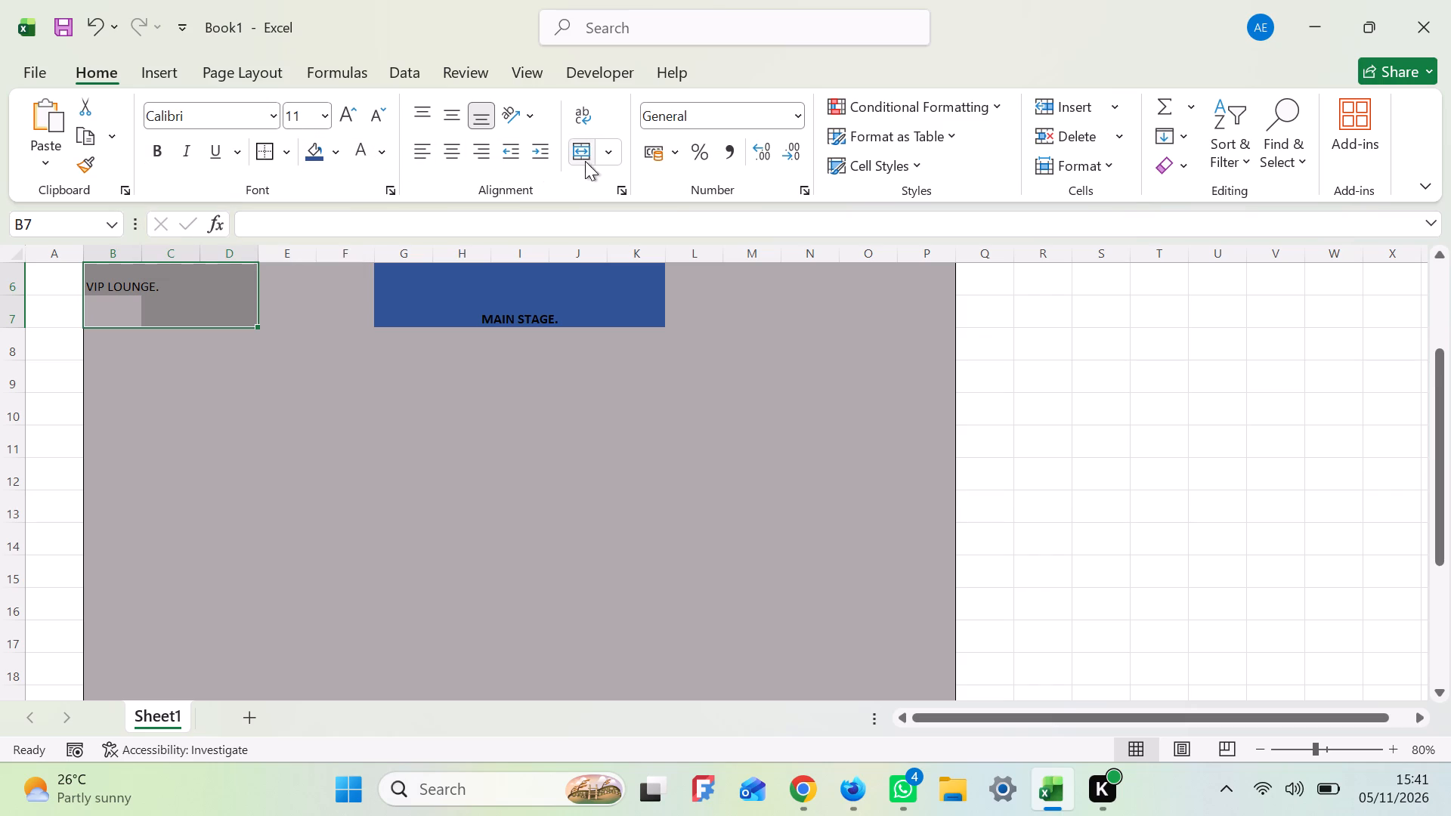
# Merge and center the VIP LOUNGE. range B6:D7 and make its label bold.
pyautogui.click(604, 151)
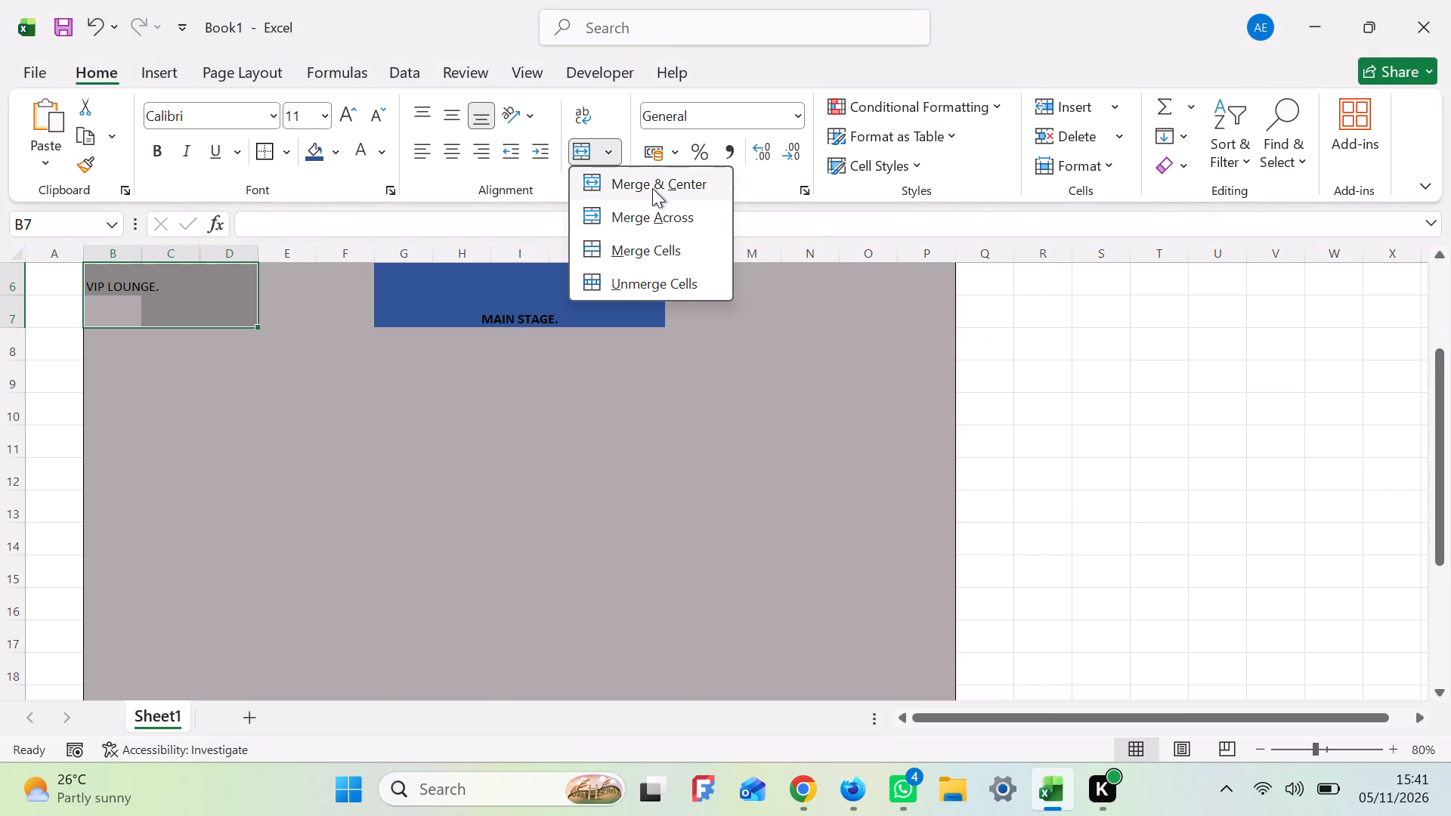
pyautogui.click(652, 186)
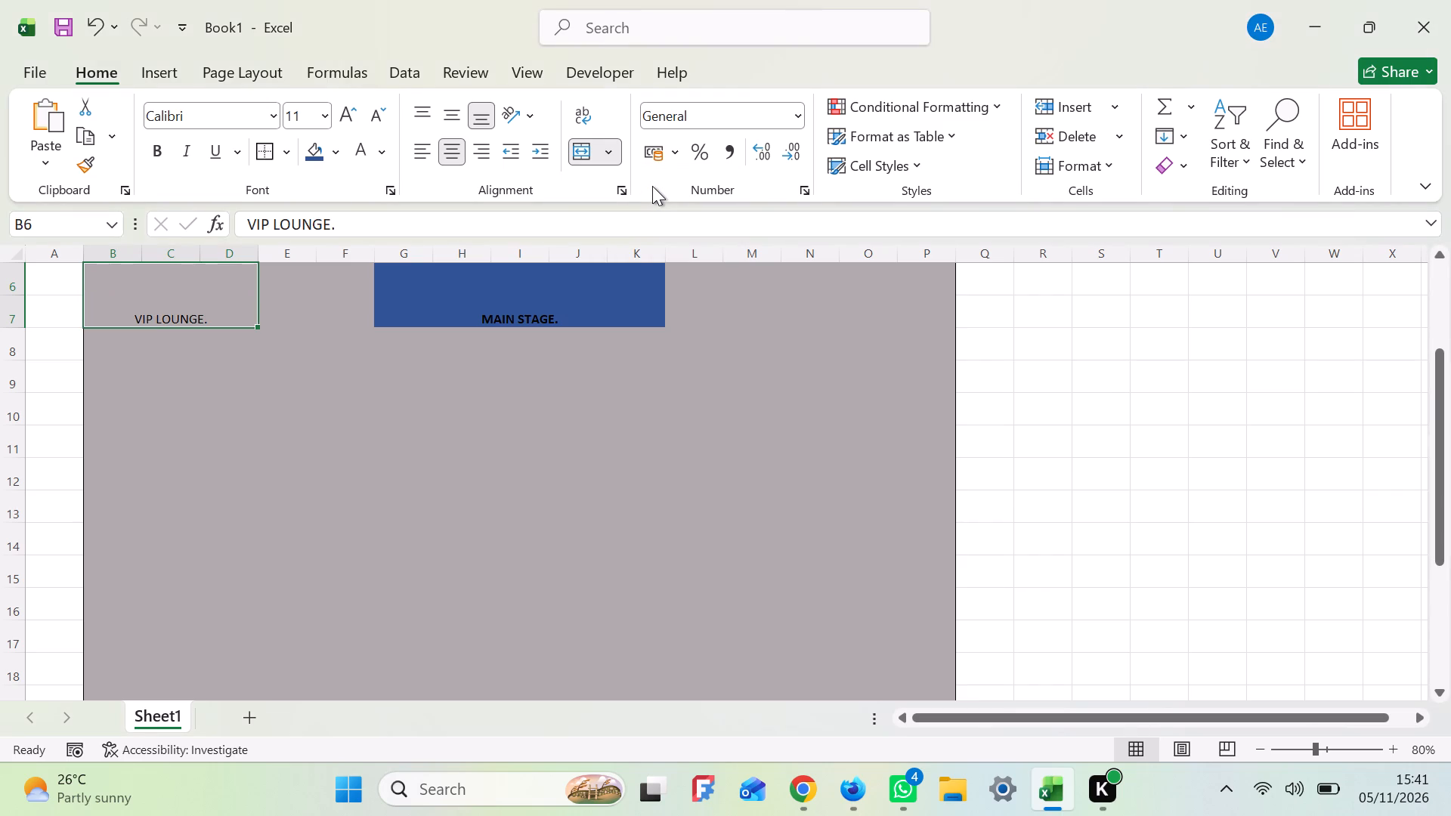
pyautogui.click(211, 311)
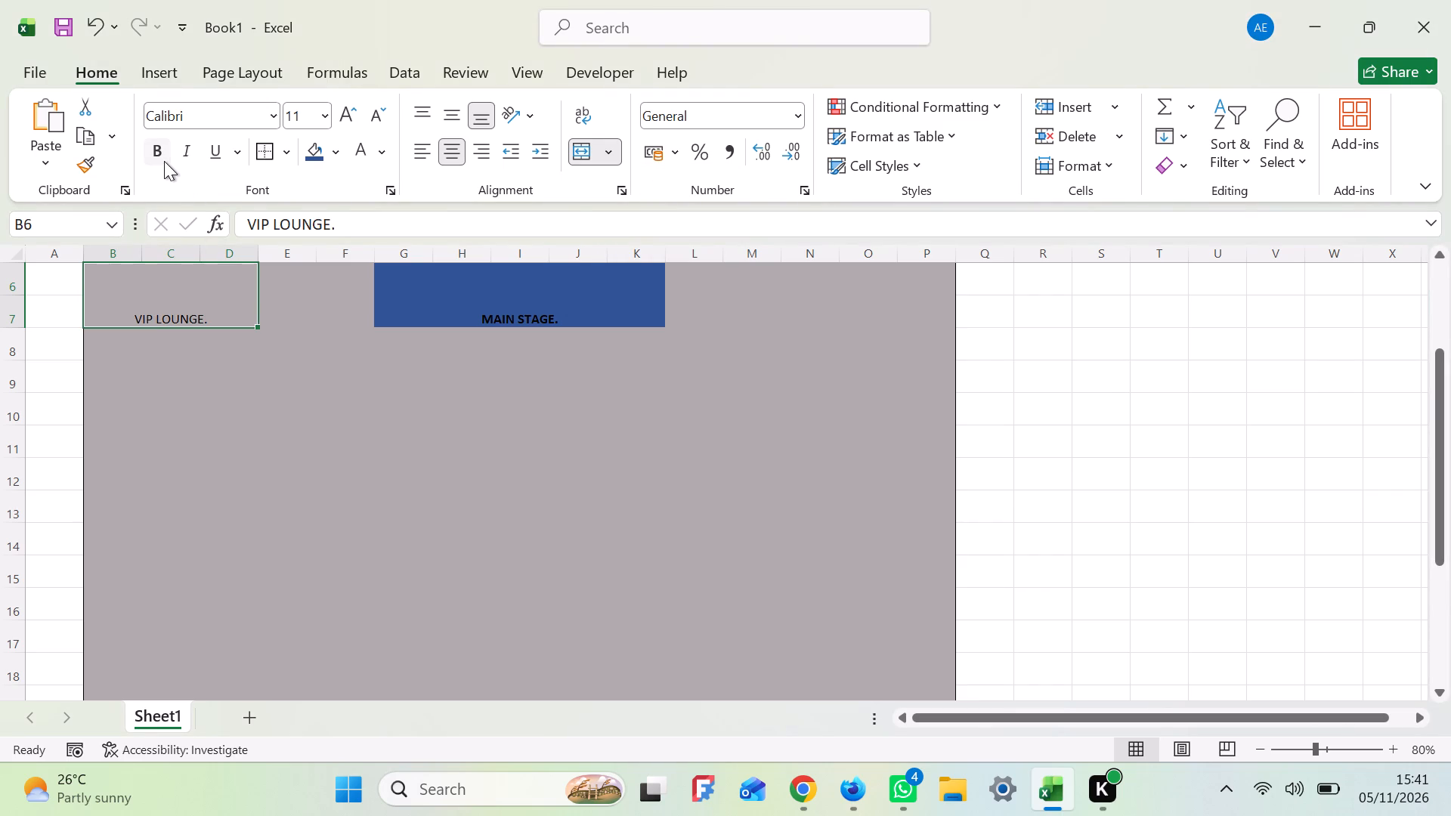
pyautogui.click(164, 161)
# Fill the merged VIP LOUNGE. block with the base gold theme color.
pyautogui.click(336, 158)
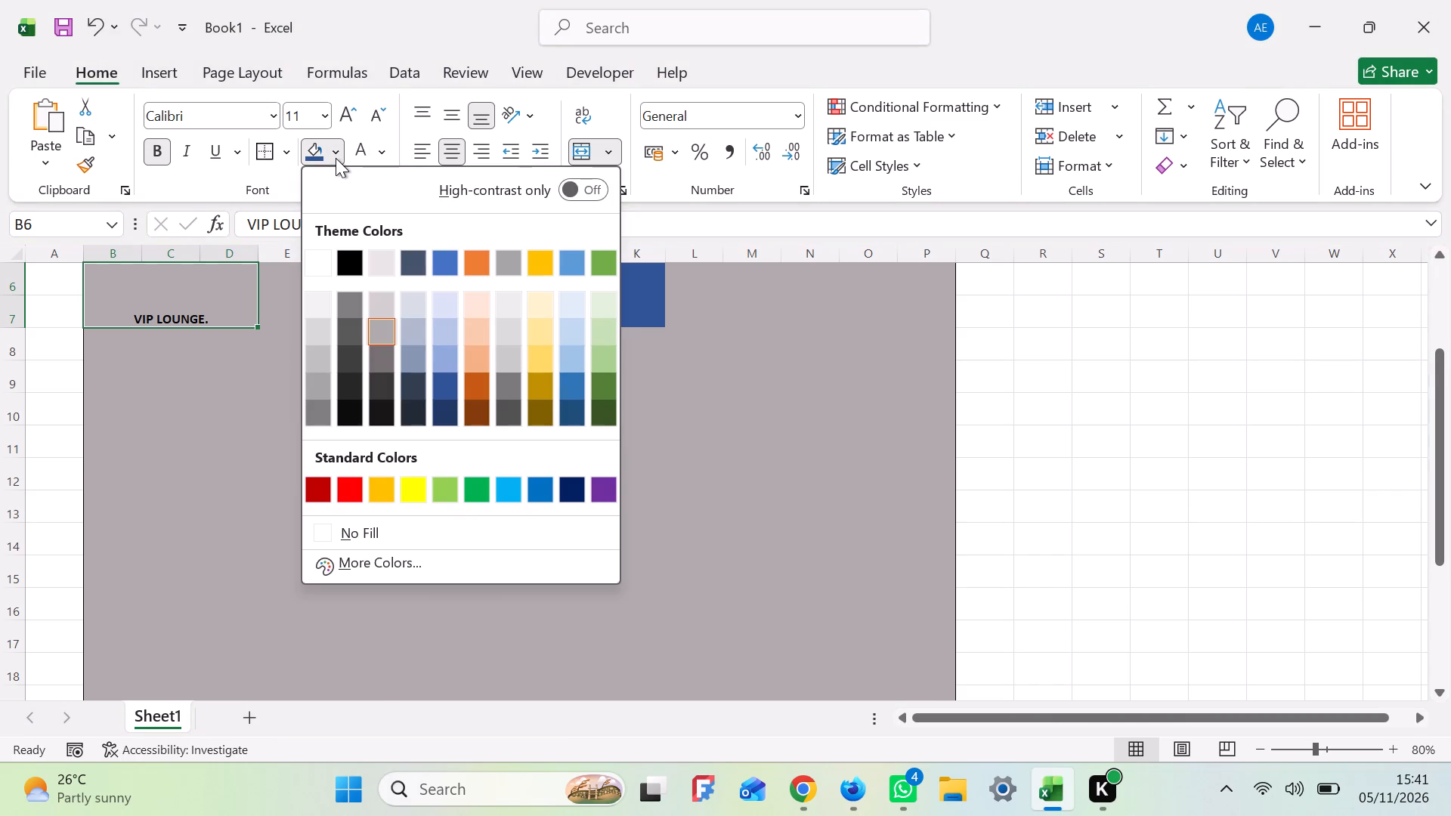
pyautogui.click(538, 264)
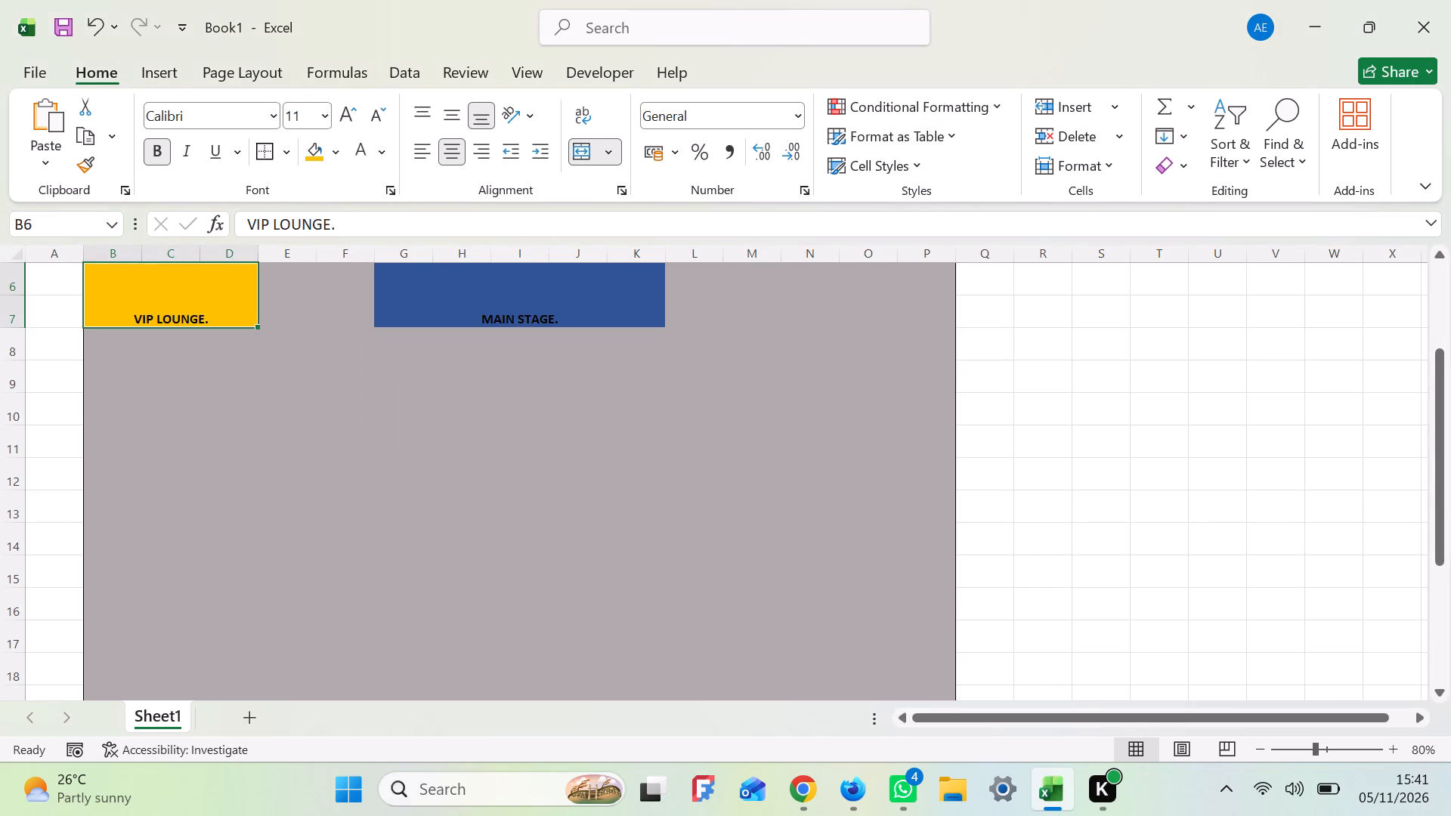
# Change the fill of the merged MAIN STAGE. block to the standard color Purple.
pyautogui.click(527, 290)
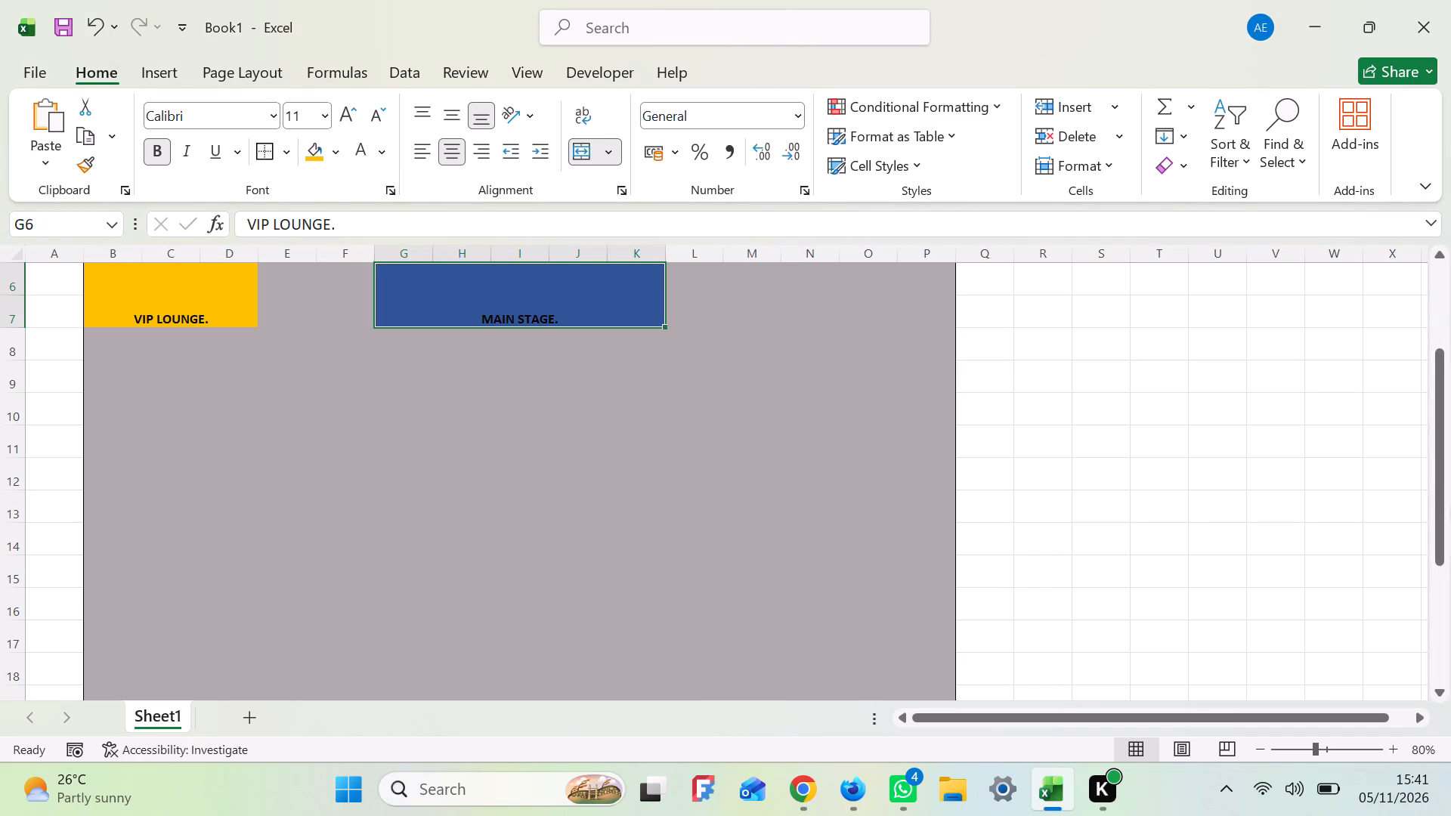
pyautogui.click(339, 150)
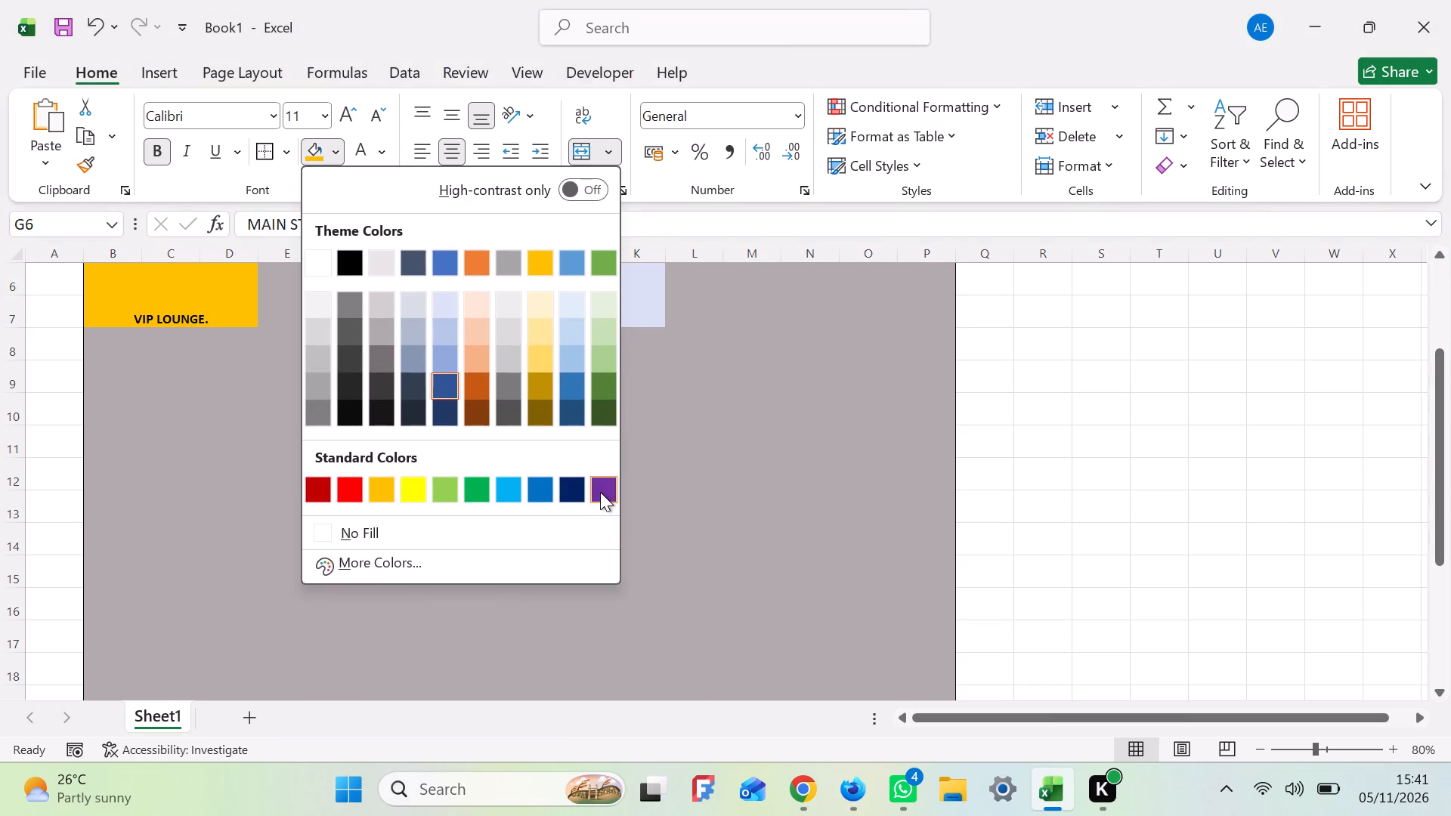
pyautogui.click(600, 492)
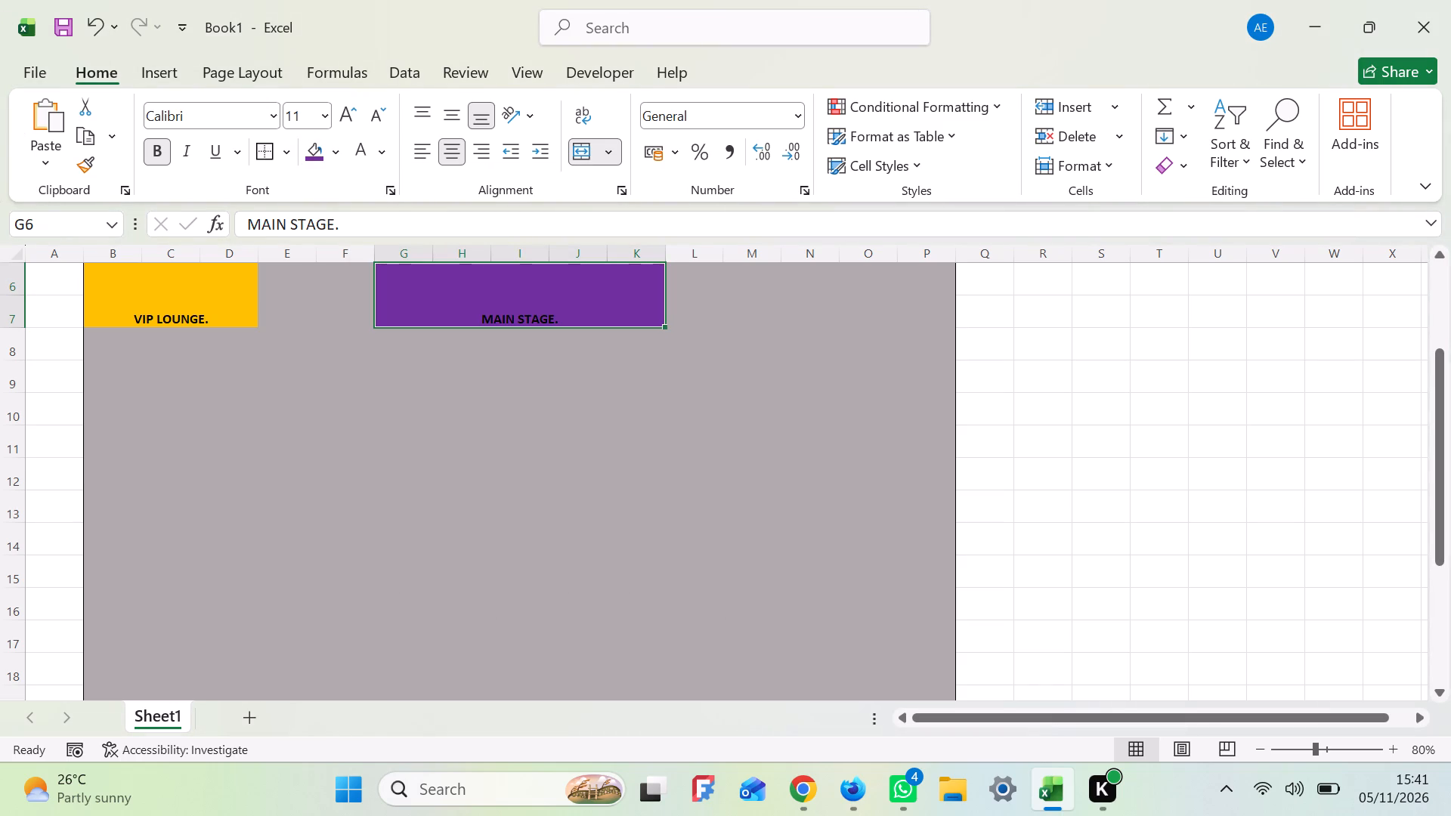
# Select the range M6:P7 and enter the label "CATERING AREA." in cell M6.
pyautogui.click(49, 217)
pyautogui.press('BackSpace')
pyautogui.press('m')
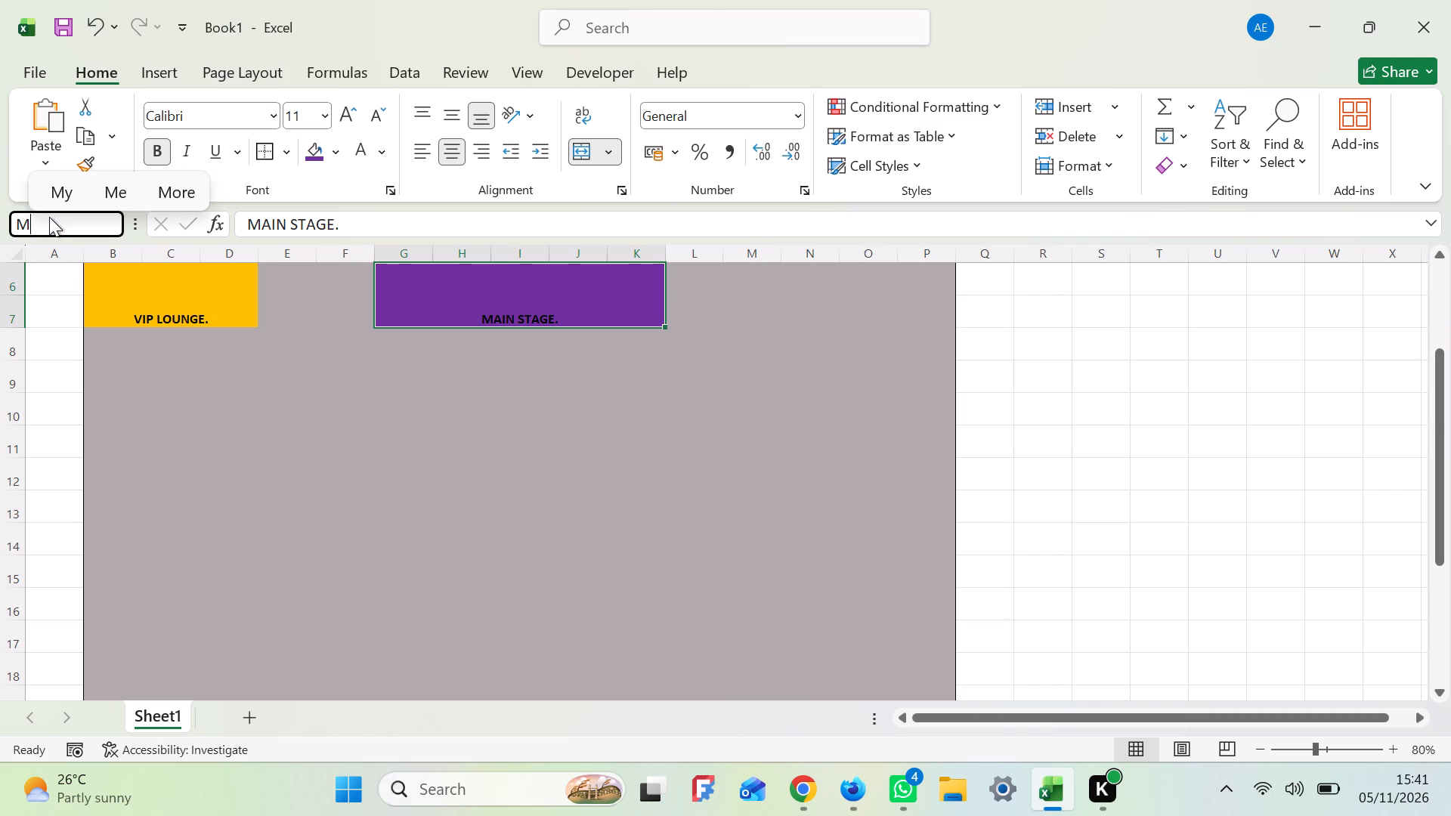
pyautogui.press('6')
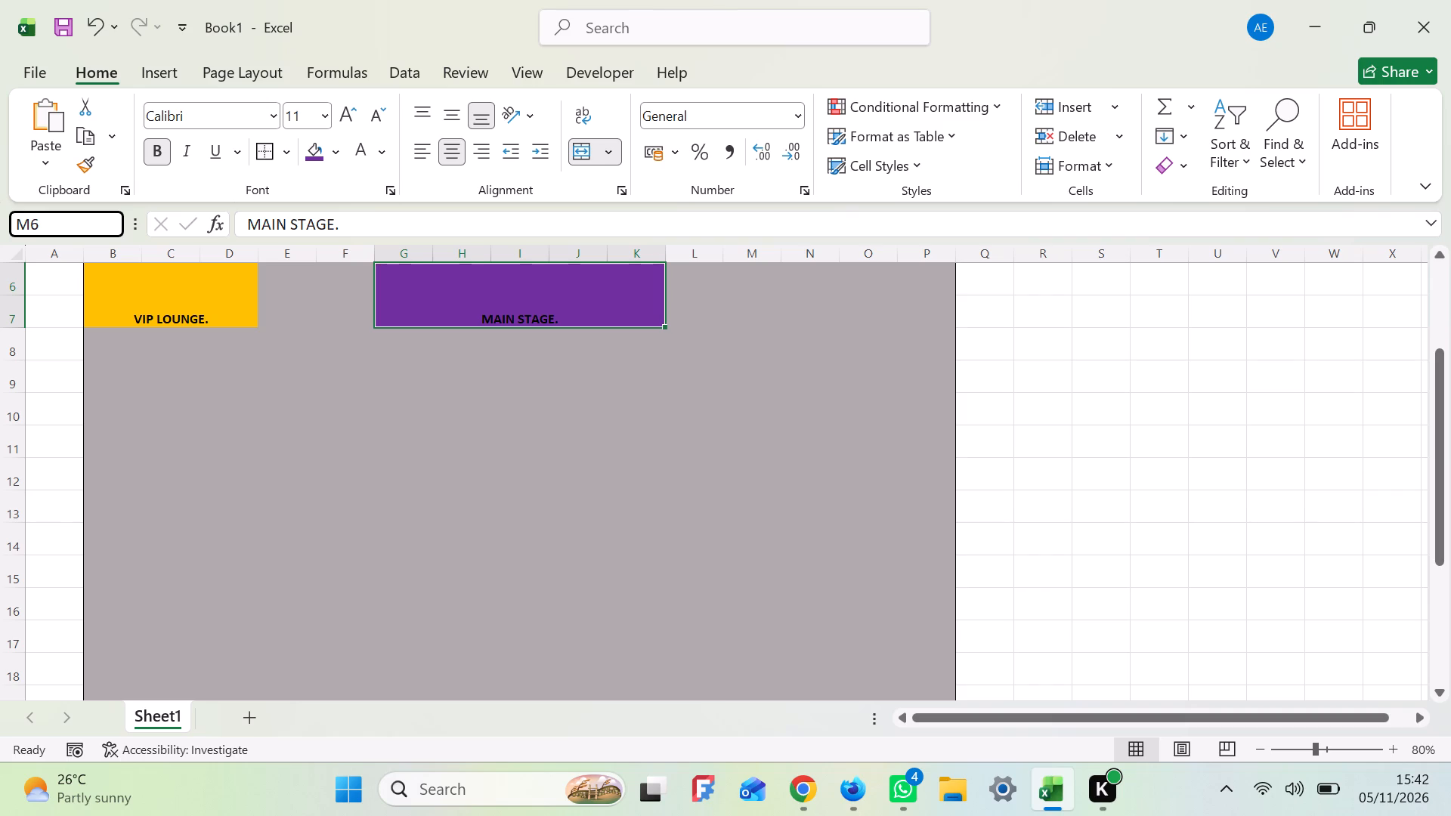
pyautogui.hotkey('shift', ':')
pyautogui.press('p')
pyautogui.press('7')
pyautogui.press('Return')
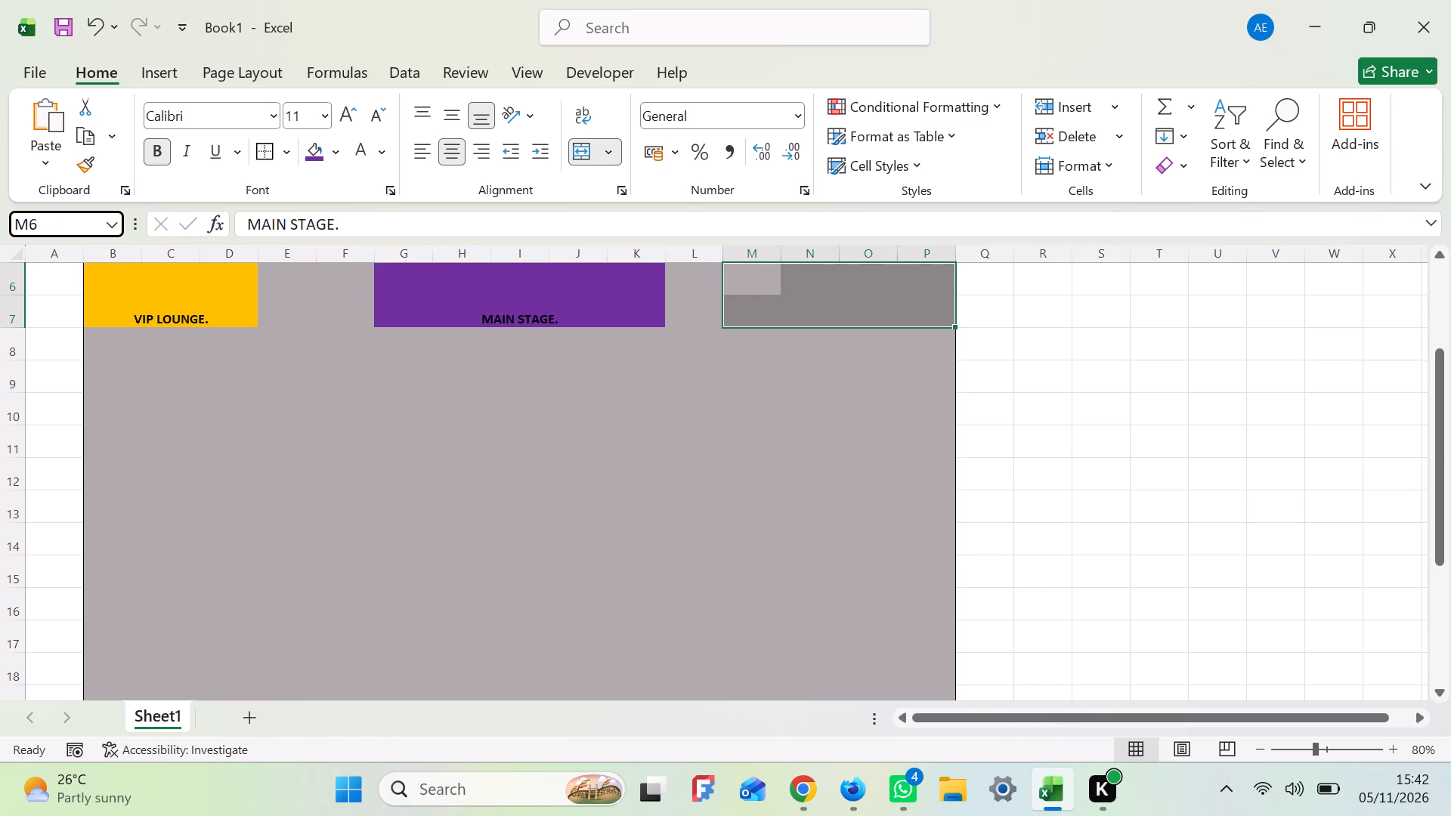
pyautogui.write('CATER')
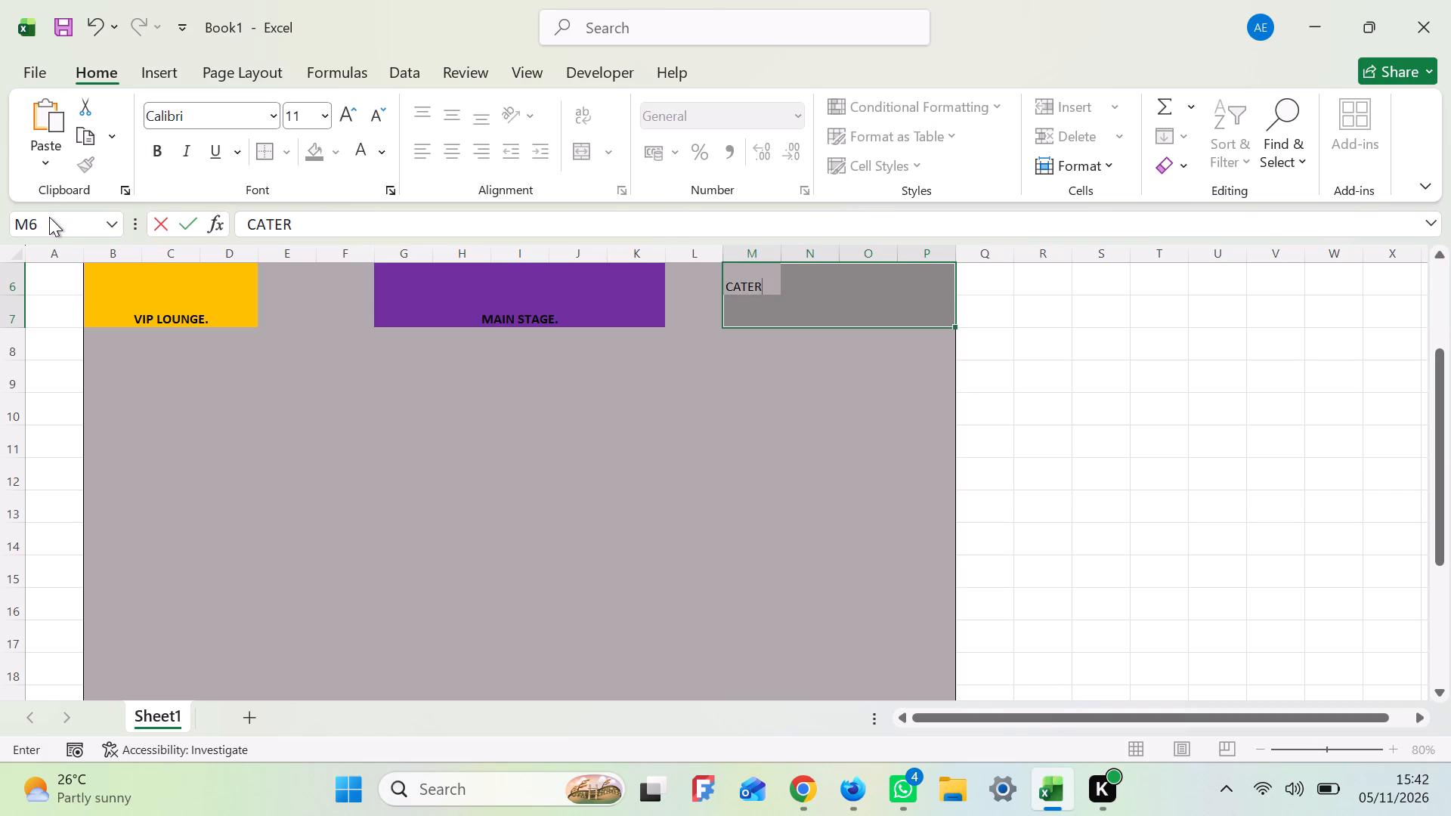
pyautogui.write('IN')
pyautogui.write('G AREA')
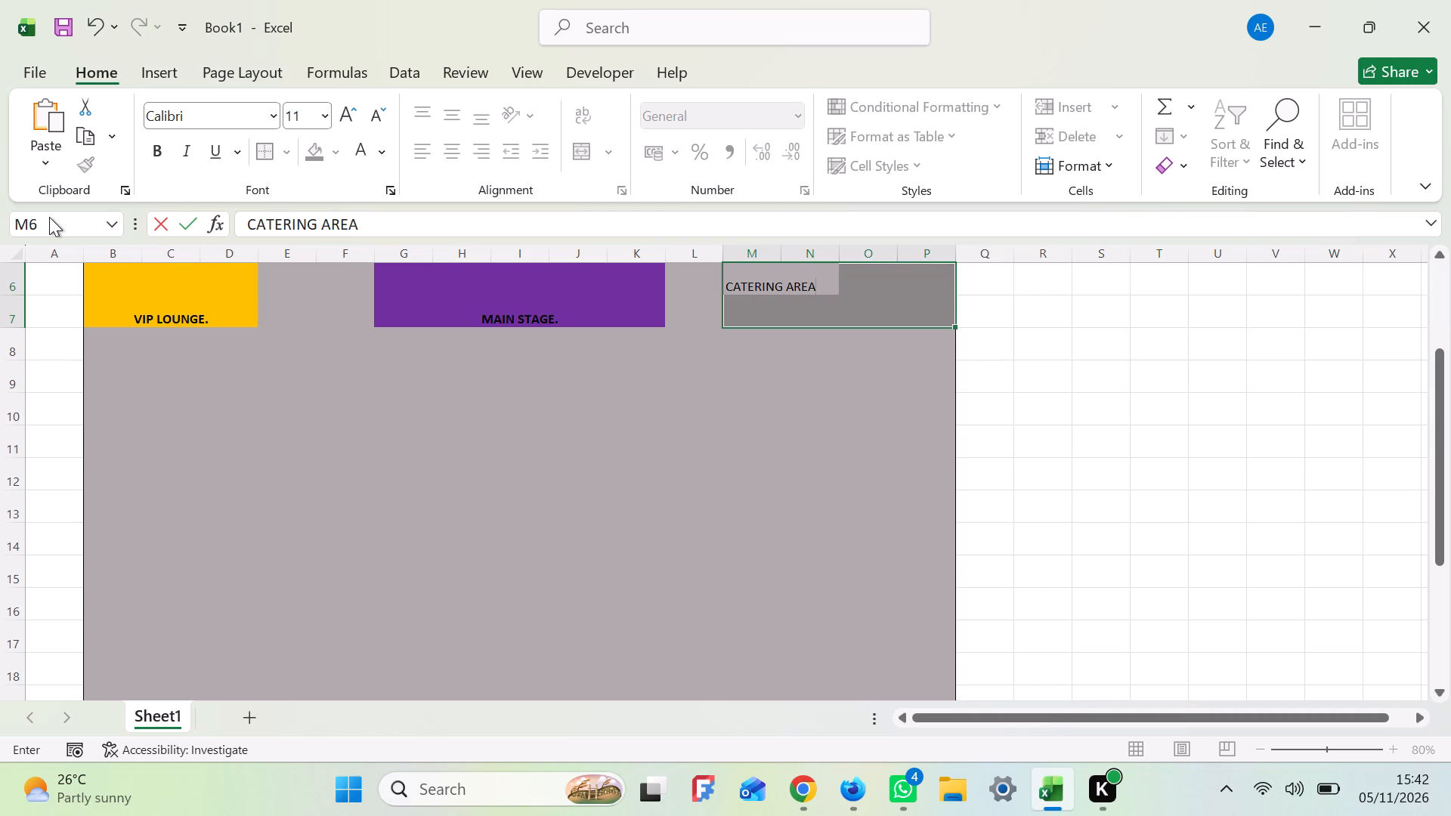
pyautogui.press('.')
pyautogui.press('Return')
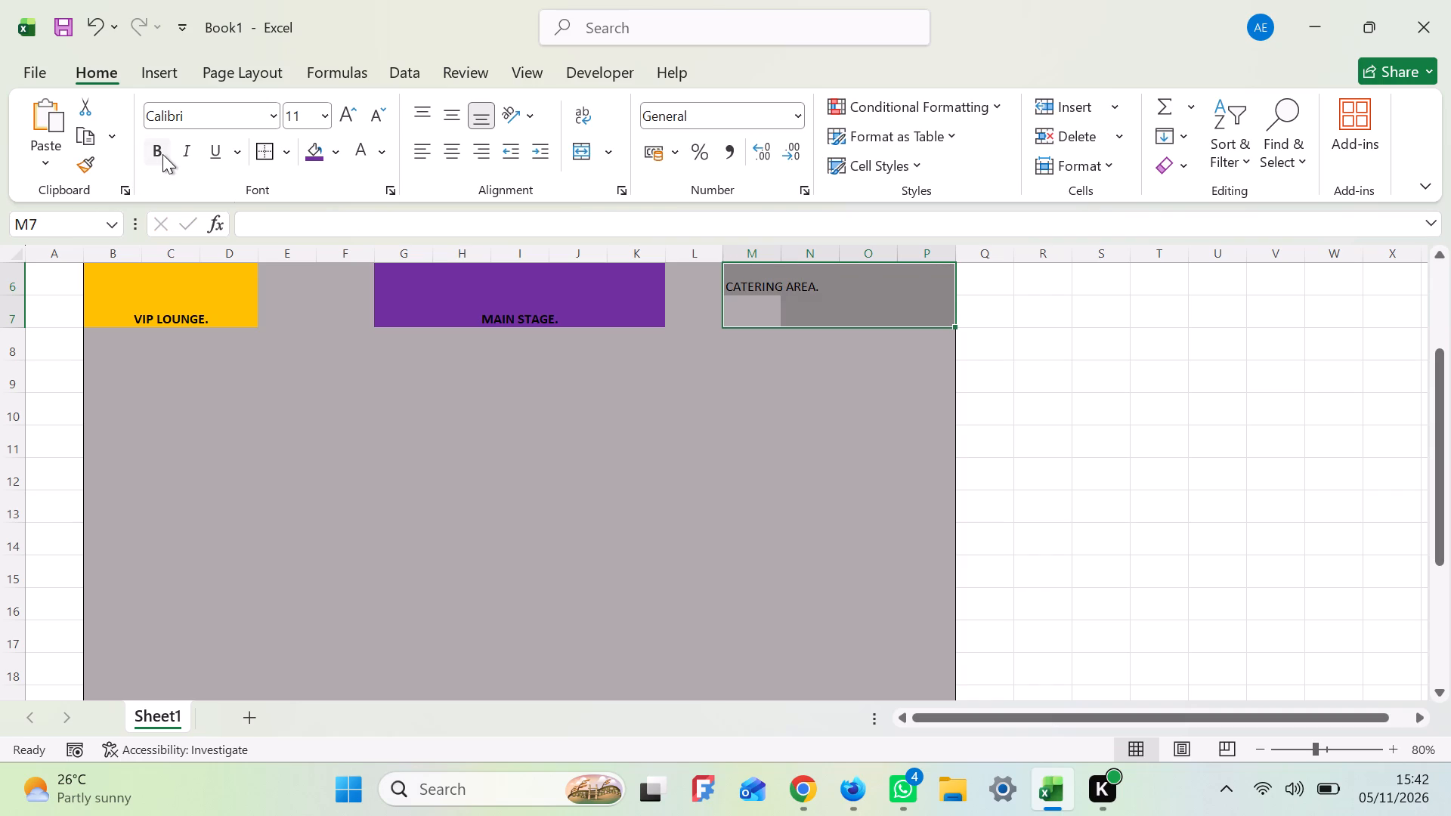
# Make the CATERING AREA. label bold and merge and center the range M6:P7.
pyautogui.click(164, 154)
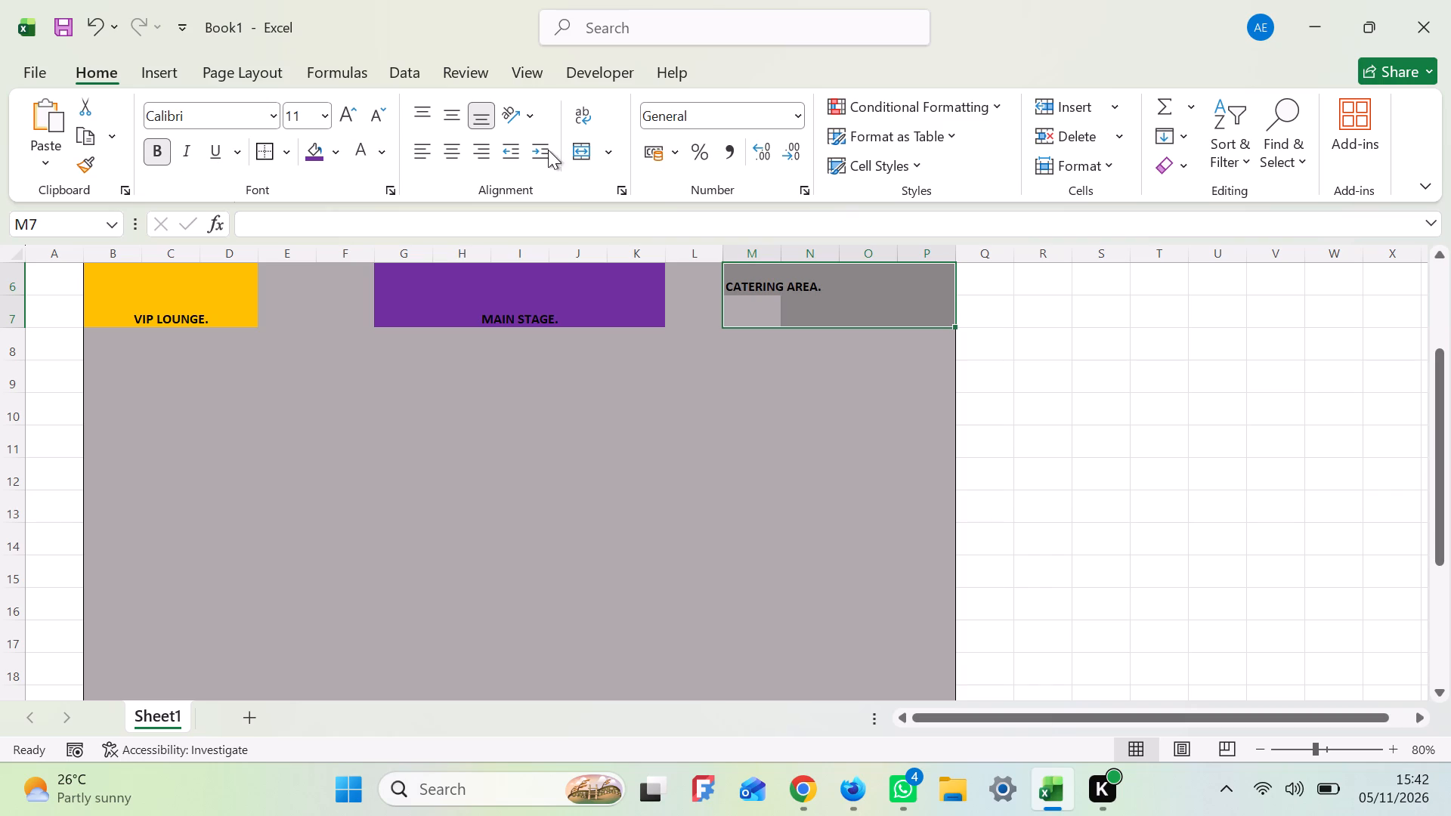
pyautogui.click(606, 149)
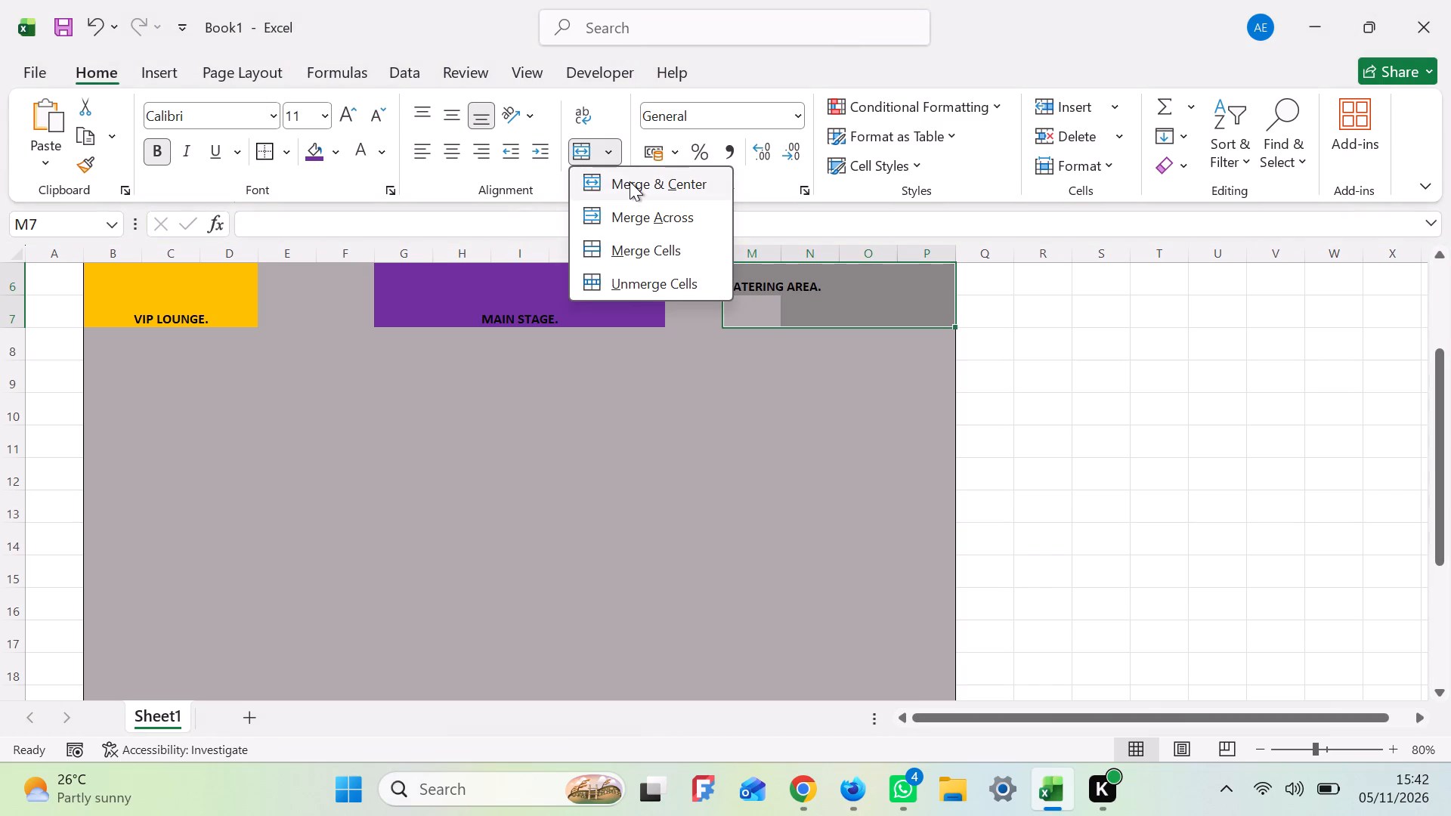
pyautogui.click(630, 181)
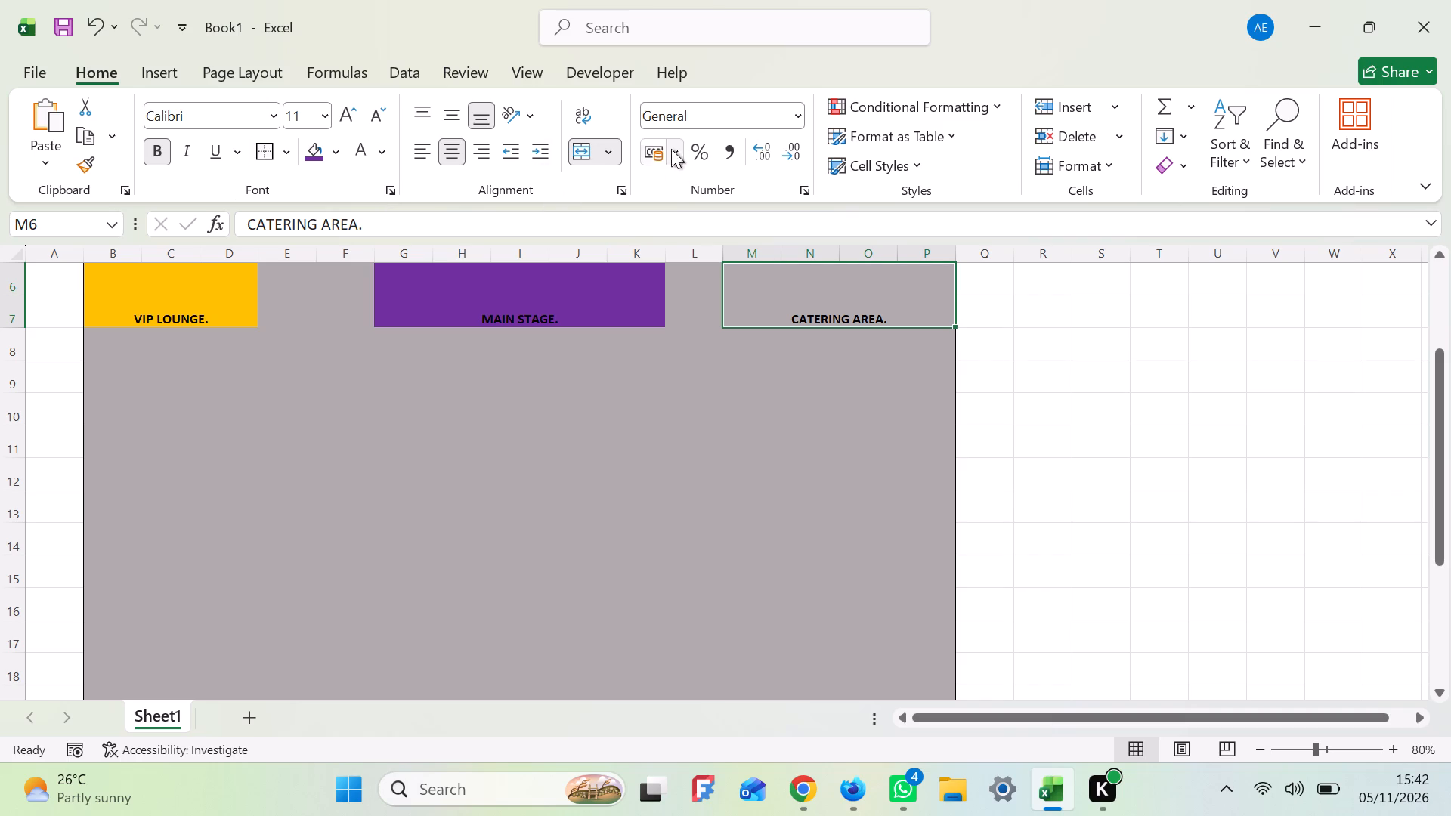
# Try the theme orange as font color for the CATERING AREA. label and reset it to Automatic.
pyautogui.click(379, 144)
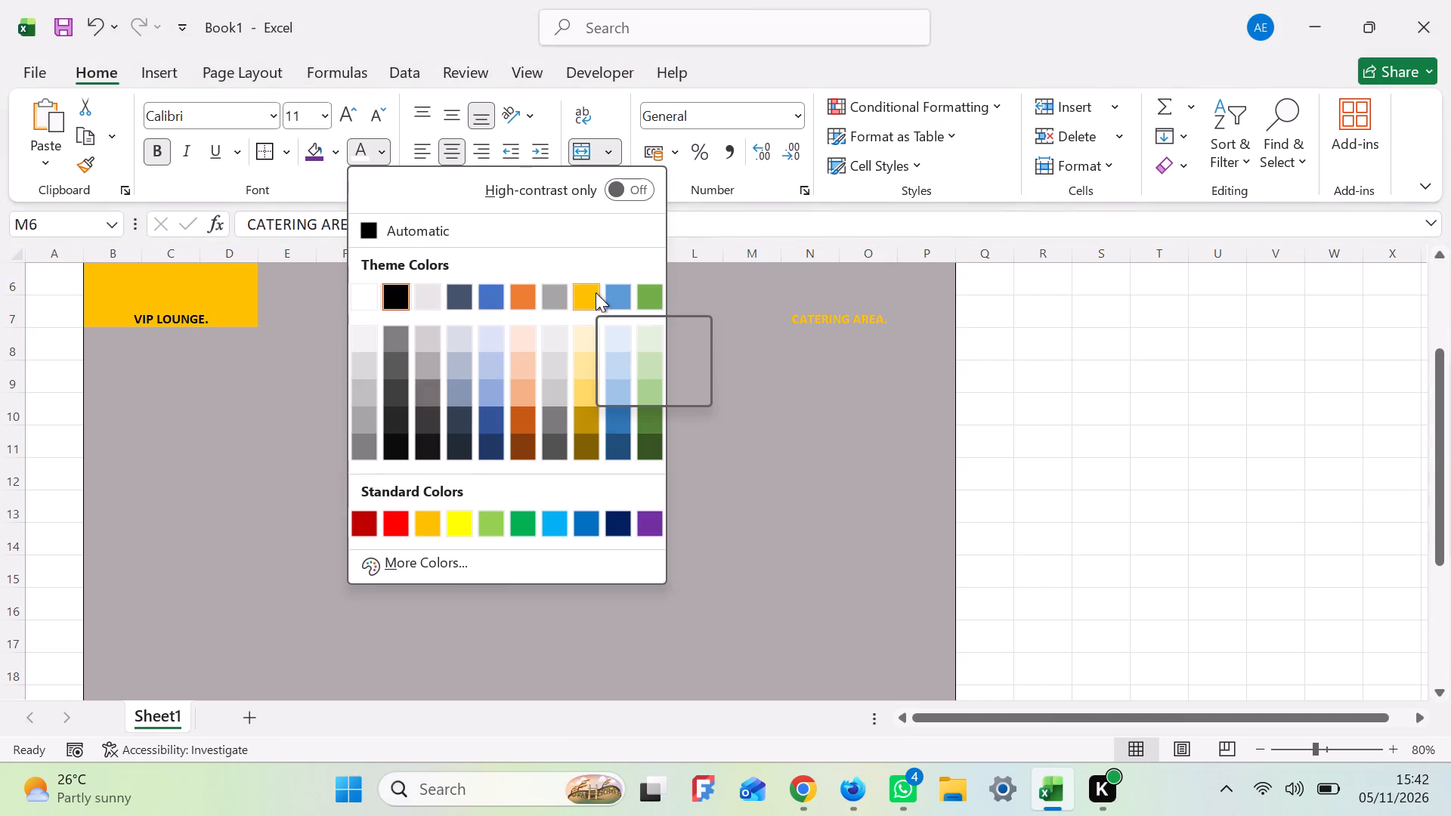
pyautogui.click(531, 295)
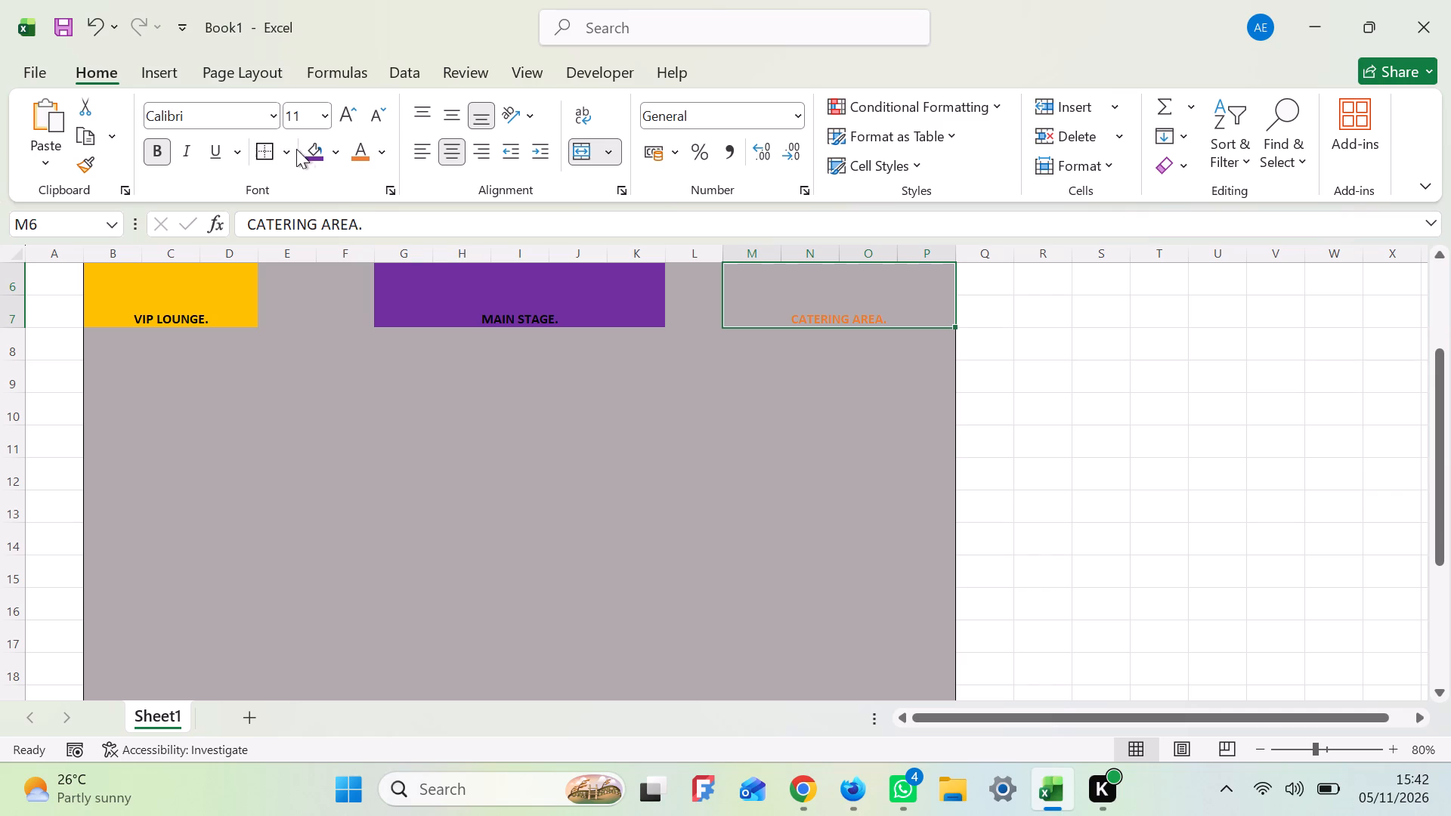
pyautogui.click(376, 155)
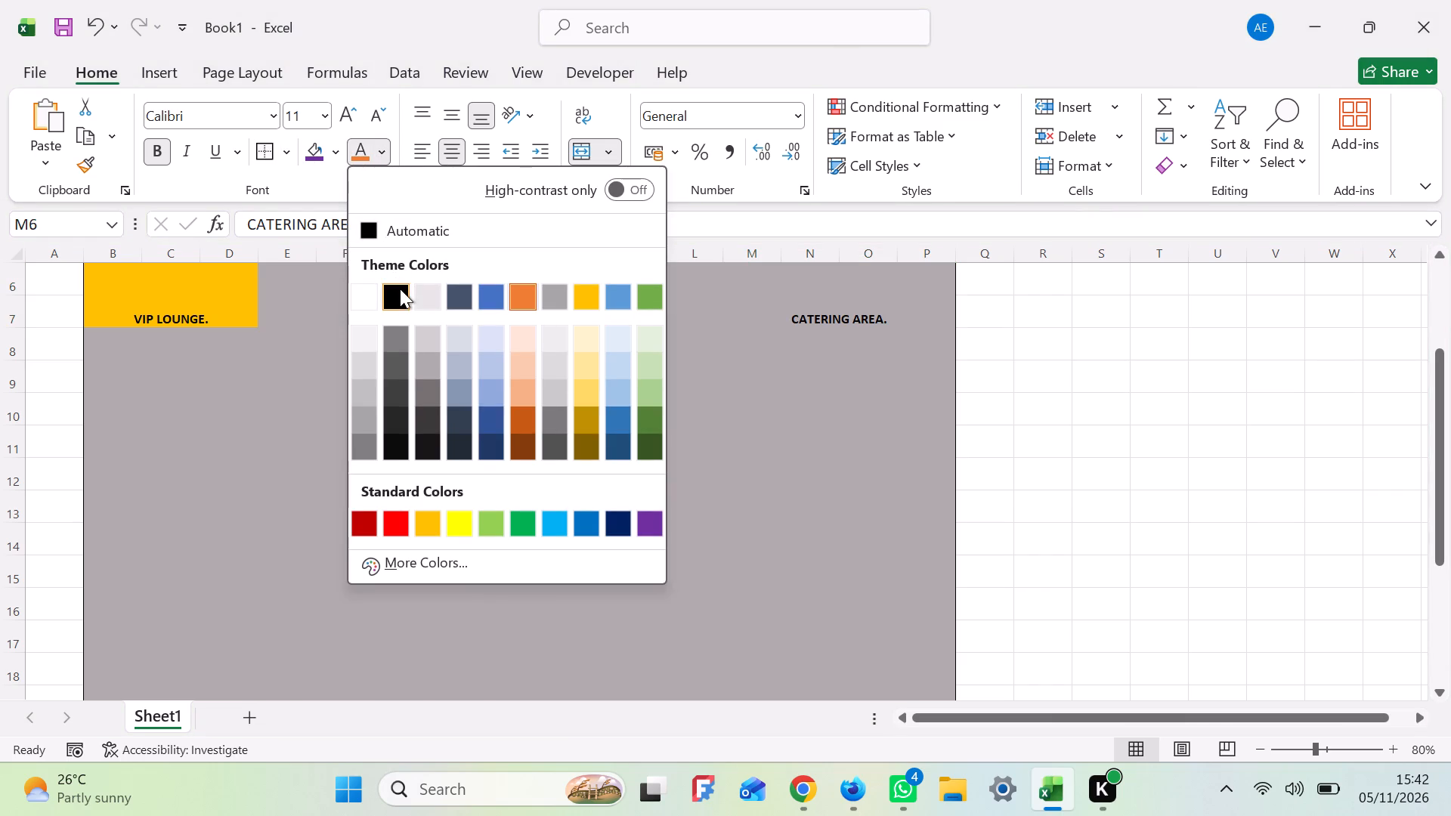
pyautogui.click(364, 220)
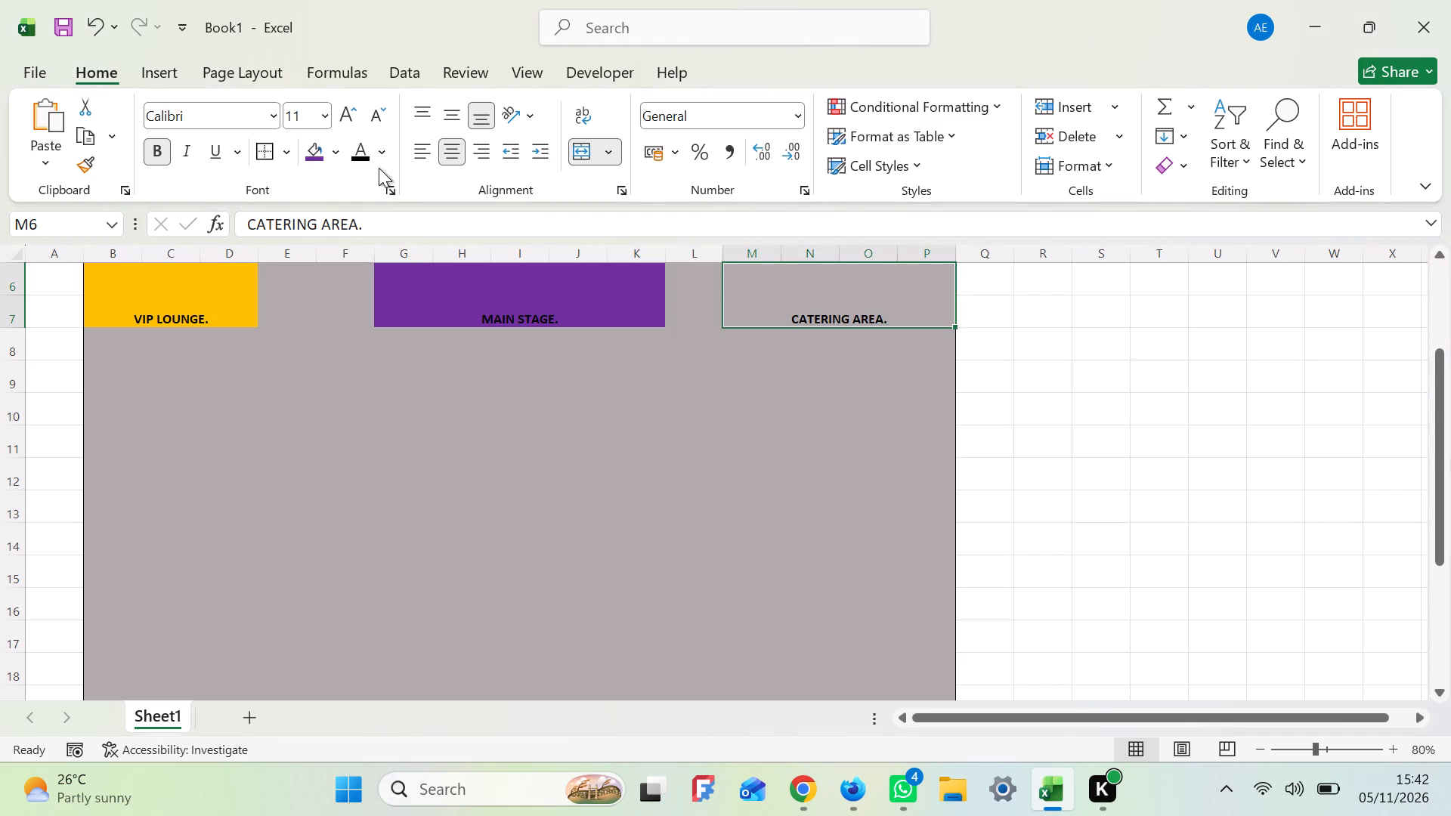
# Fill the merged CATERING AREA. block with the base orange theme color.
pyautogui.click(329, 154)
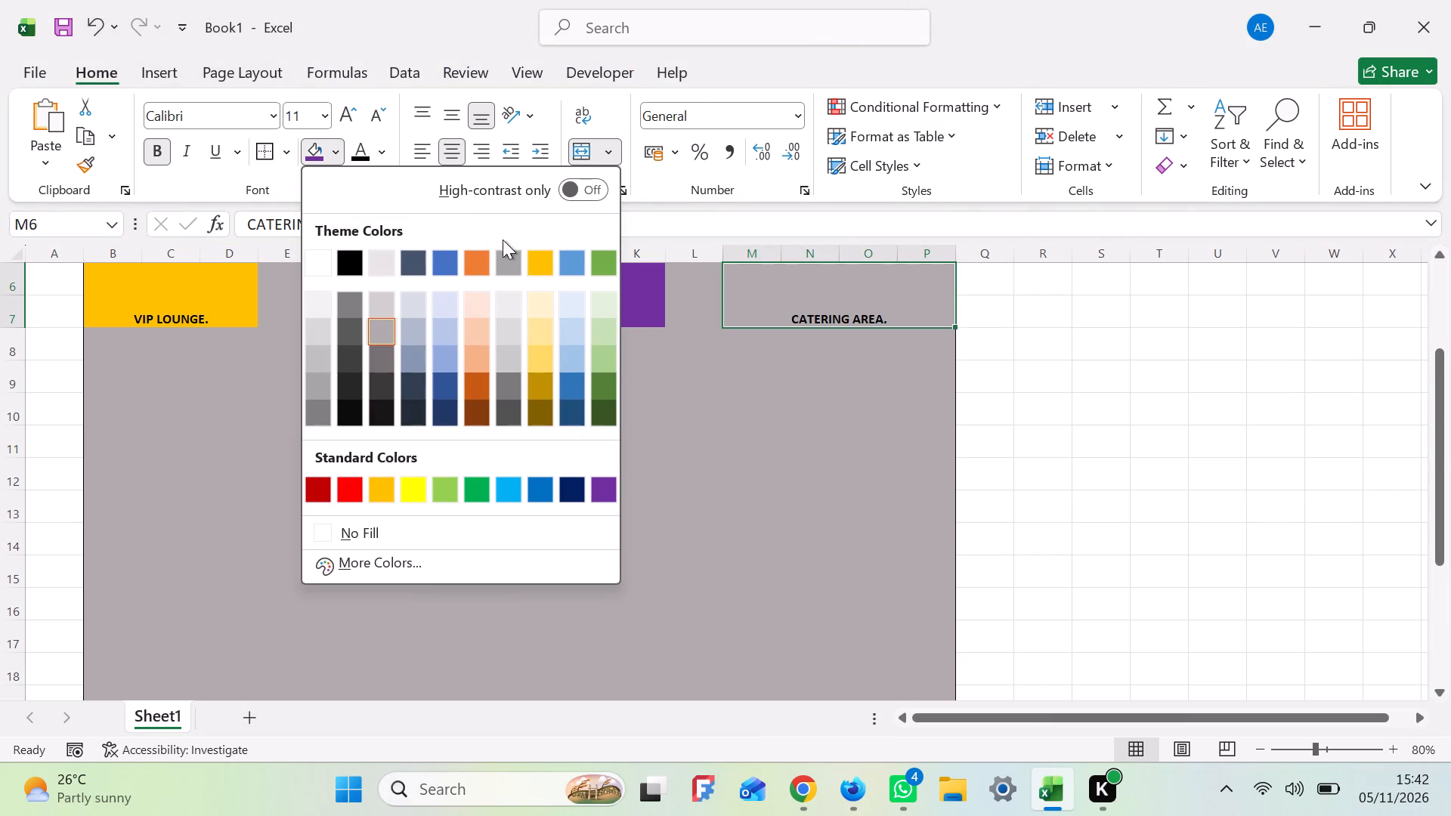
pyautogui.click(478, 267)
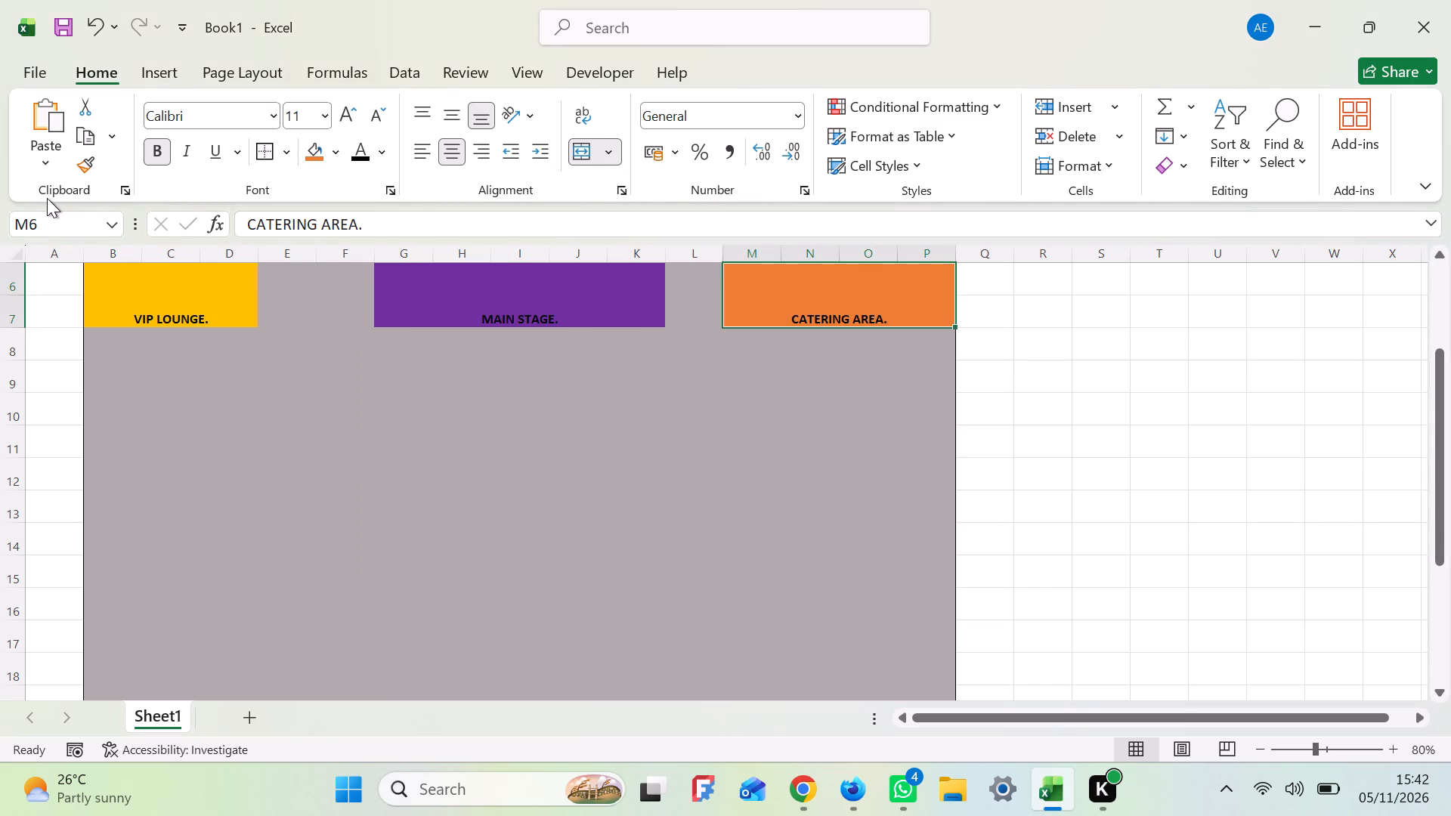
# Select the range B21:E22 and enter the label "RECEPTION DESK." in cell B21.
pyautogui.click(67, 224)
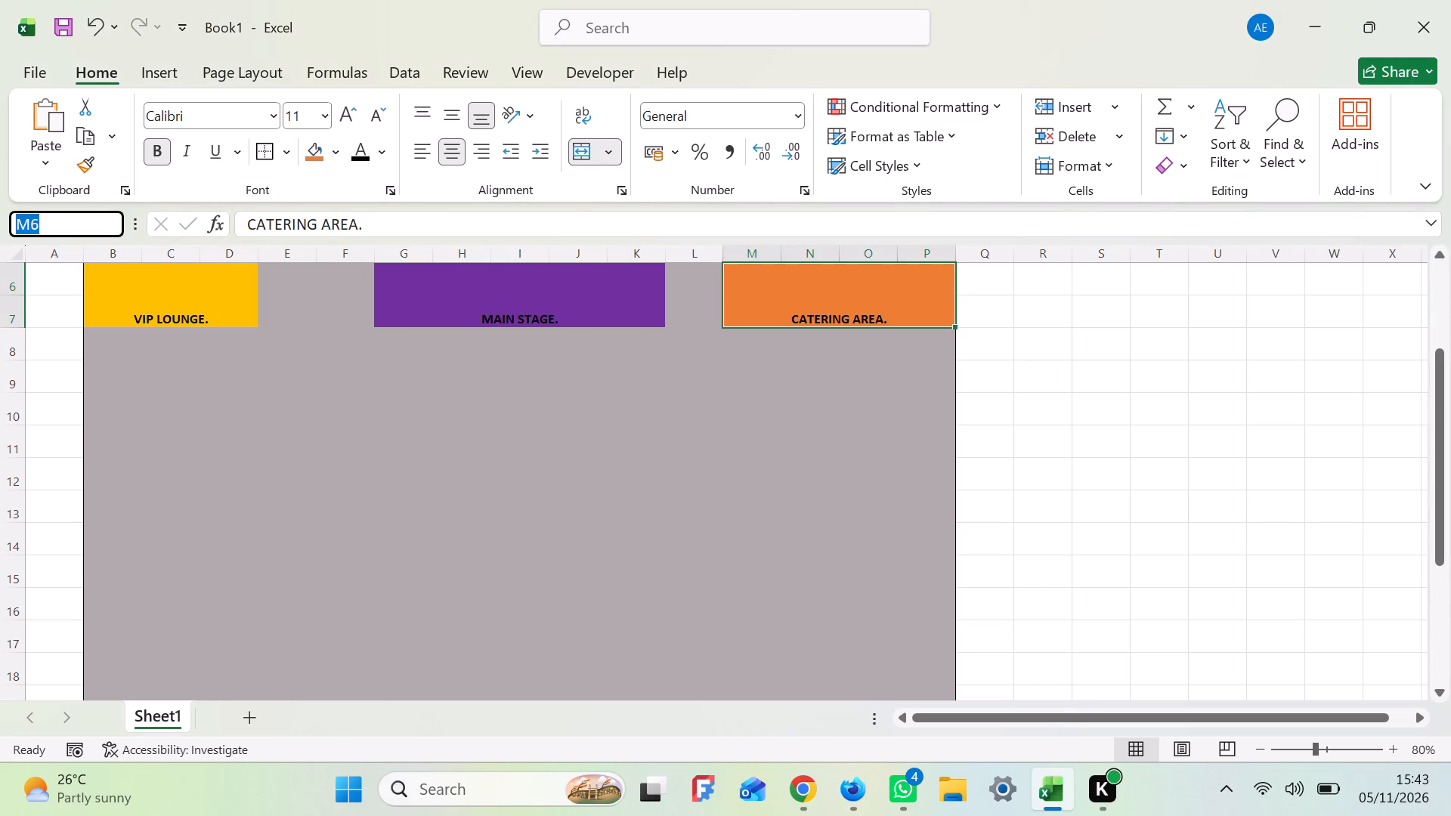
pyautogui.press('BackSpace')
pyautogui.press('b')
pyautogui.press('2')
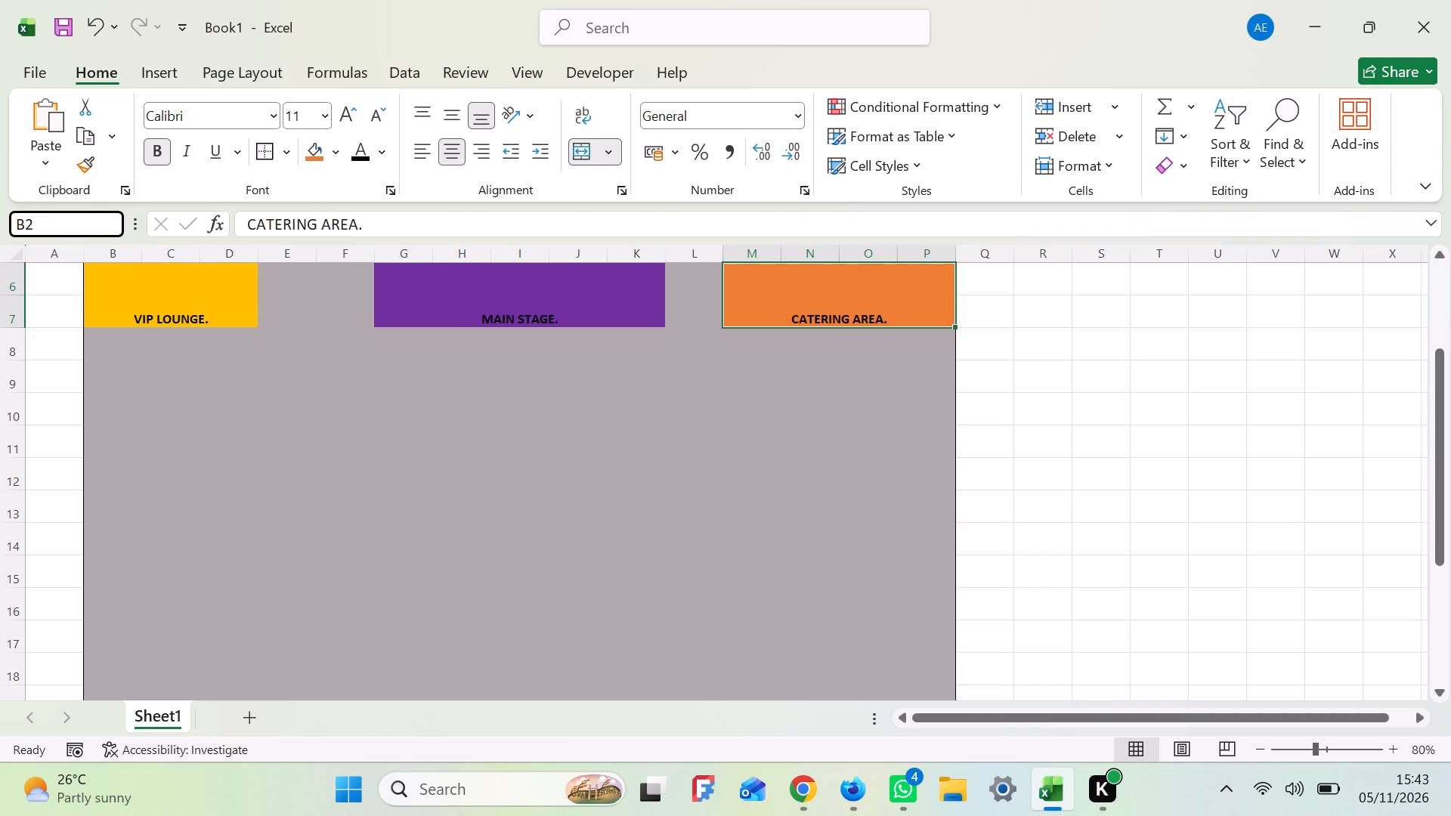
pyautogui.press('1')
pyautogui.hotkey('shift', ':')
pyautogui.press('e')
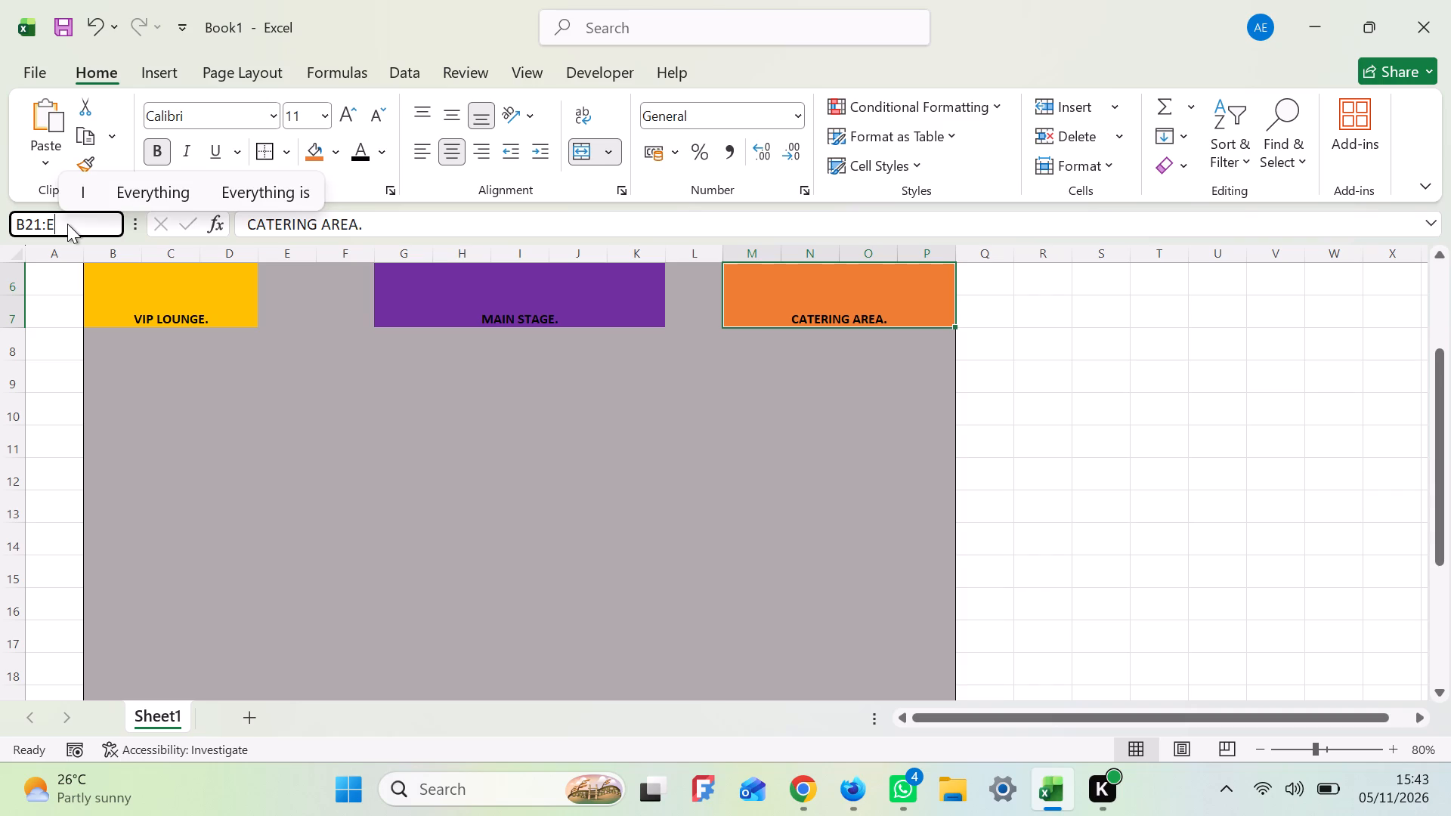
pyautogui.write('22')
pyautogui.press('Return')
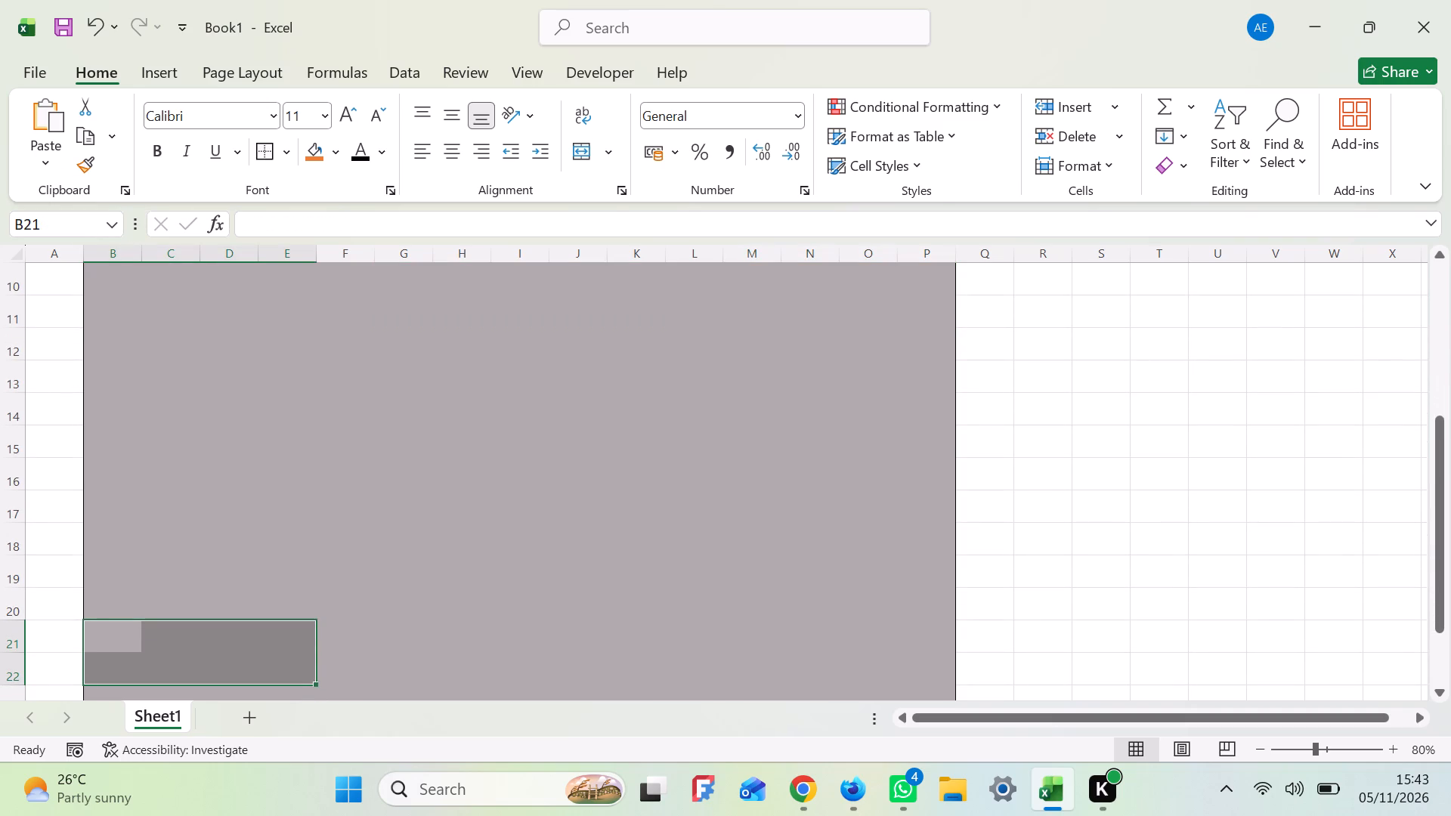
pyautogui.write('RE')
pyautogui.write('CEPTION')
pyautogui.press('space')
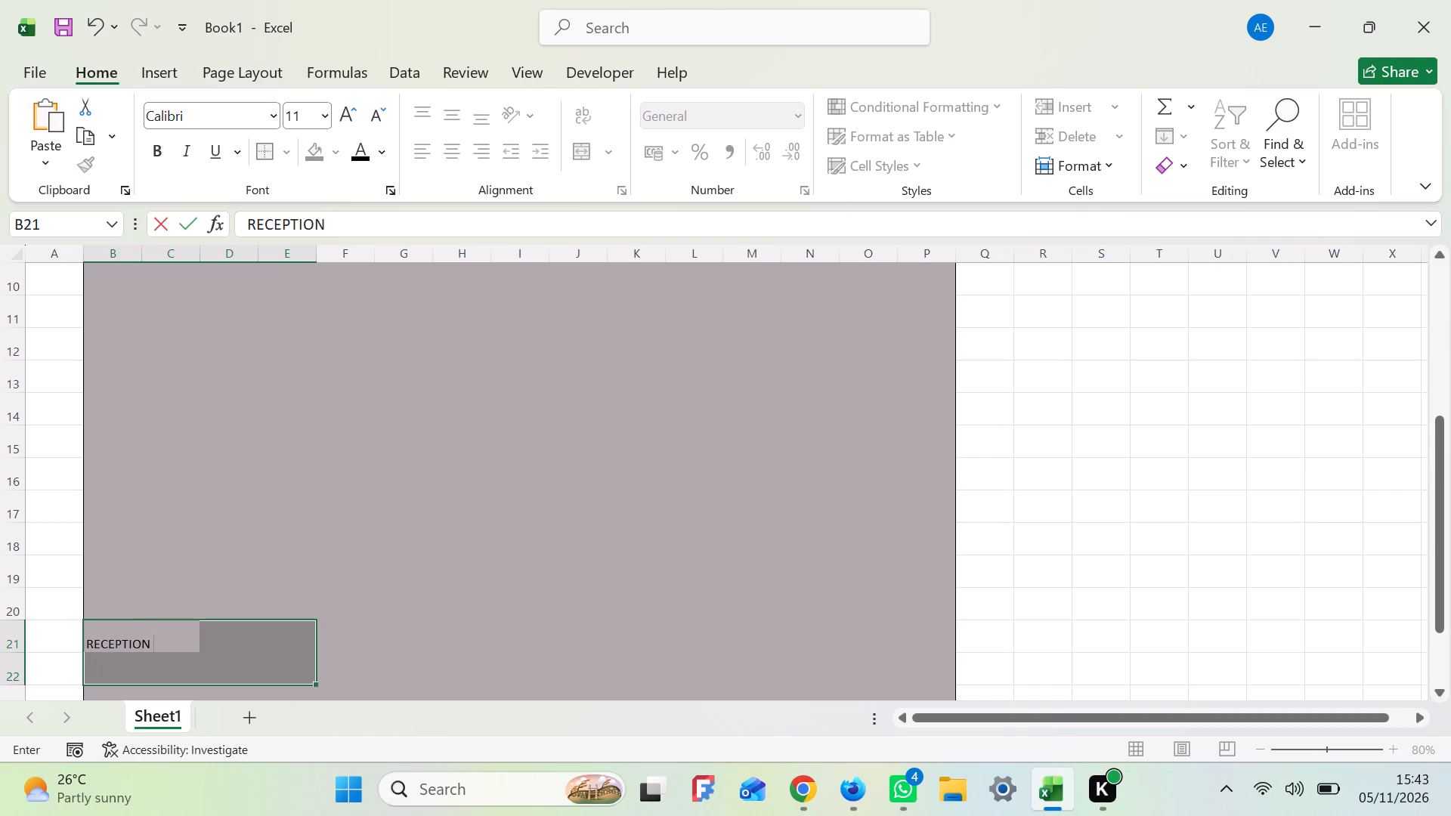
pyautogui.press('d')
pyautogui.write('ES')
pyautogui.press('k')
pyautogui.press('.')
pyautogui.press('Return')
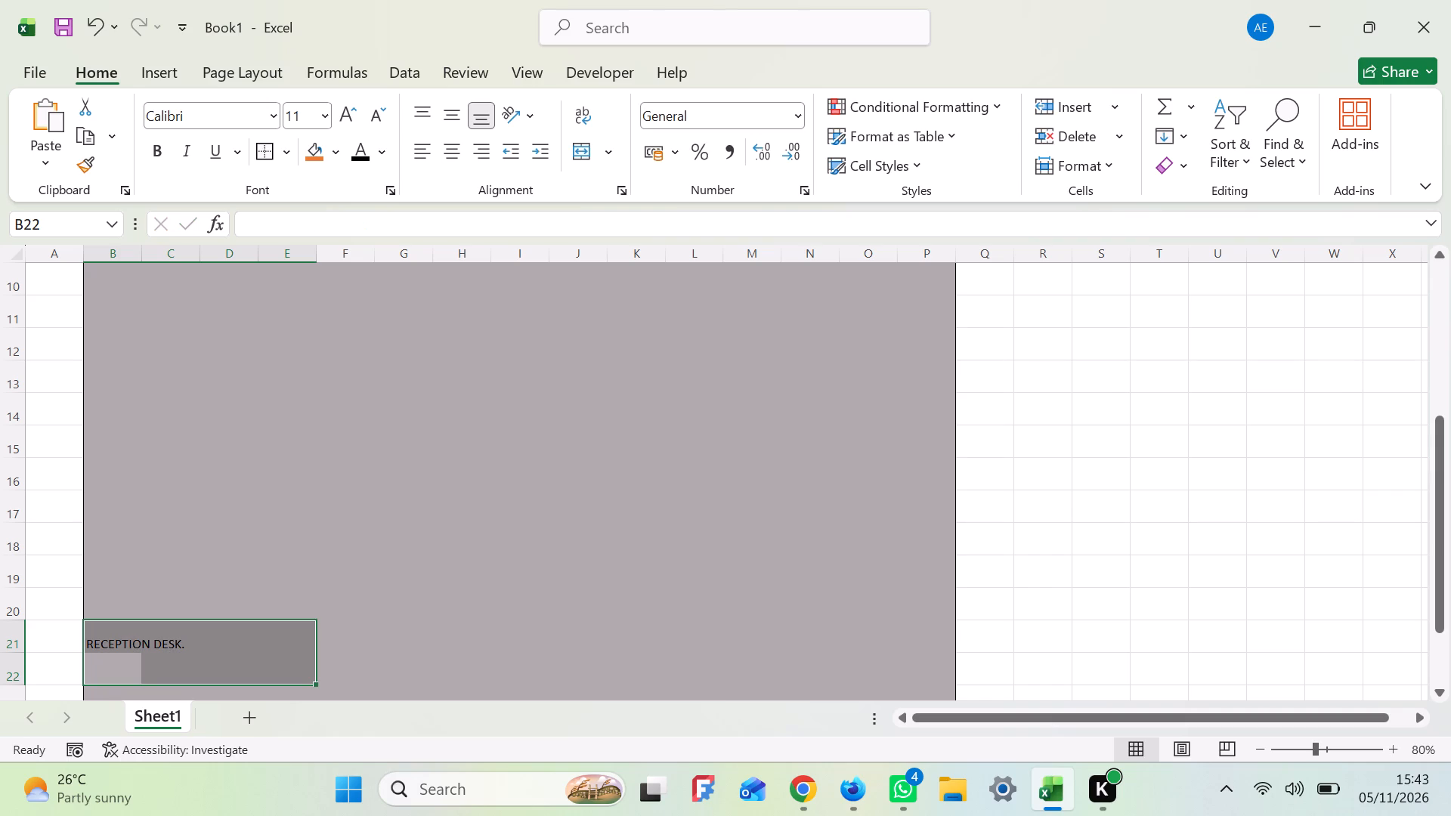
# Make the RECEPTION DESK. label bold and merge and center the range B21:E22.
pyautogui.click(159, 150)
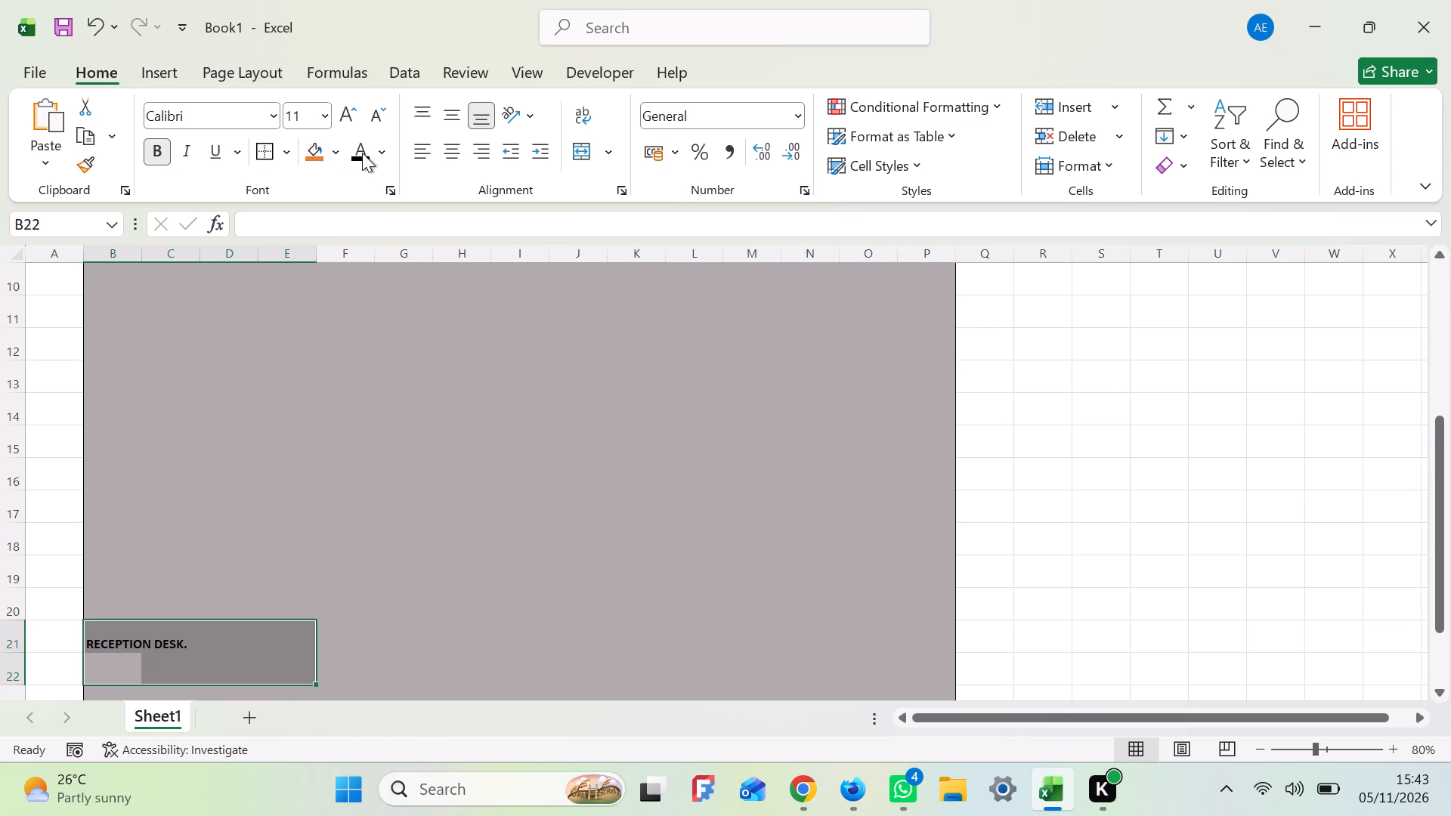
pyautogui.click(603, 160)
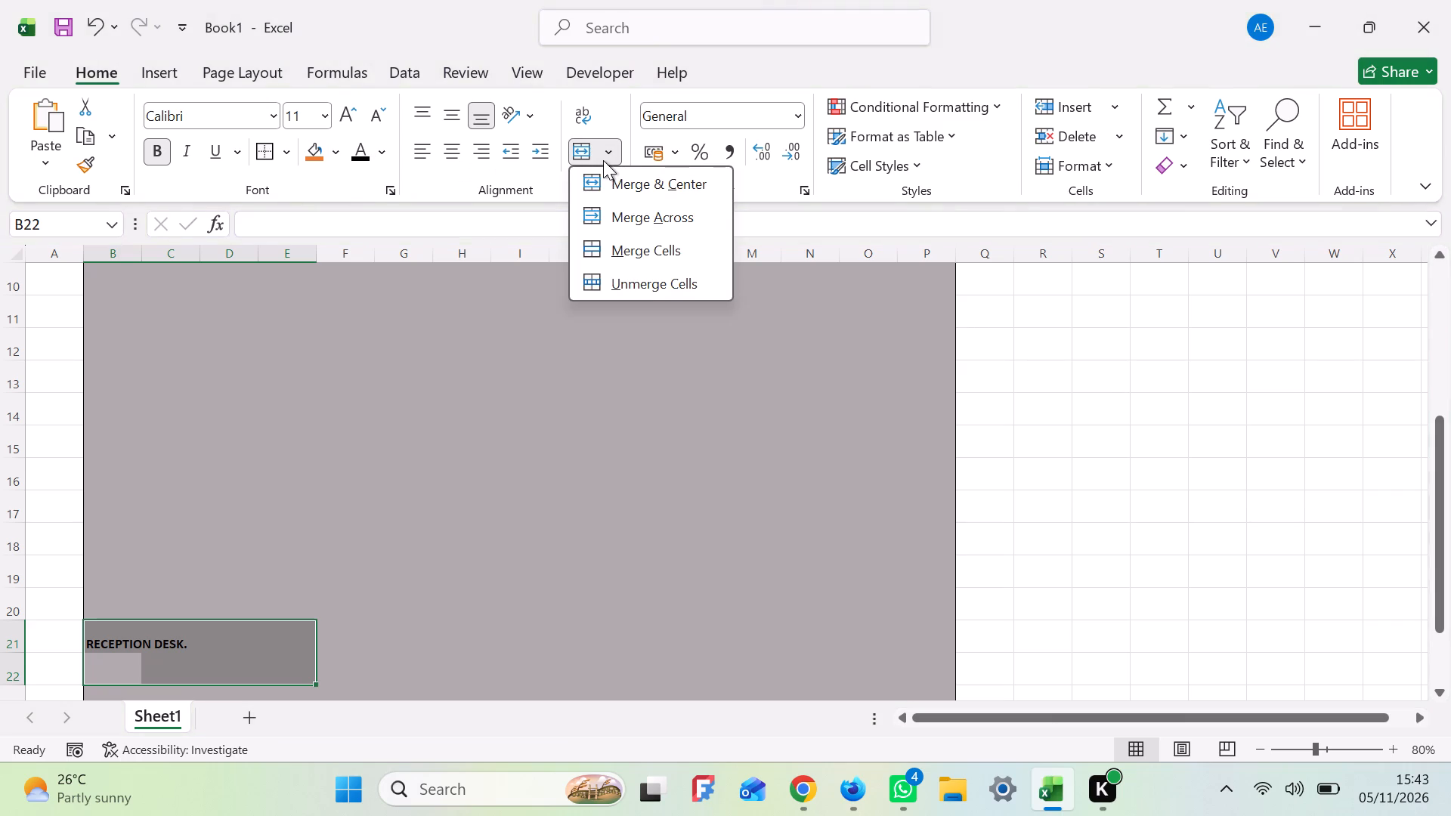
pyautogui.click(623, 178)
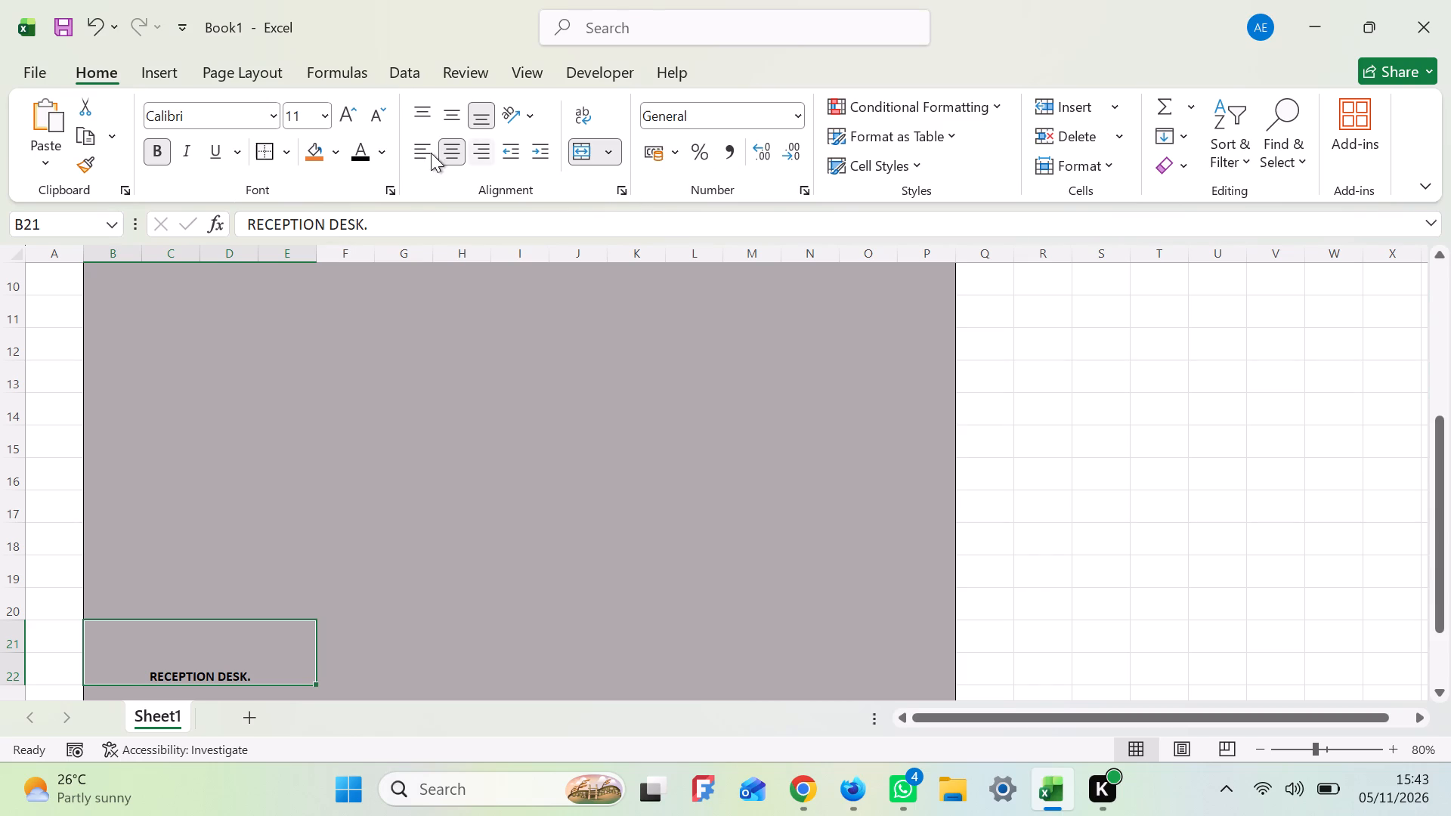
# Fill the merged RECEPTION DESK. block with the second-lightest tint of the light blue theme color.
pyautogui.click(342, 153)
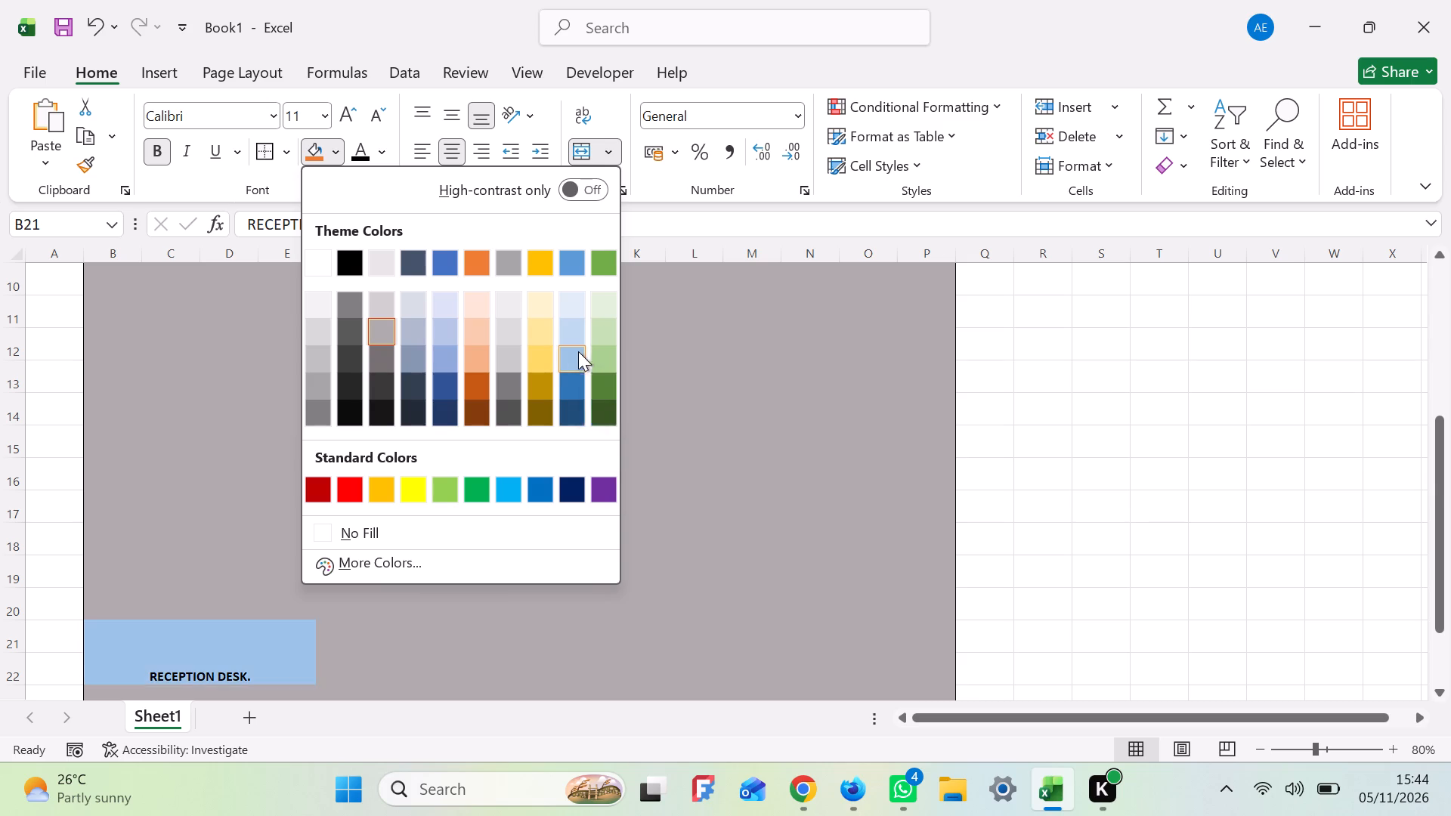
pyautogui.click(573, 333)
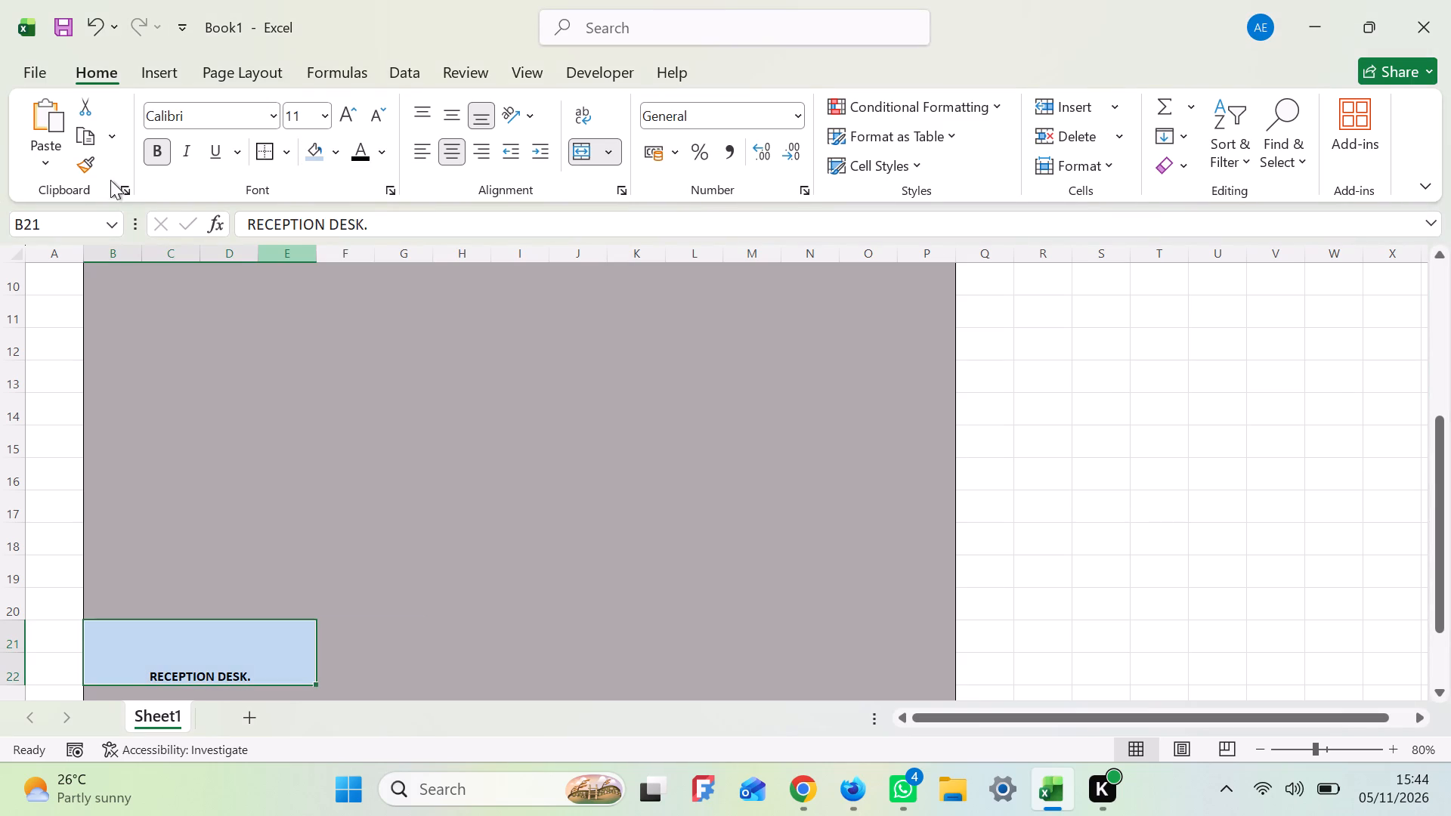
# Select the range M21:P22 and enter the label "MAIN ENTRANCE." in cell M21.
pyautogui.click(99, 216)
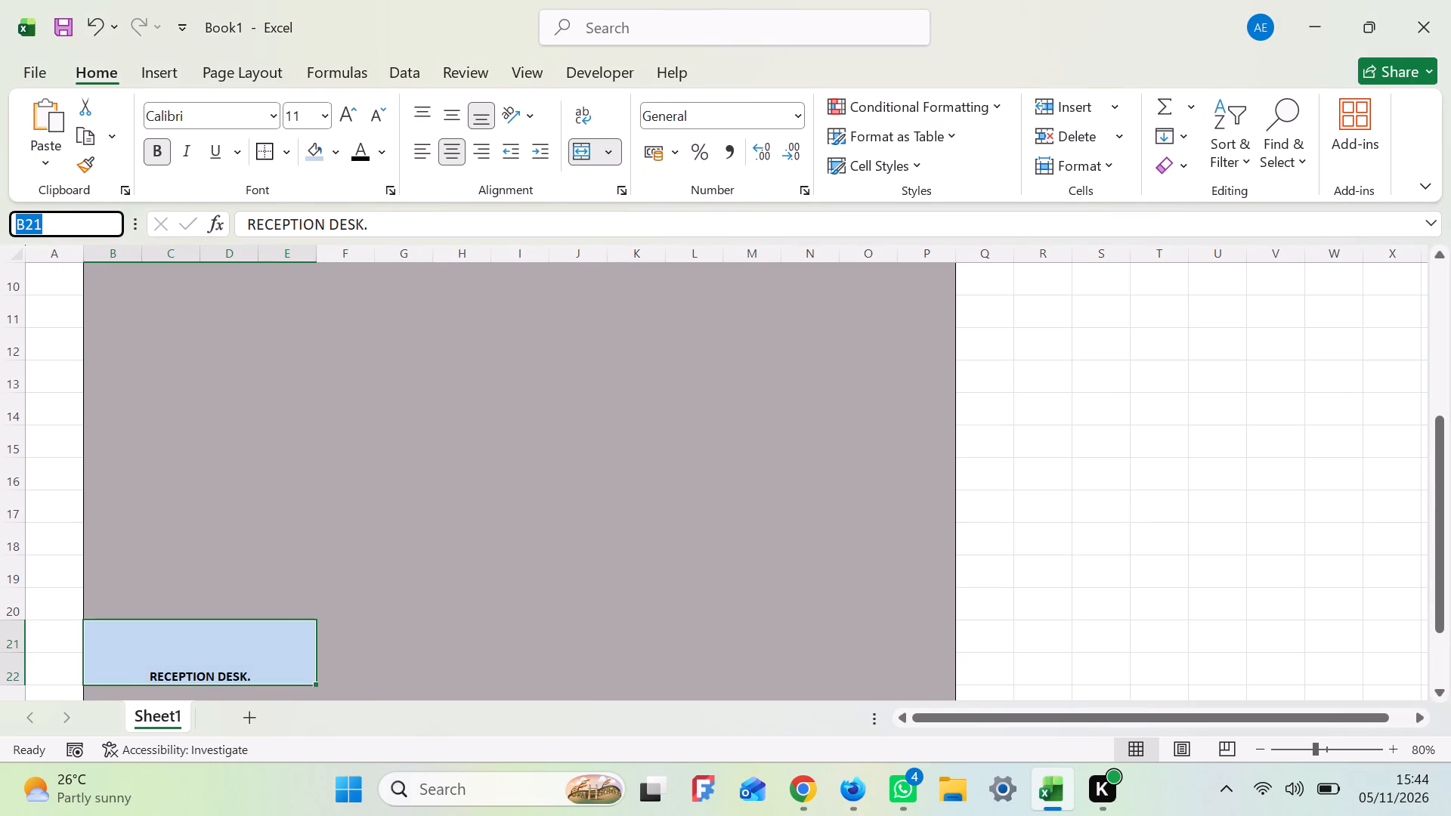
pyautogui.press('BackSpace')
pyautogui.press('m')
pyautogui.press('2')
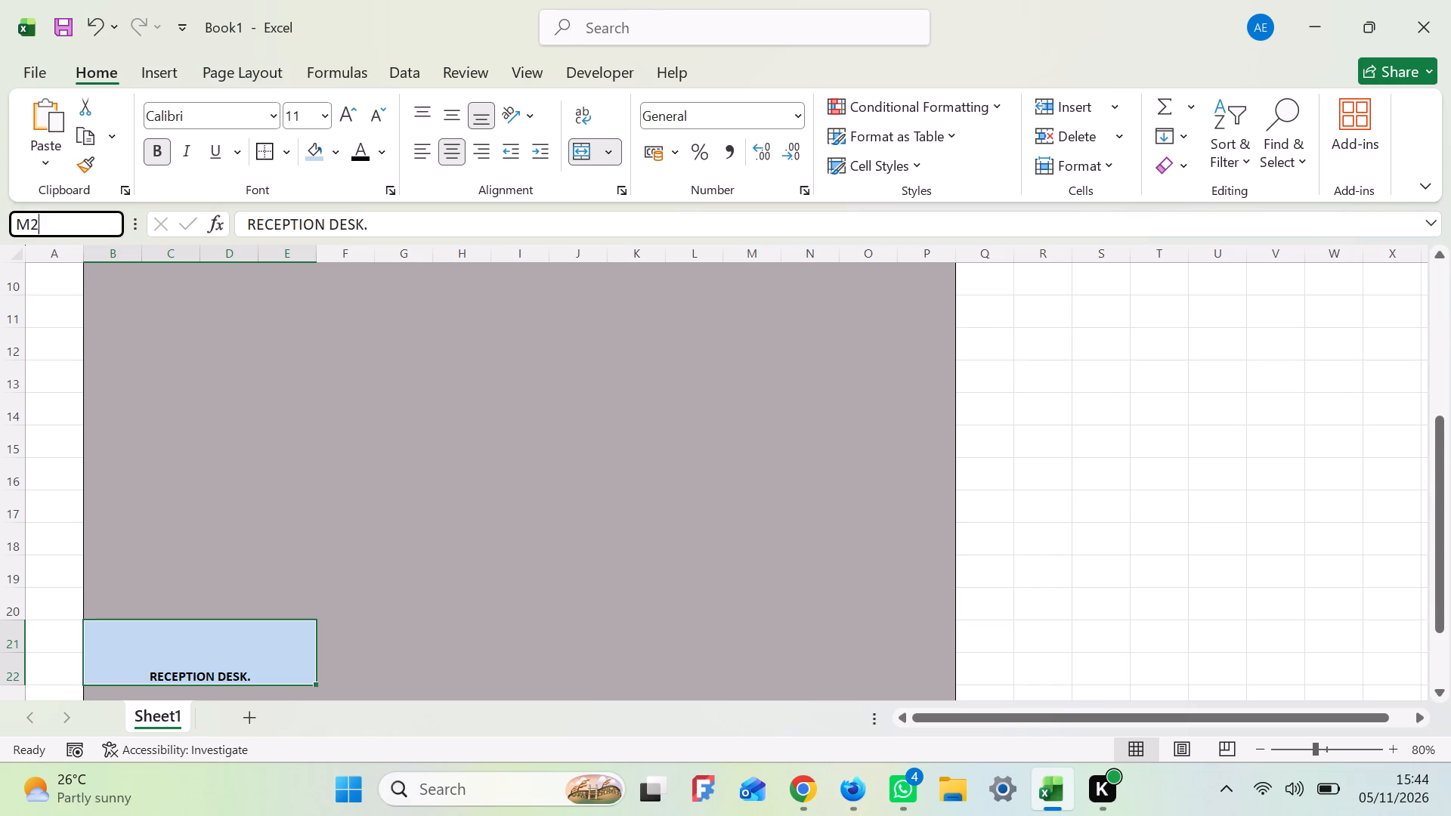
pyautogui.press('1')
pyautogui.hotkey('shift', ':')
pyautogui.press('p')
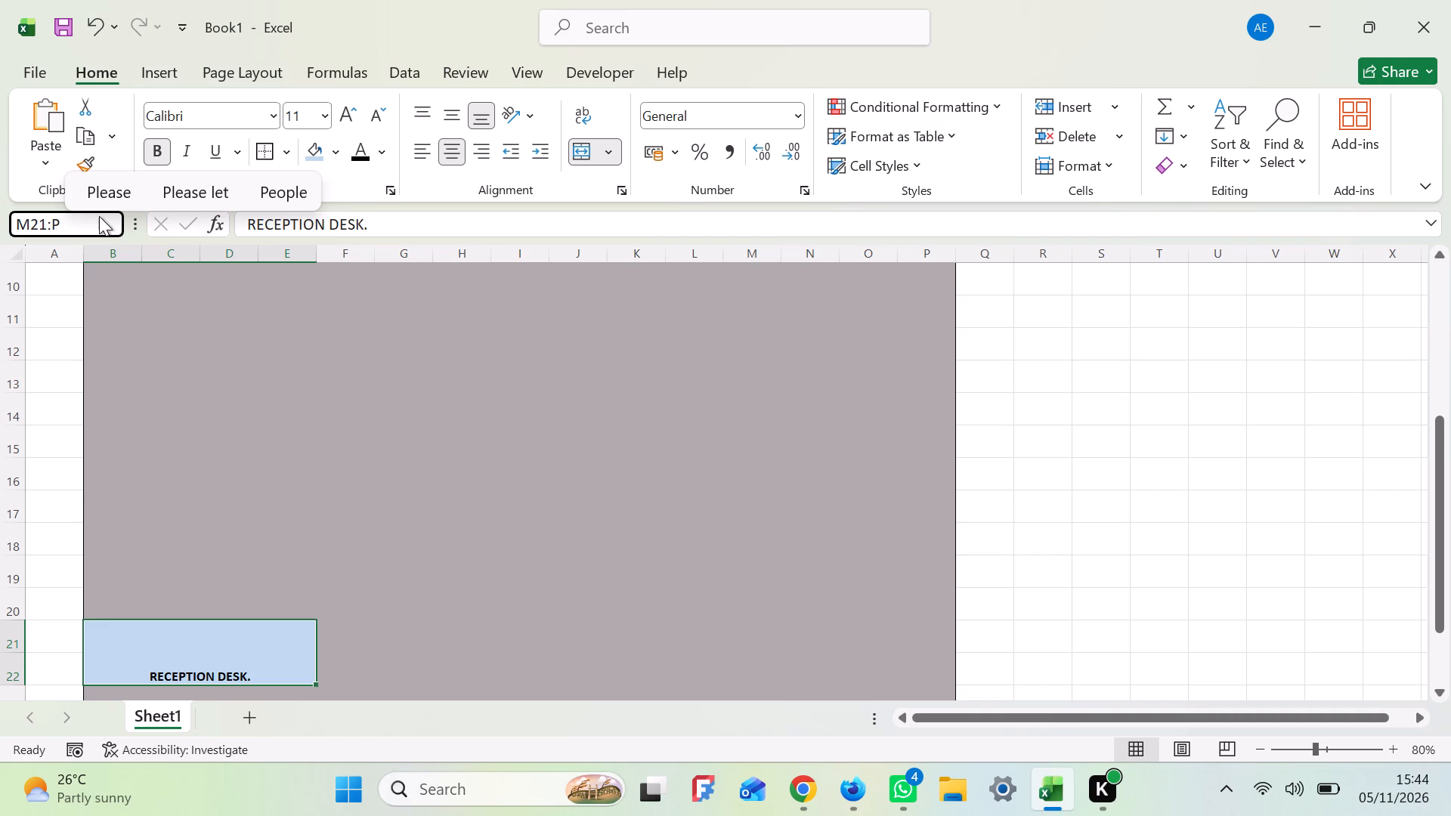
pyautogui.write('22')
pyautogui.press('Return')
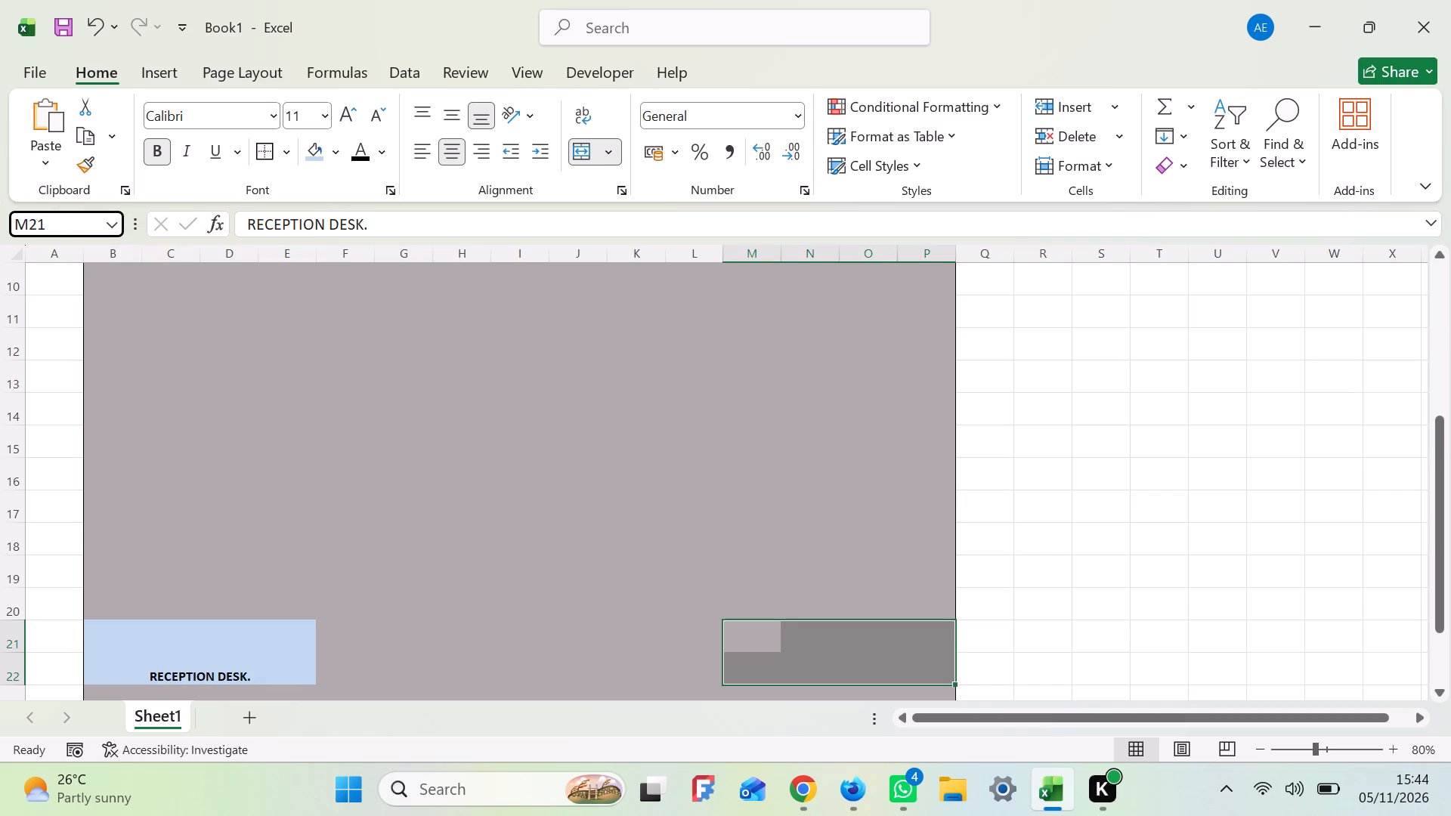
pyautogui.press('m')
pyautogui.press('a')
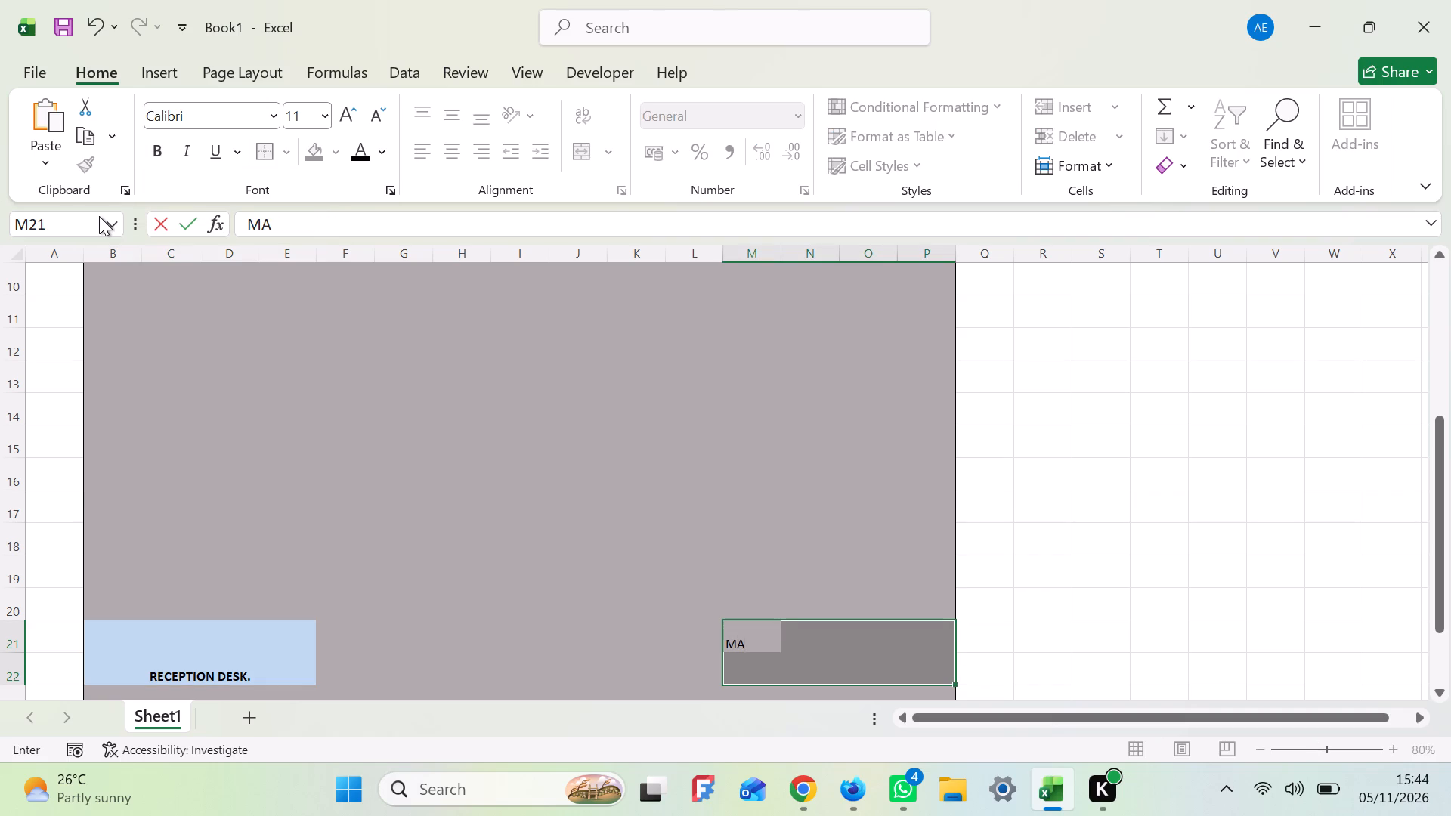
pyautogui.write('IN ENTRAN')
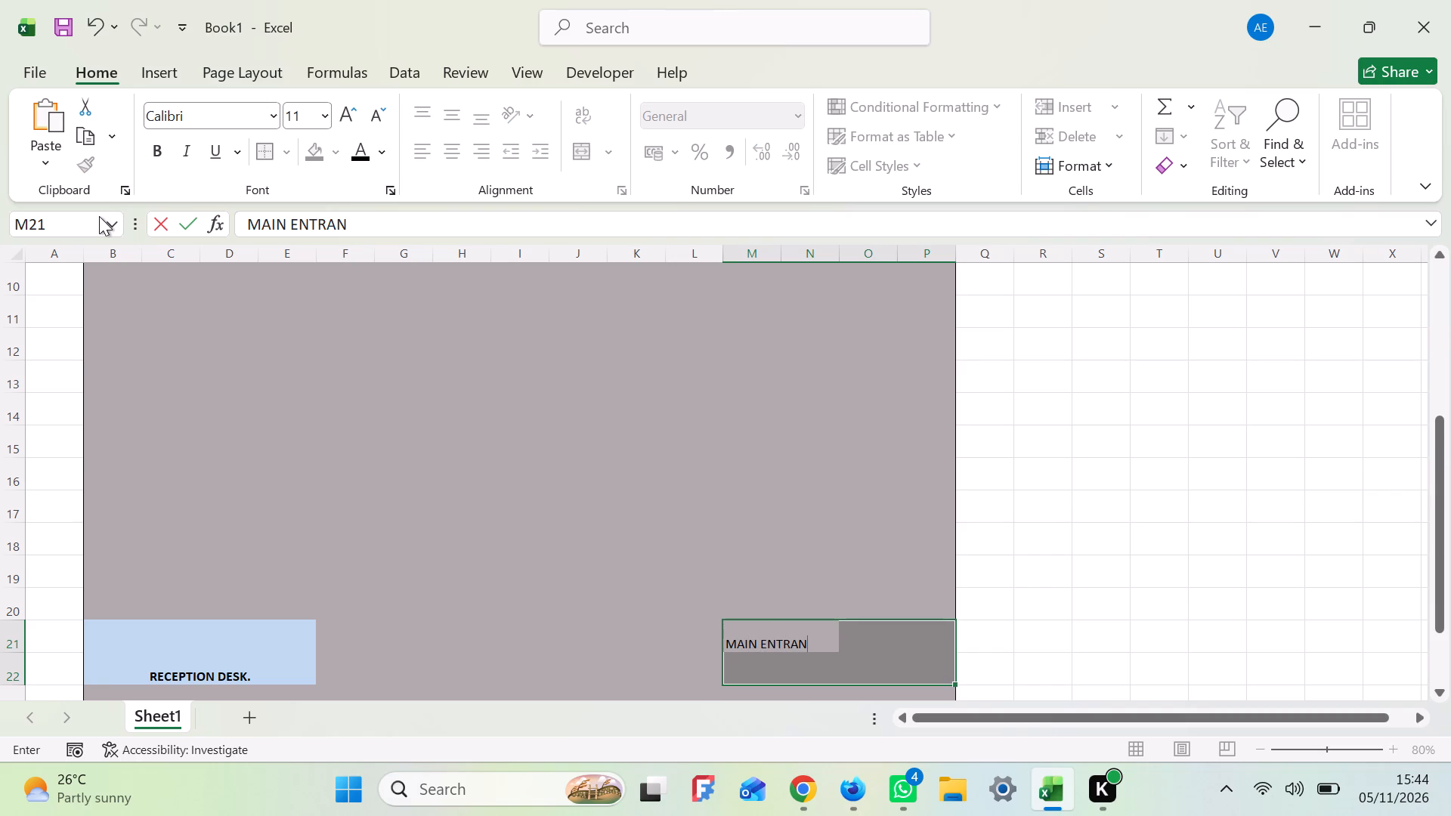
pyautogui.press('c')
pyautogui.press('e')
pyautogui.press("'")
pyautogui.press('BackSpace')
pyautogui.press('.')
pyautogui.press('Return')
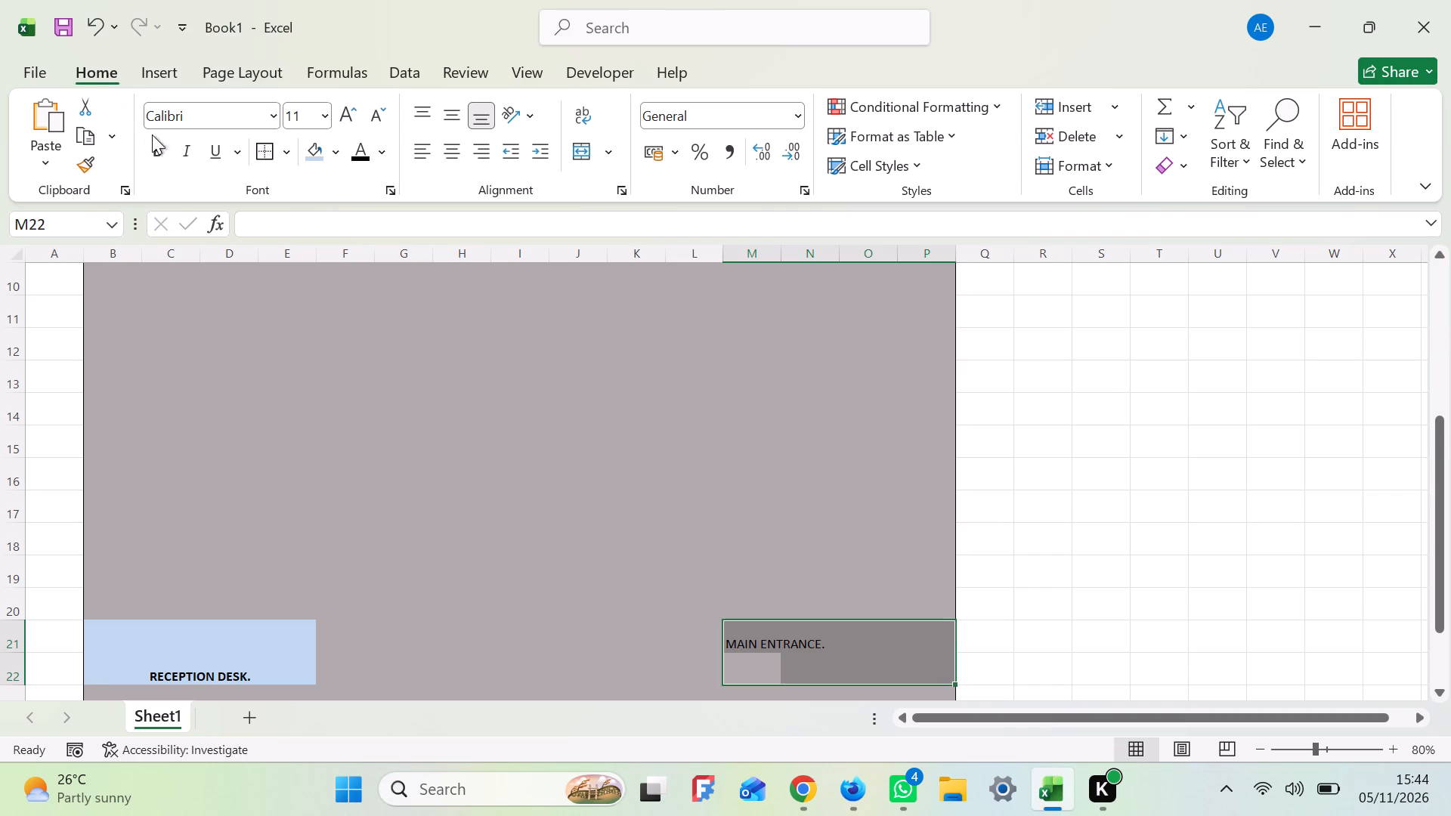
# Make the MAIN ENTRANCE. label bold and merge and center the range M21:P22.
pyautogui.click(159, 153)
pyautogui.click(614, 158)
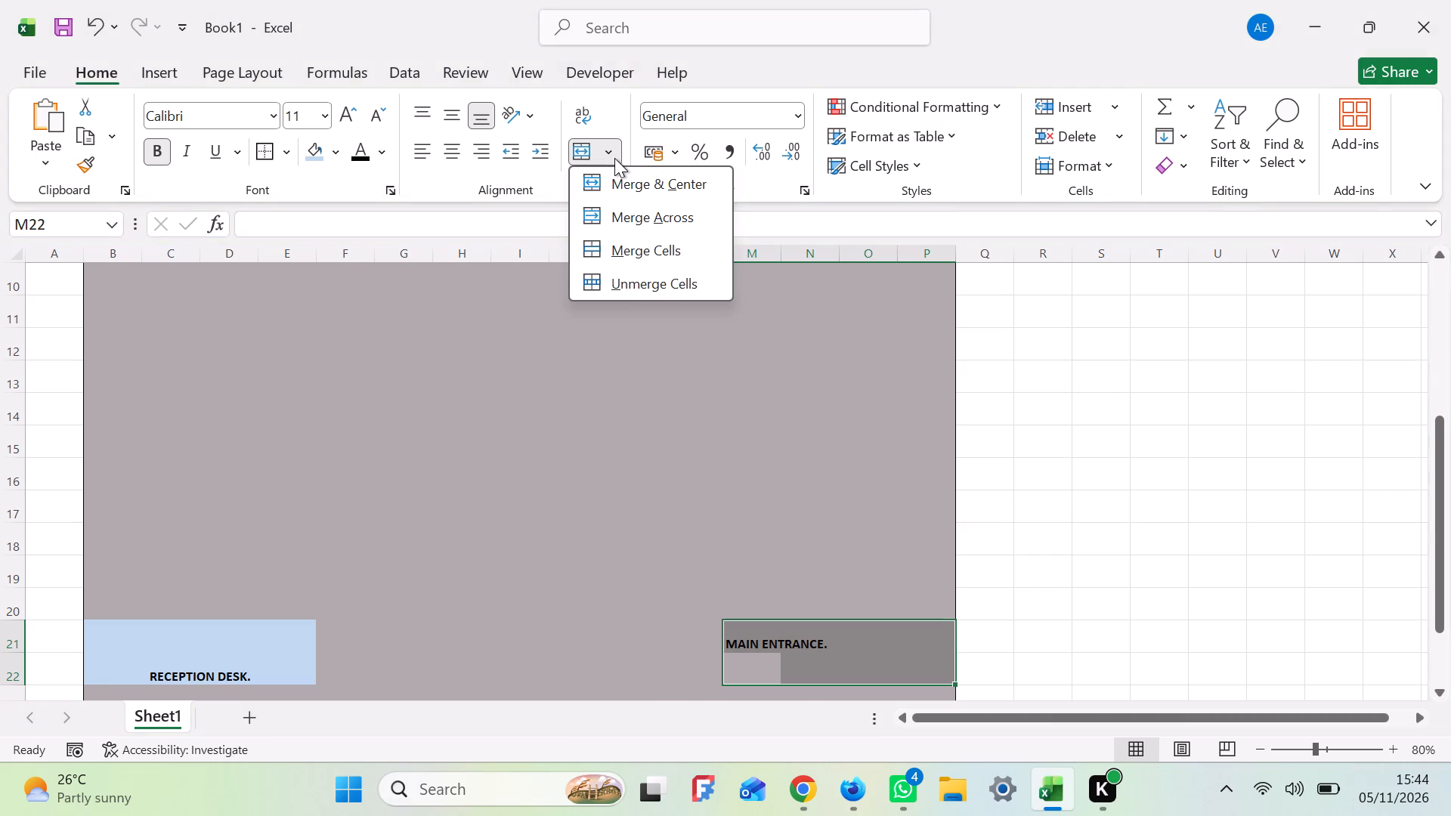
pyautogui.click(661, 190)
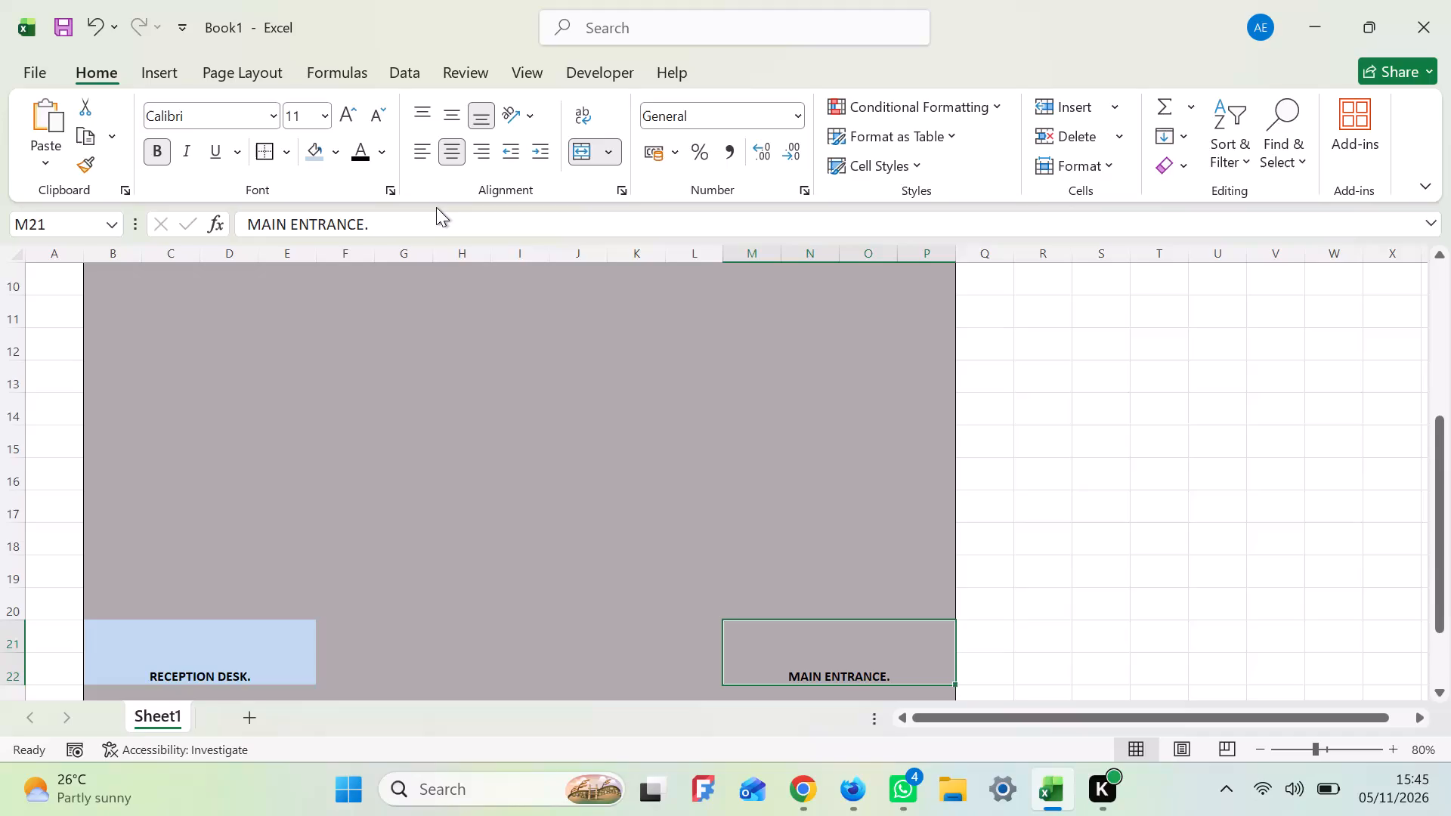
# Fill the merged MAIN ENTRANCE. block with the standard green color.
pyautogui.click(336, 147)
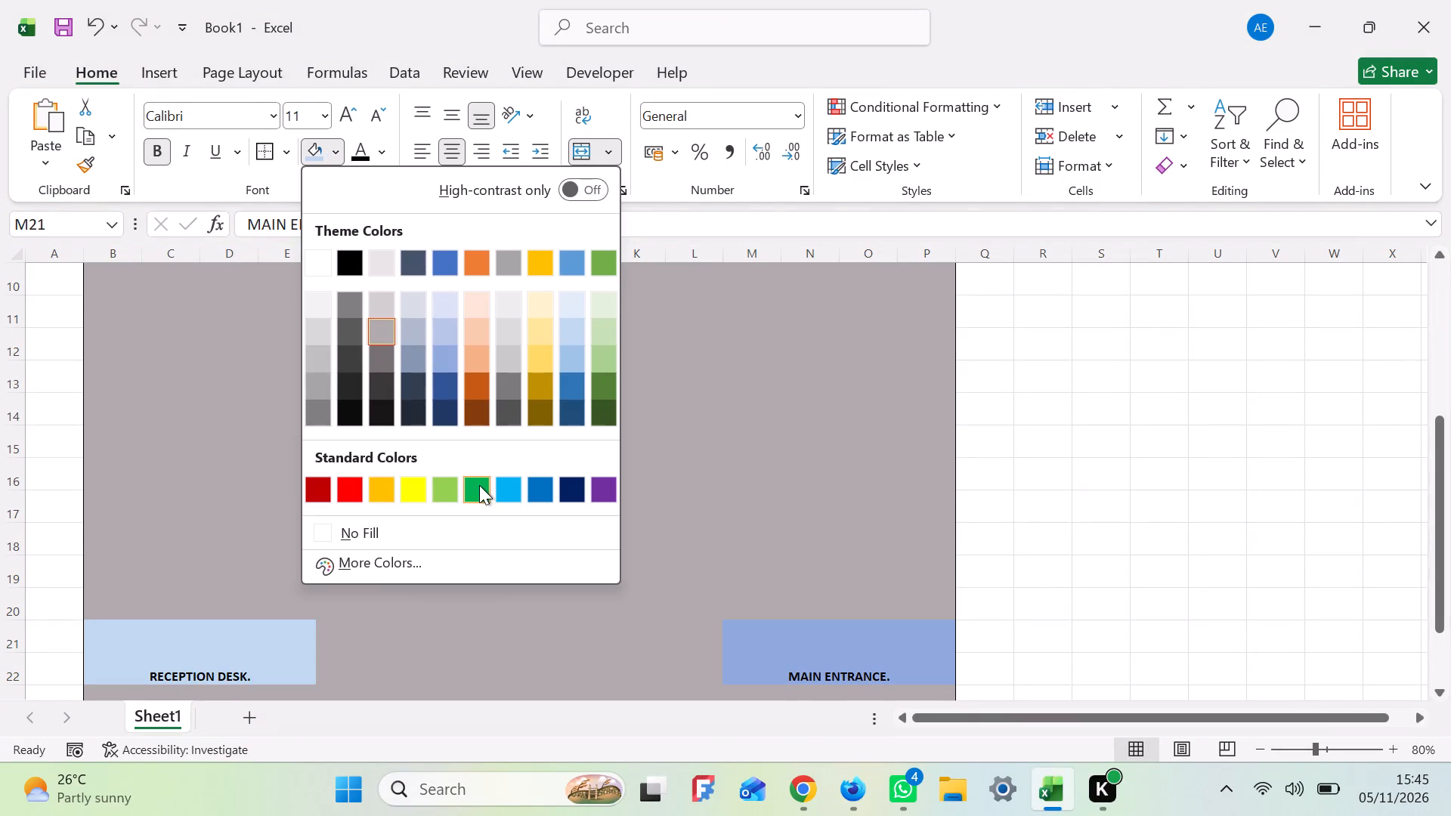
pyautogui.click(479, 485)
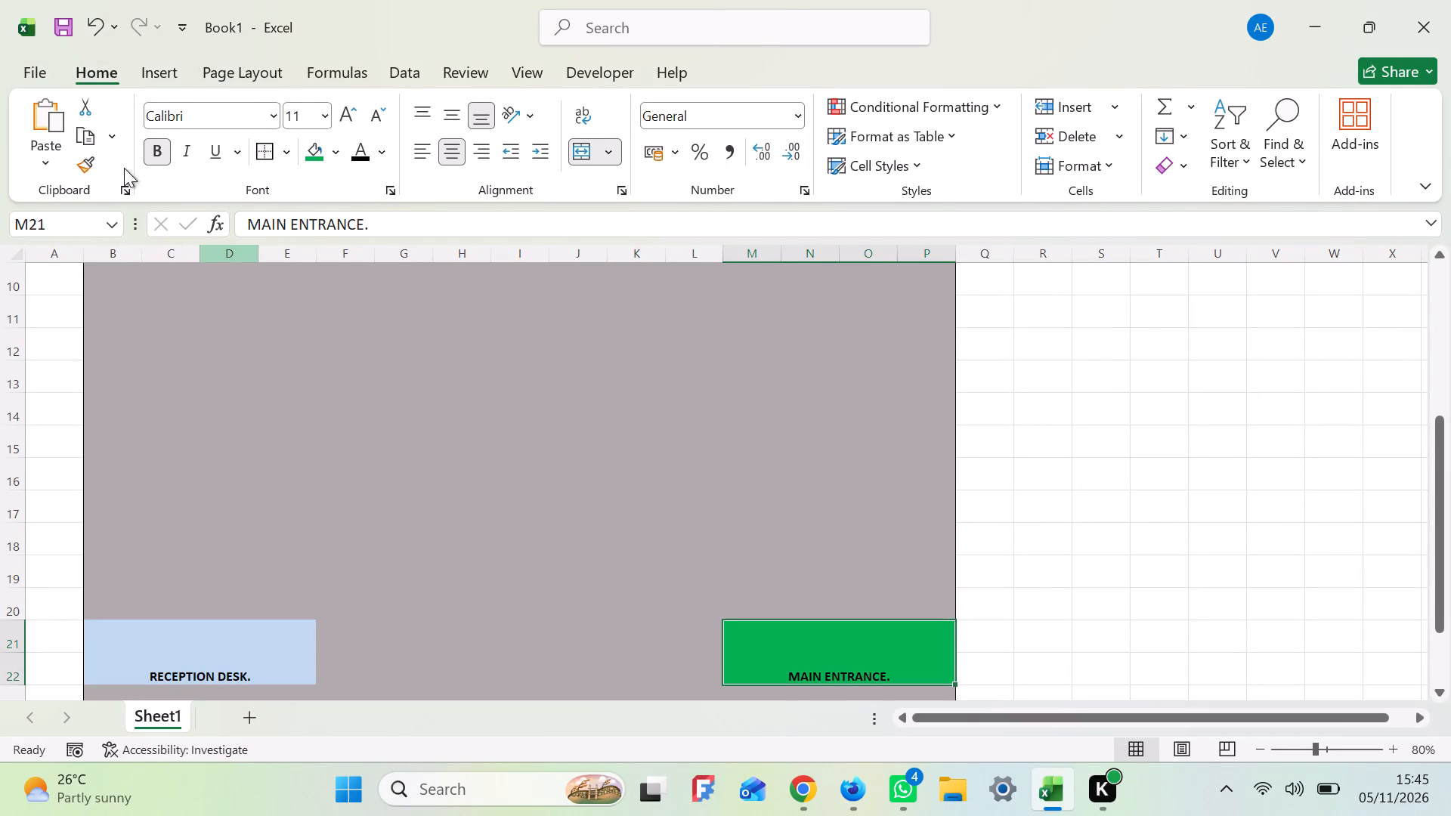
# Select the range G19:K22 and enter the label "DANCE FLOOR." in cell G19.
pyautogui.click(88, 221)
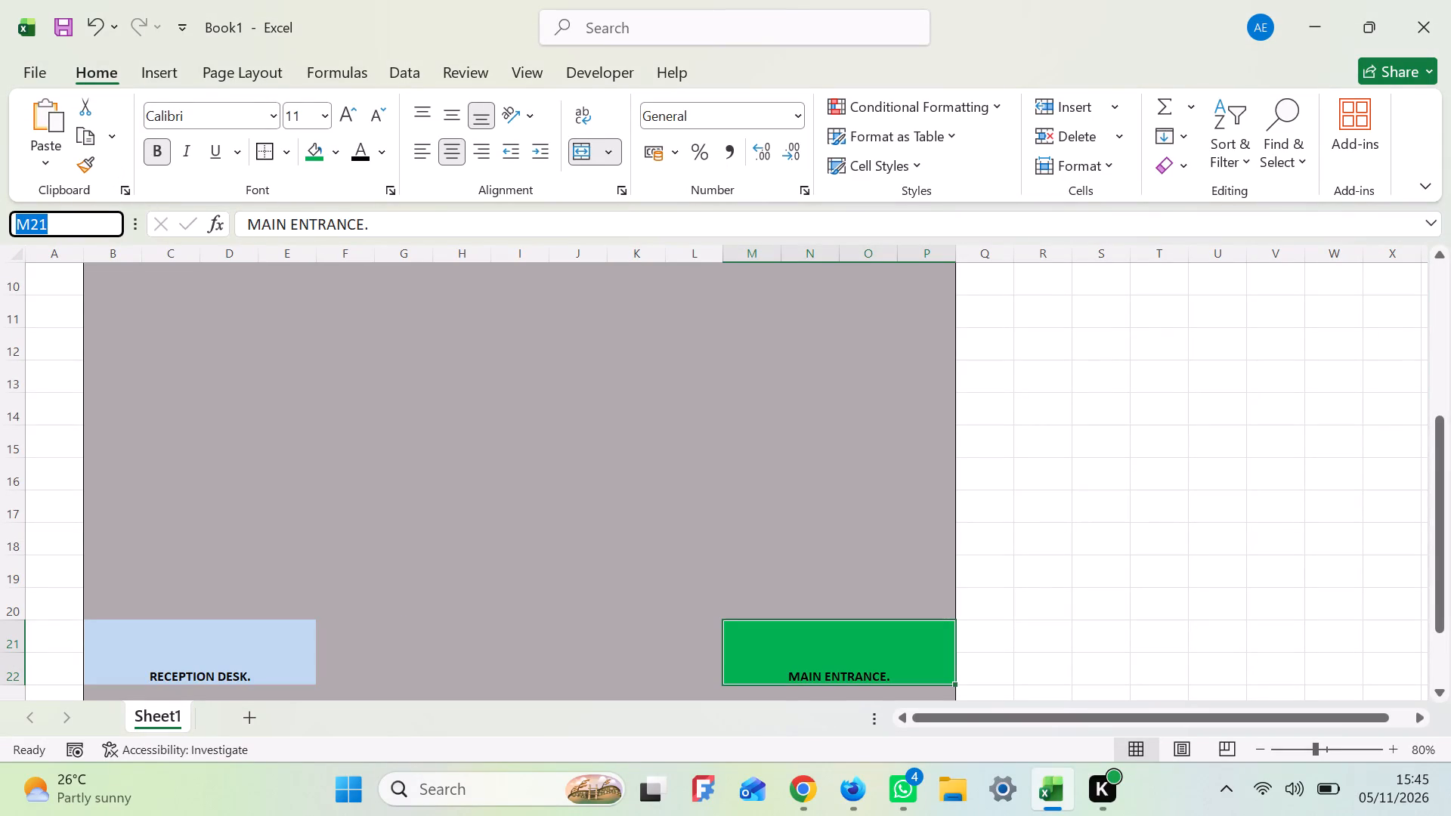
pyautogui.press('BackSpace')
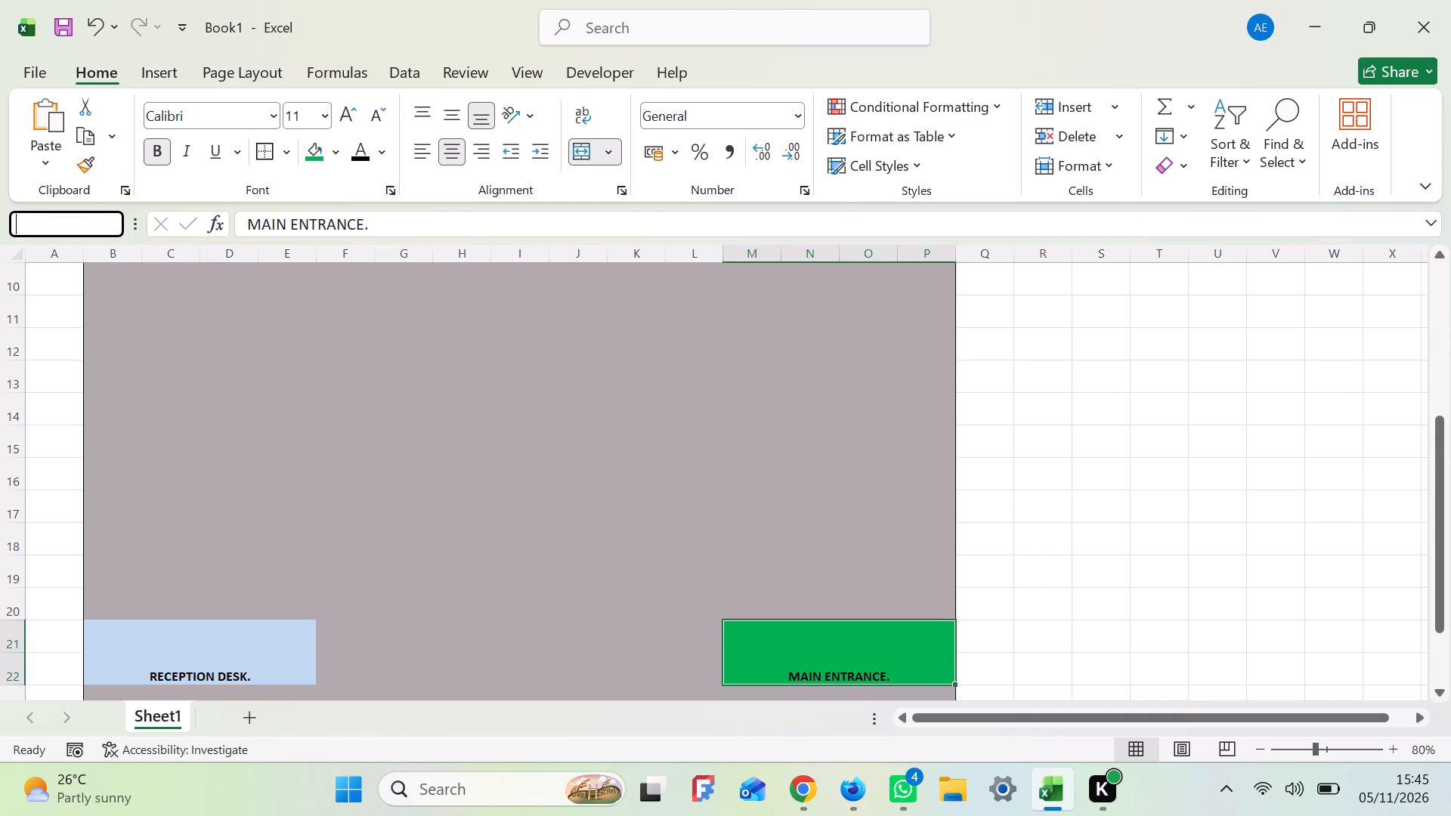
pyautogui.write('G1')
pyautogui.press('9')
pyautogui.hotkey('shift', ':')
pyautogui.write('K22')
pyautogui.press('Return')
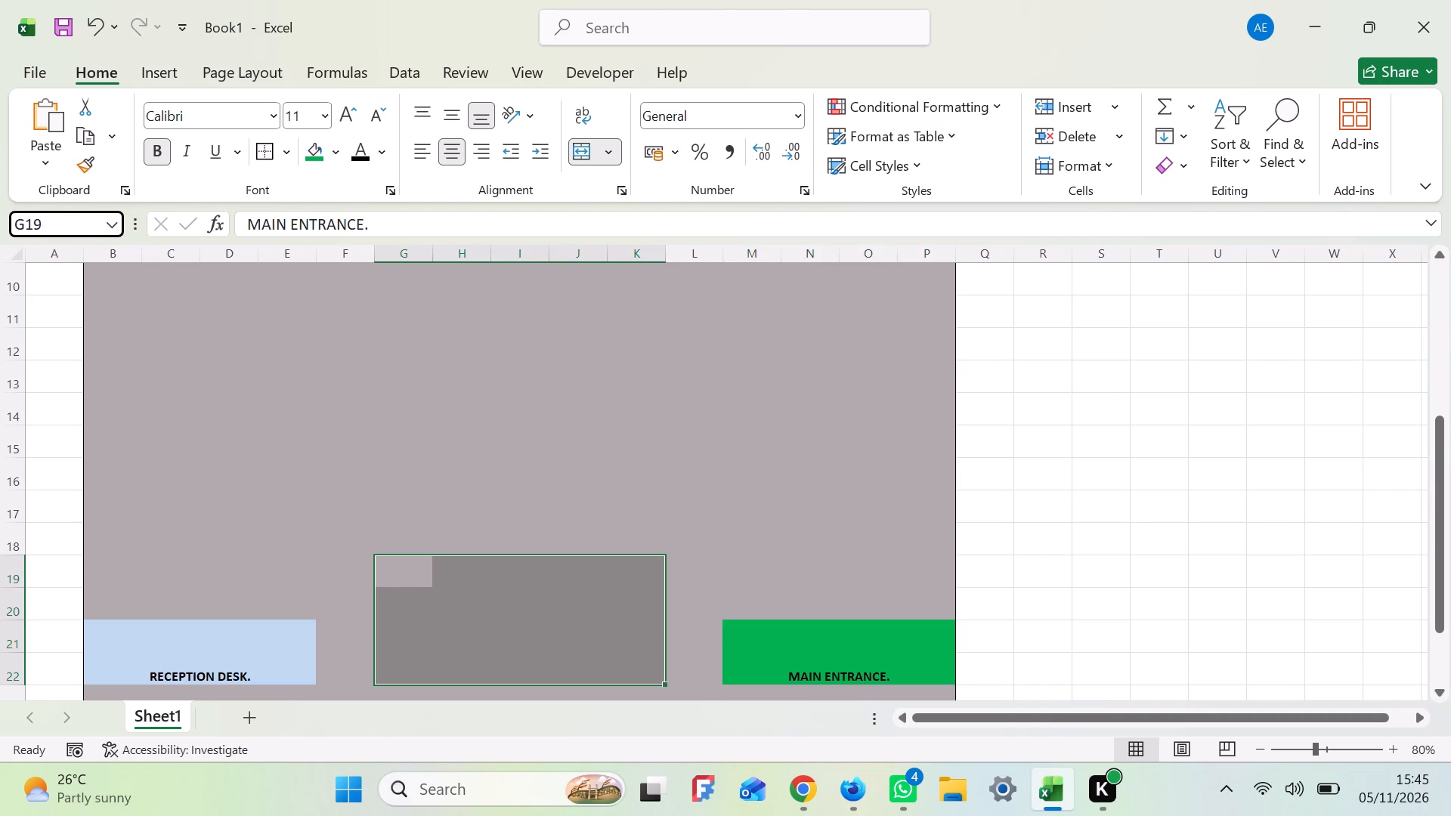
pyautogui.write('DA')
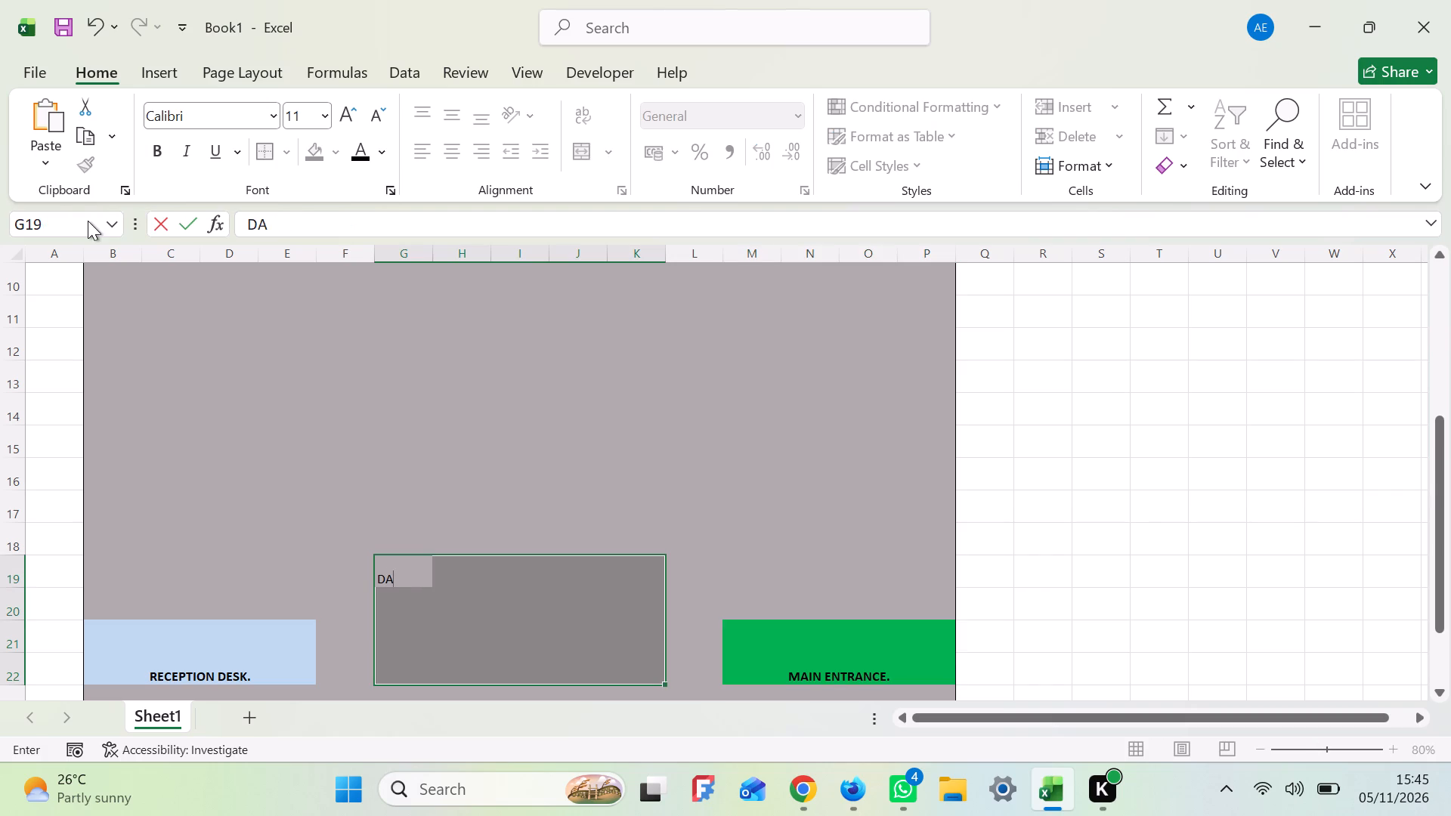
pyautogui.write('NCE')
pyautogui.press('space')
pyautogui.press('f')
pyautogui.press('l')
pyautogui.write('OO')
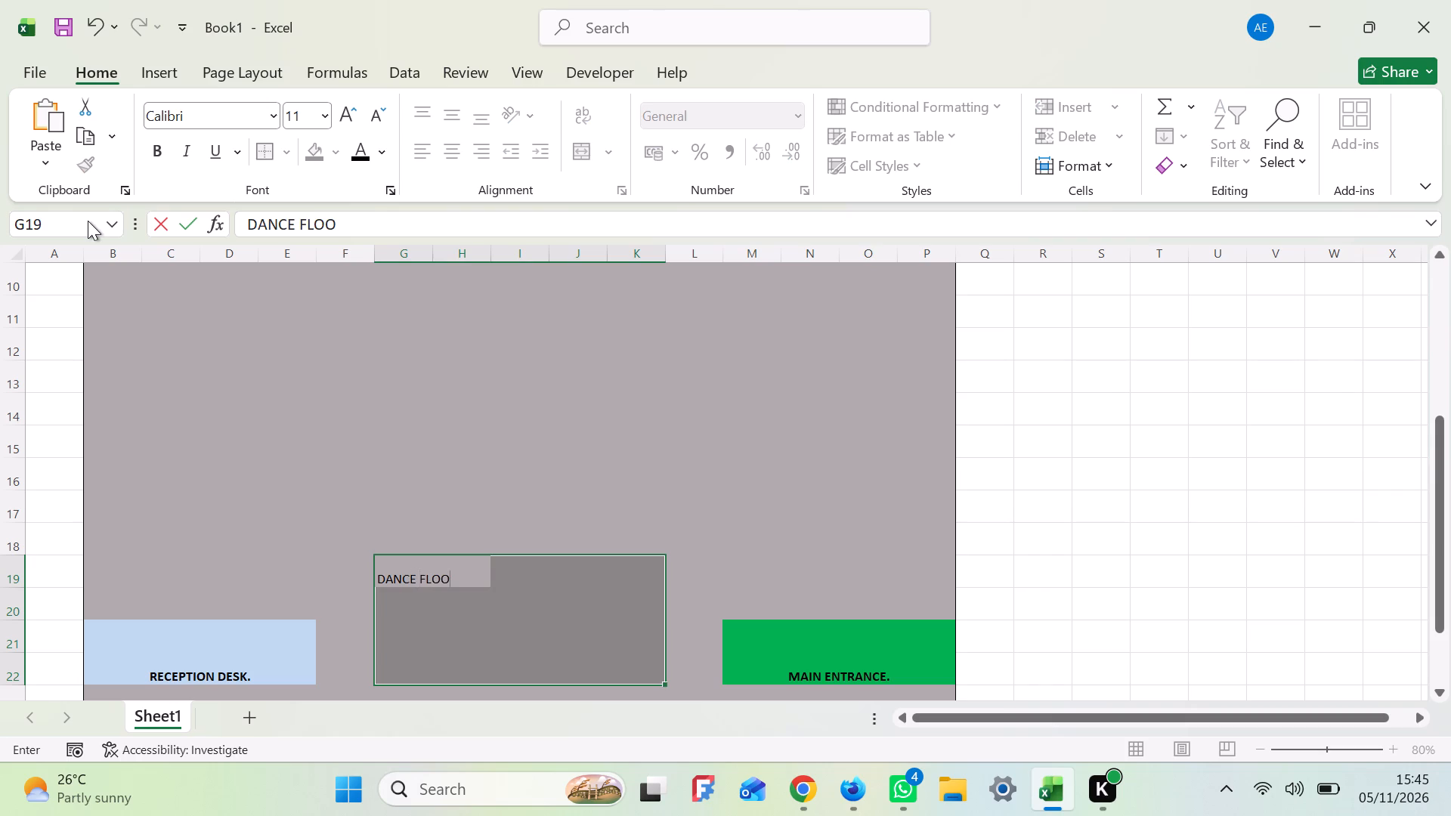
pyautogui.press('r')
pyautogui.press('.')
# Make the DANCE FLOOR. label bold and fill the range G19:K22 with the standard red color.
pyautogui.click(158, 147)
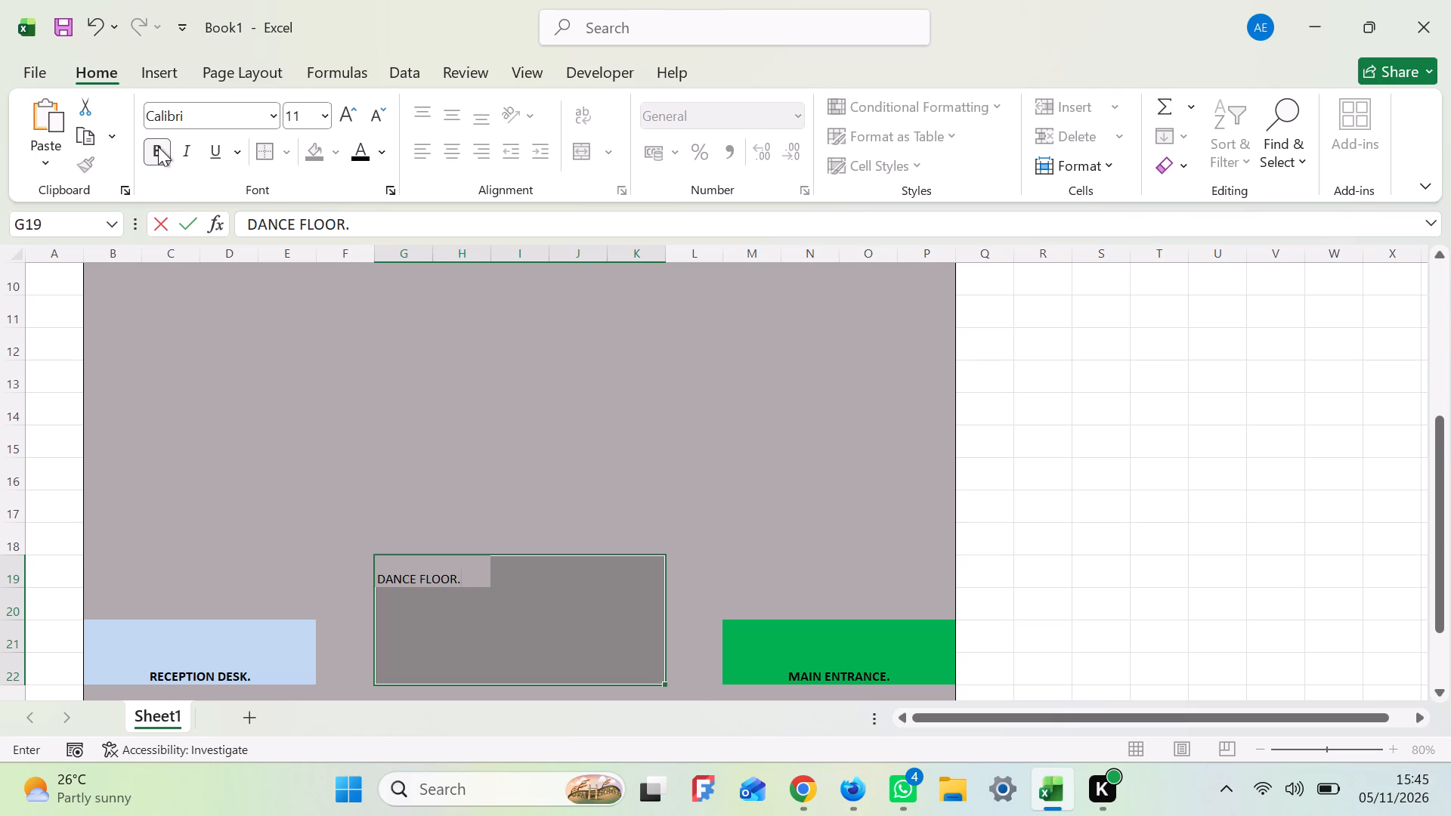
pyautogui.click(158, 147)
pyautogui.click(158, 147)
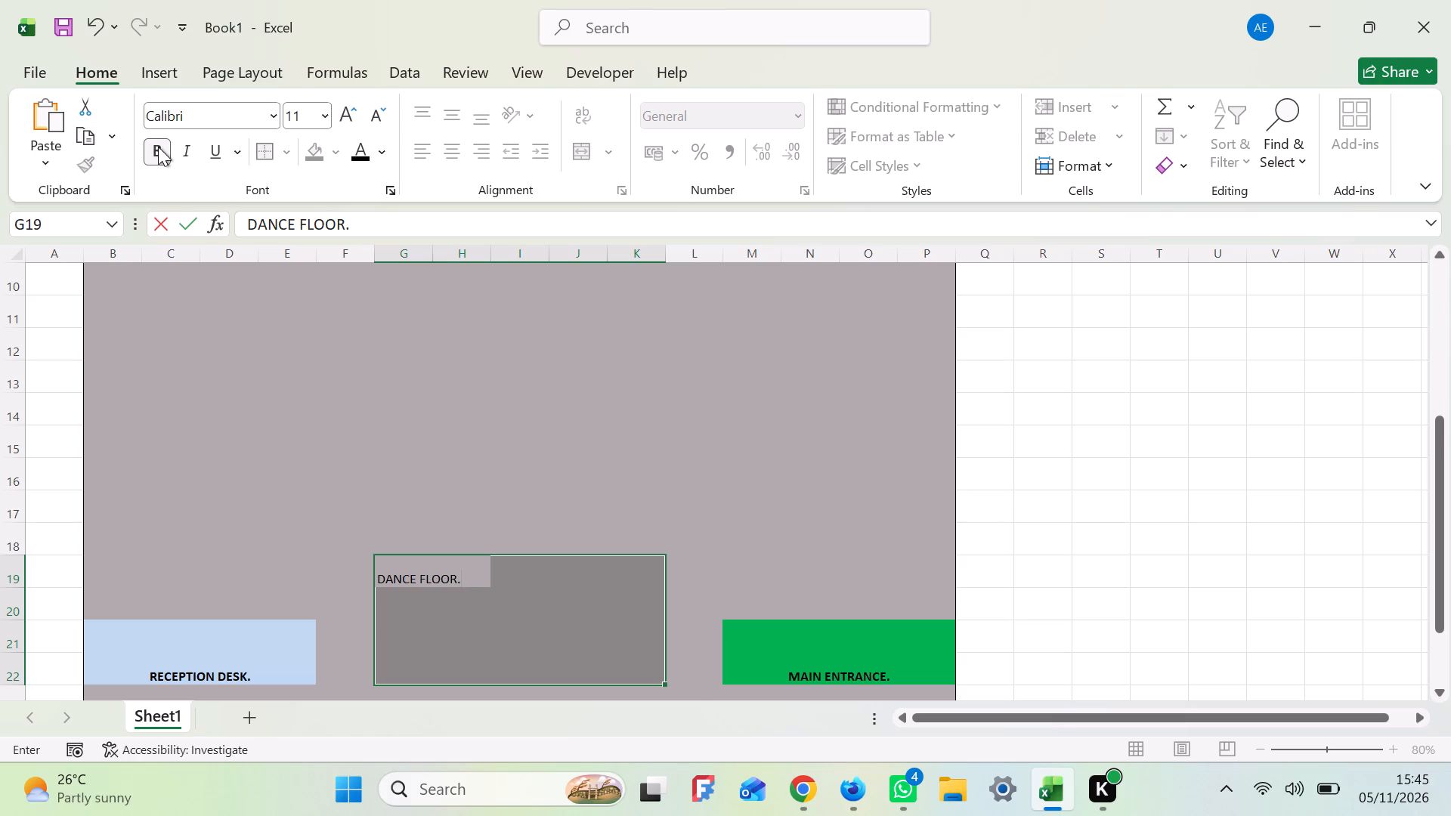
pyautogui.press('Return')
pyautogui.click(158, 147)
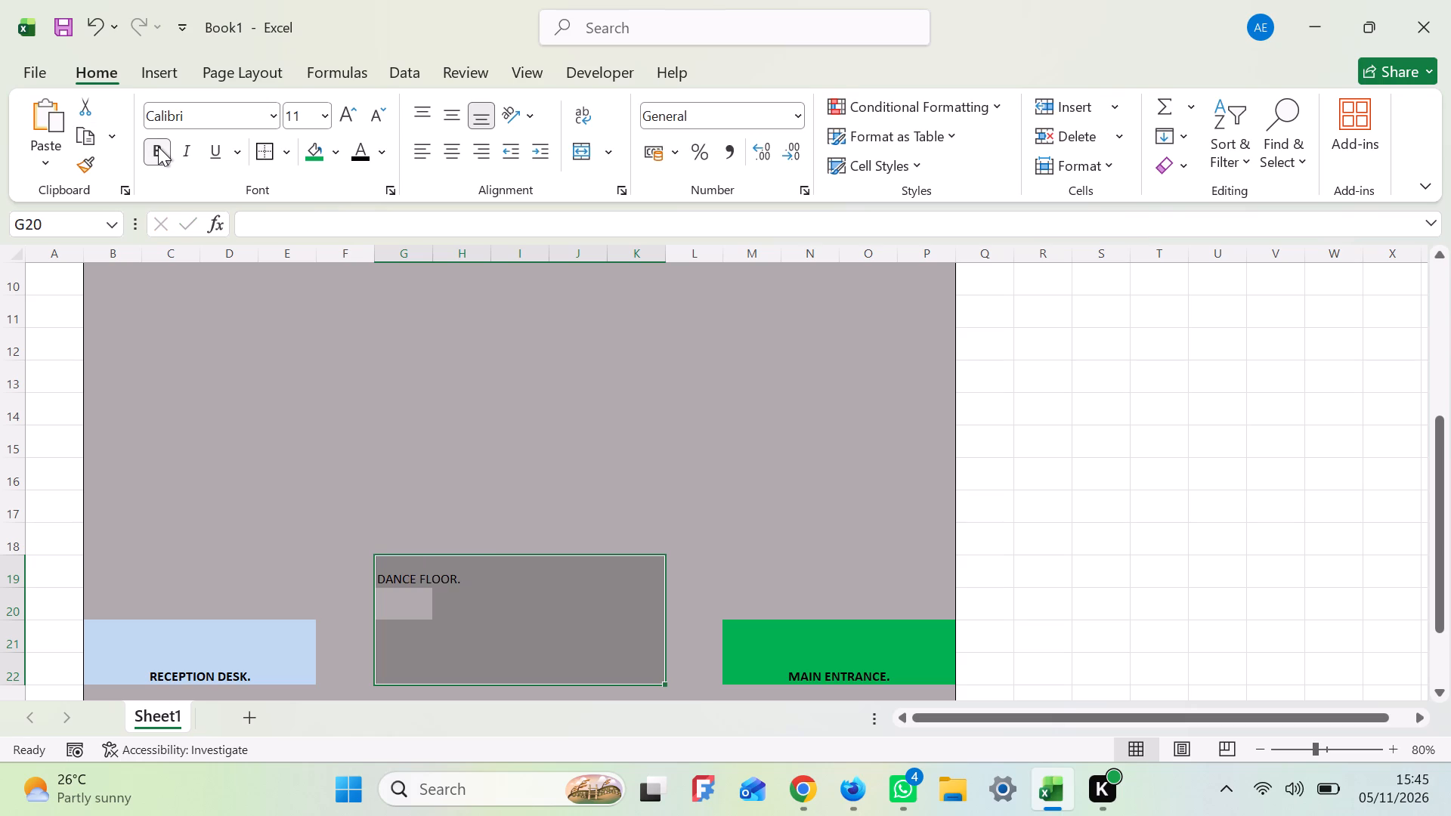
pyautogui.click(334, 147)
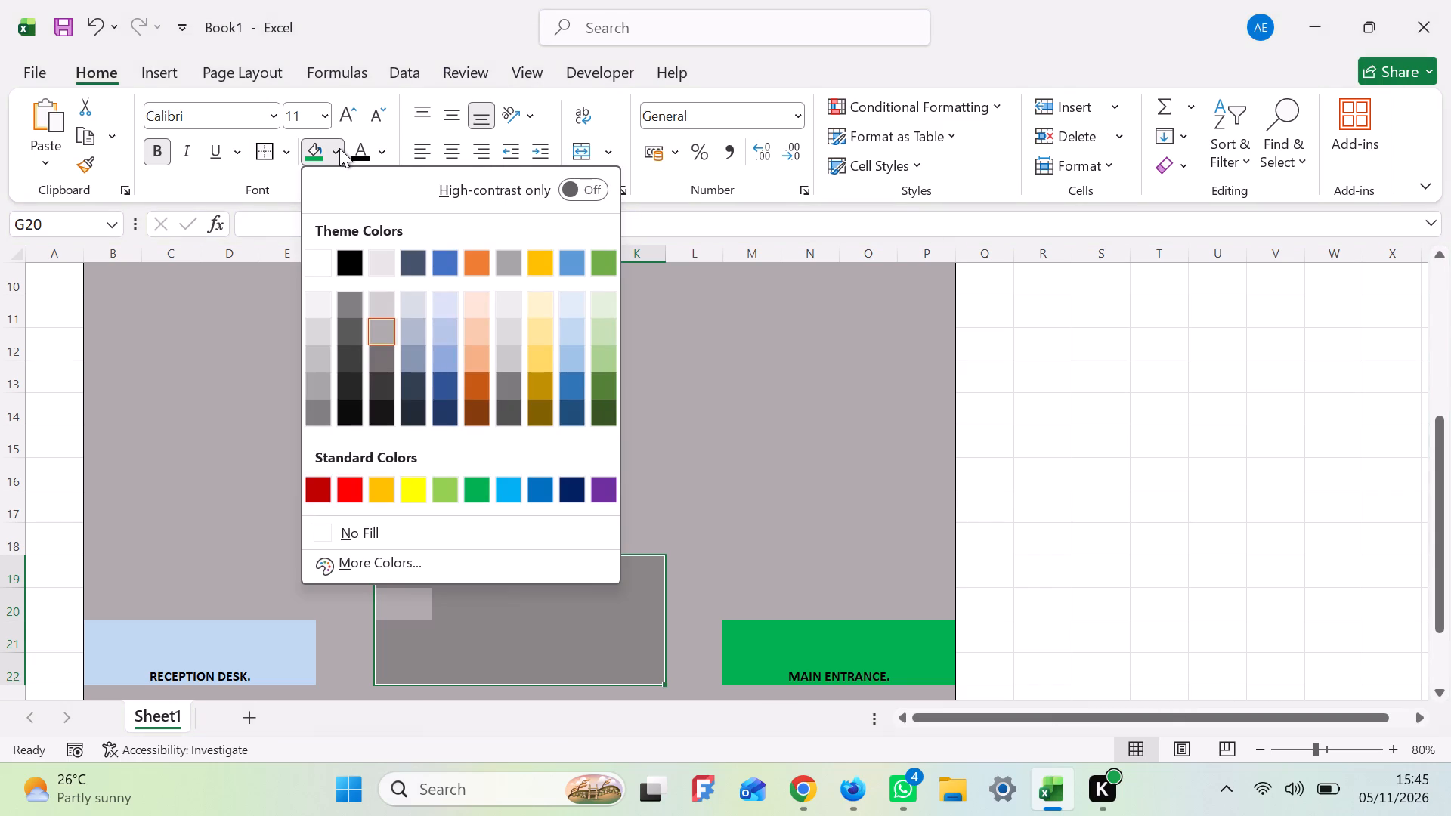
pyautogui.click(354, 493)
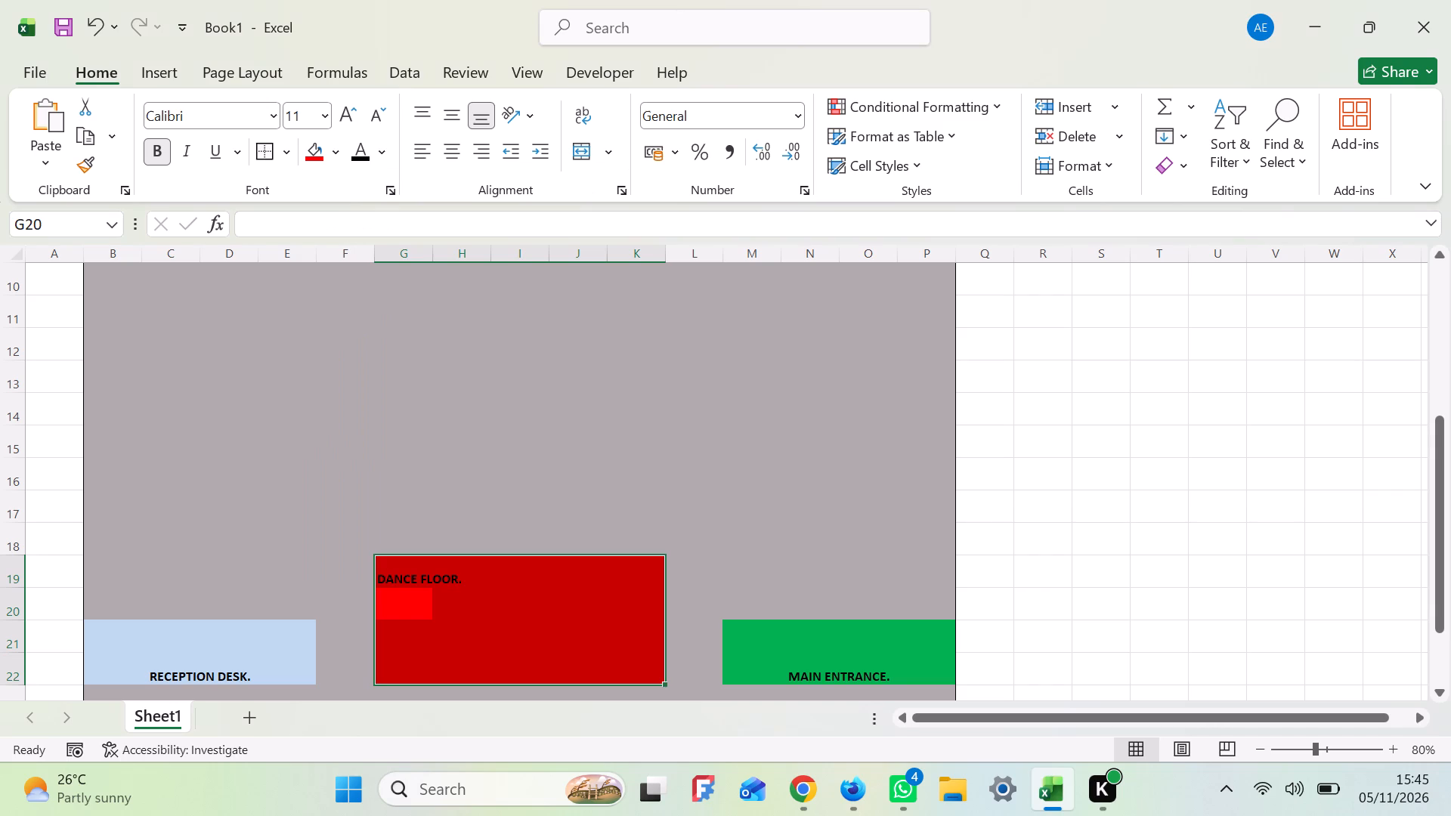
# Merge and center the red DANCE FLOOR. range G19:K22.
pyautogui.click(604, 149)
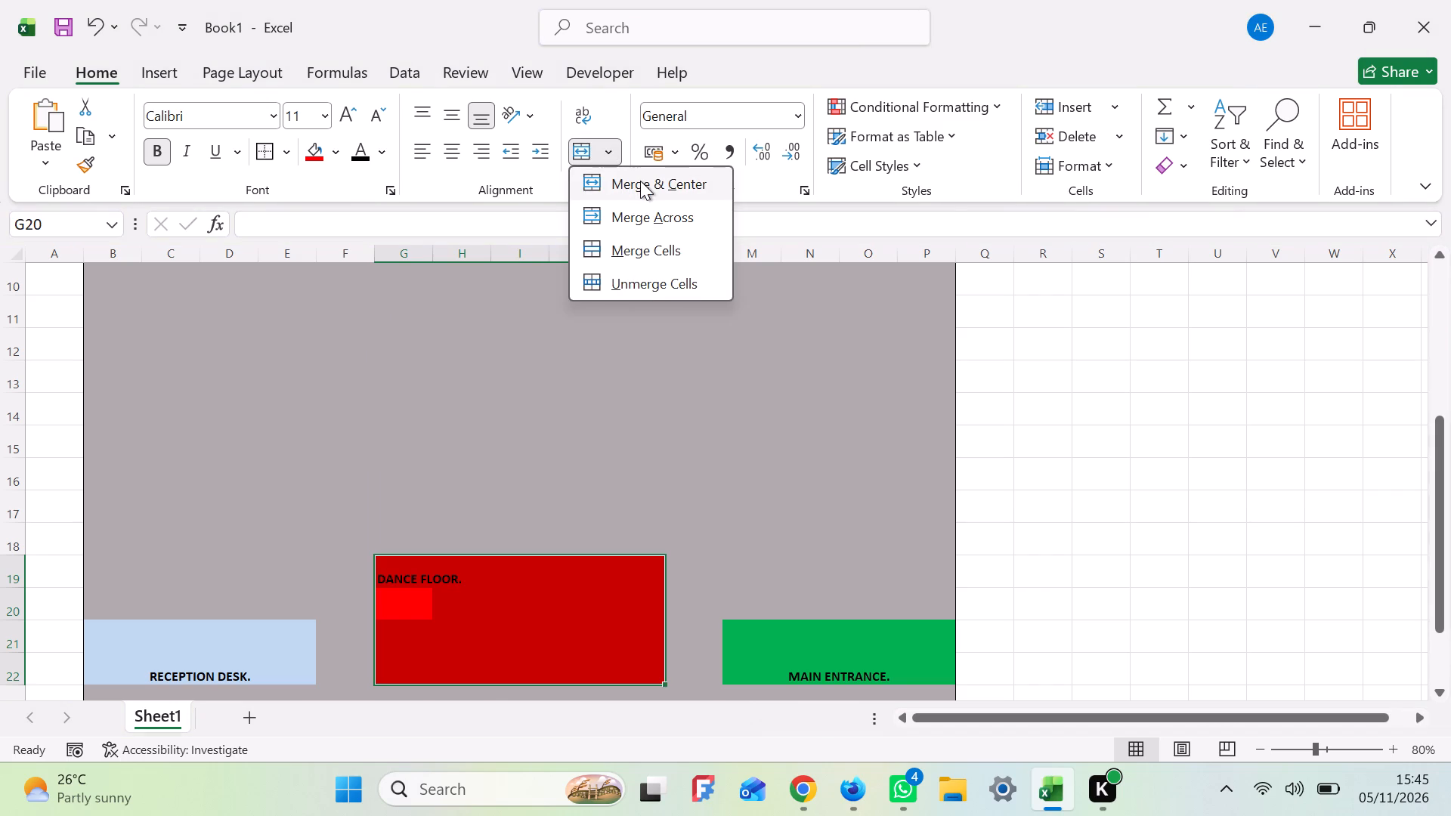
pyautogui.click(640, 181)
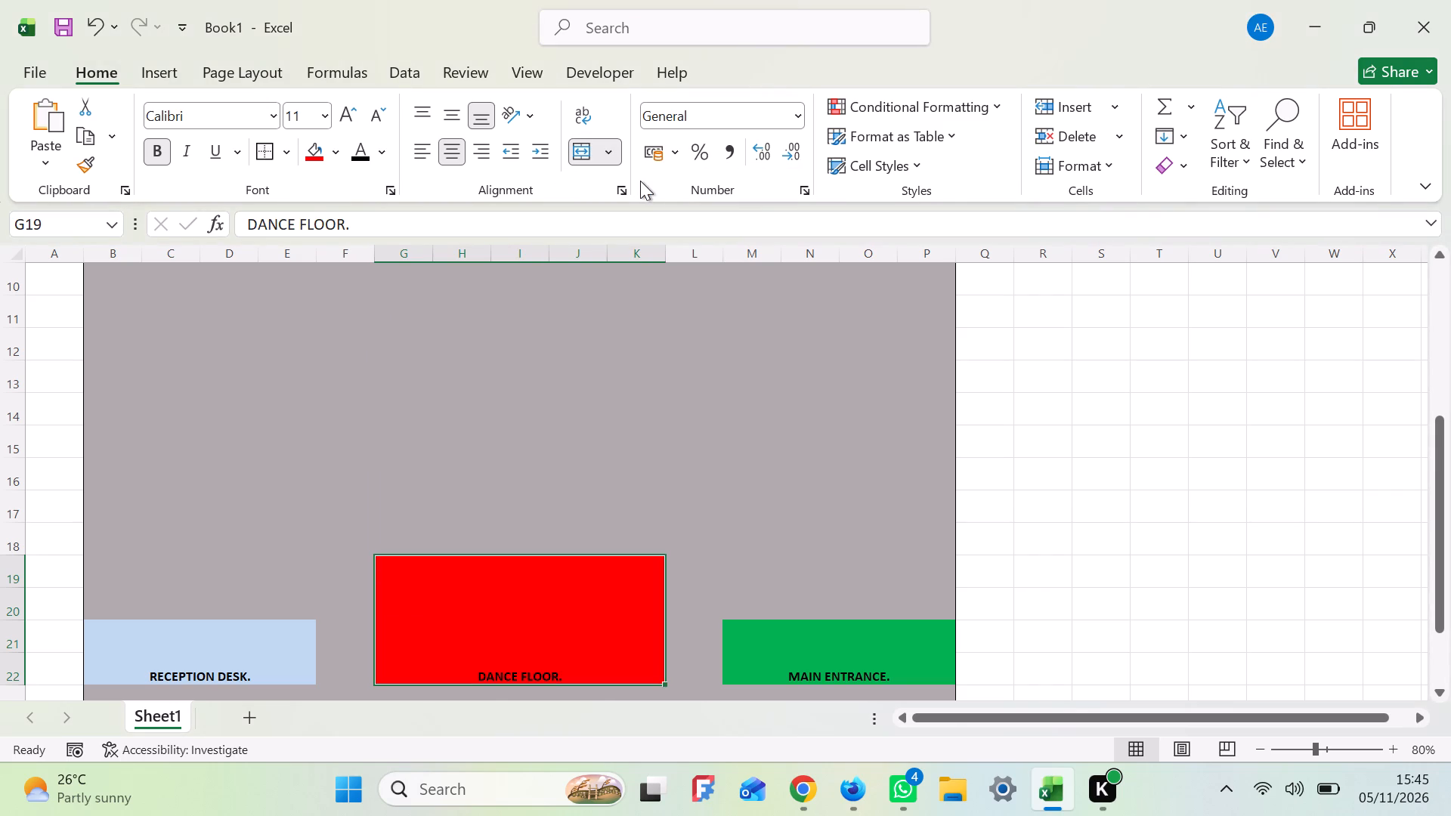
pyautogui.click(581, 337)
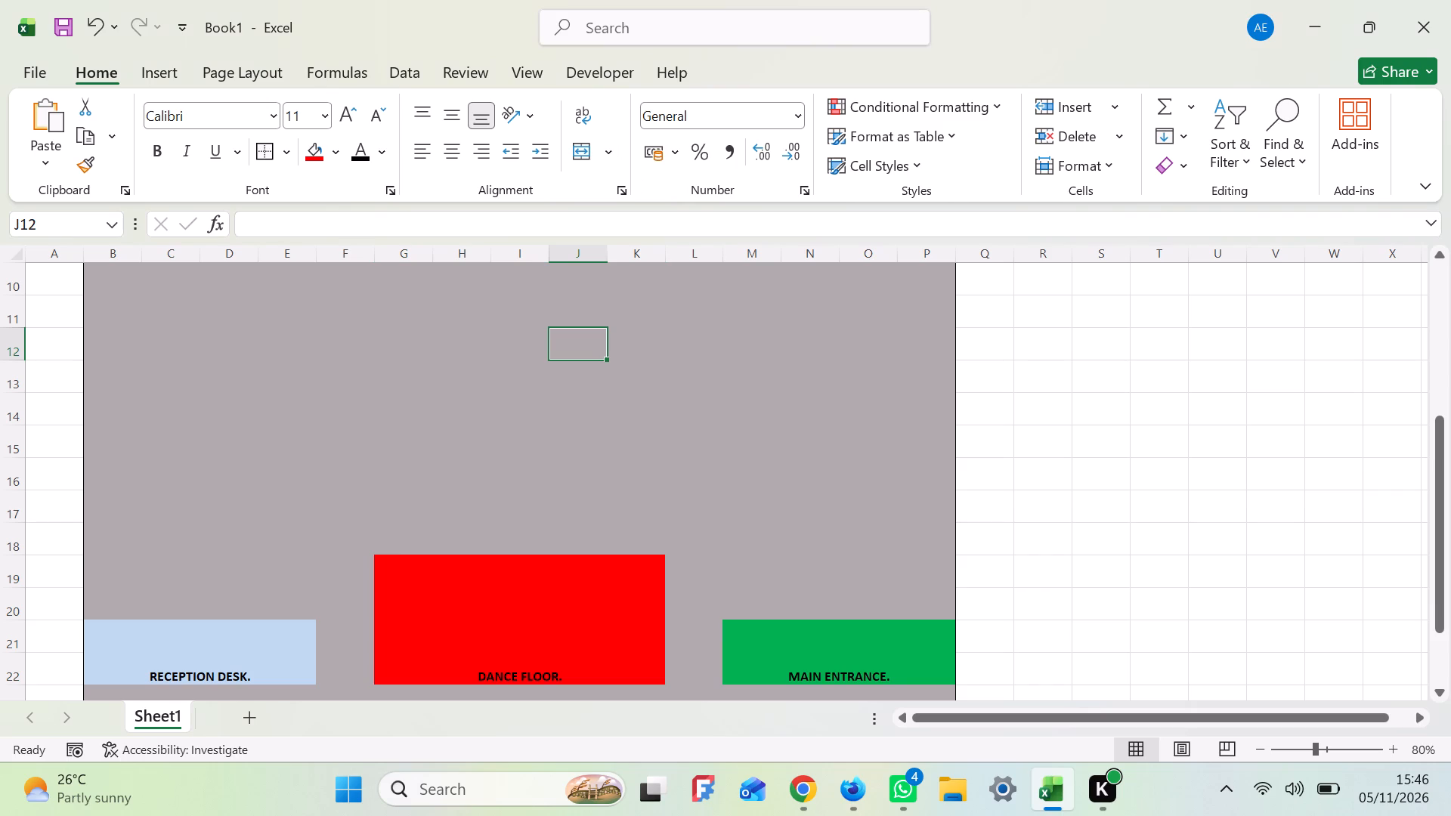
# Select the range C10:D11 and enter the label "TABLE 01" in cell C10.
pyautogui.click(69, 221)
pyautogui.press('BackSpace')
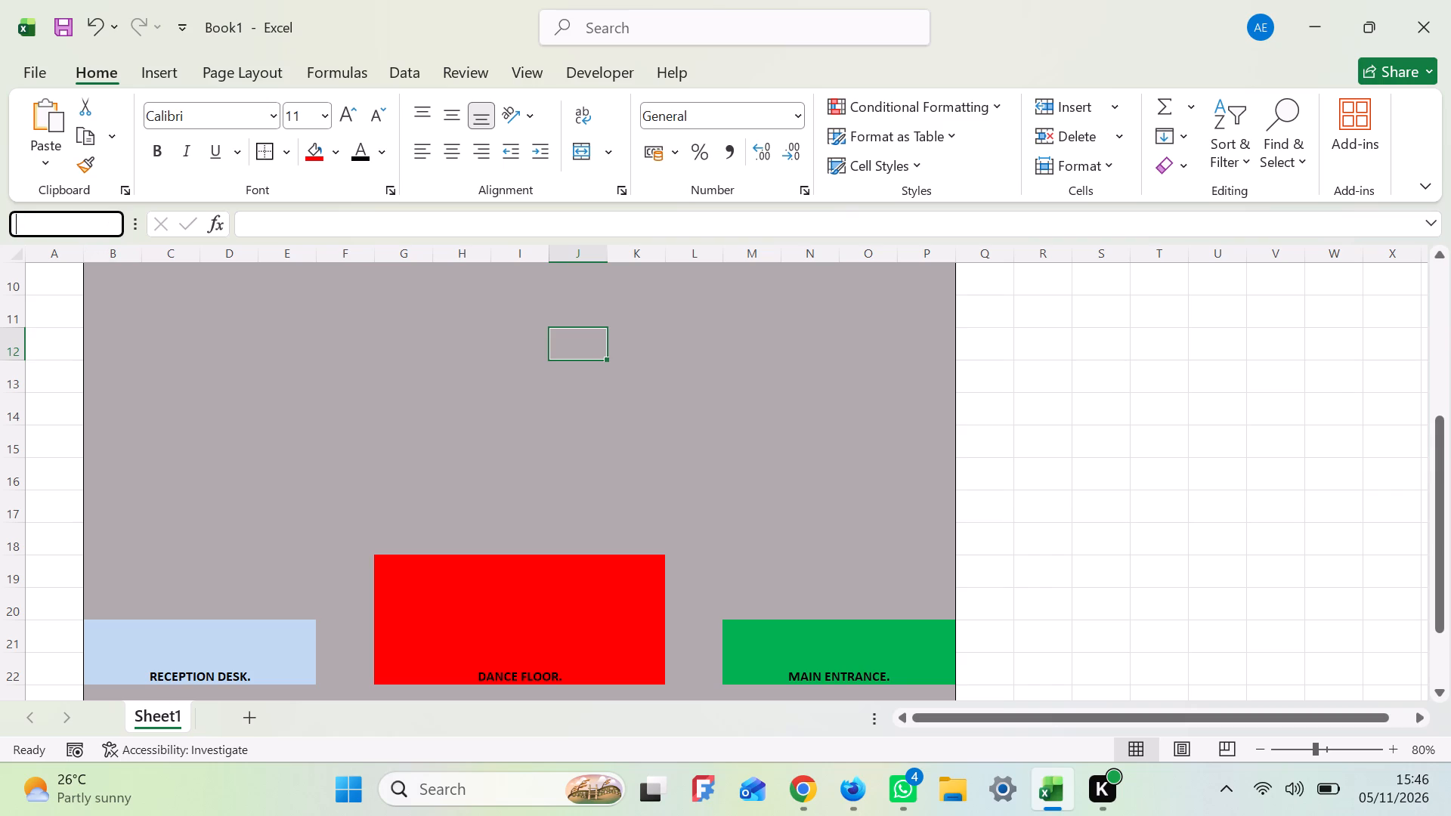
pyautogui.write('C1')
pyautogui.press('0')
pyautogui.hotkey('shift', ':')
pyautogui.write('D11')
pyautogui.press('Return')
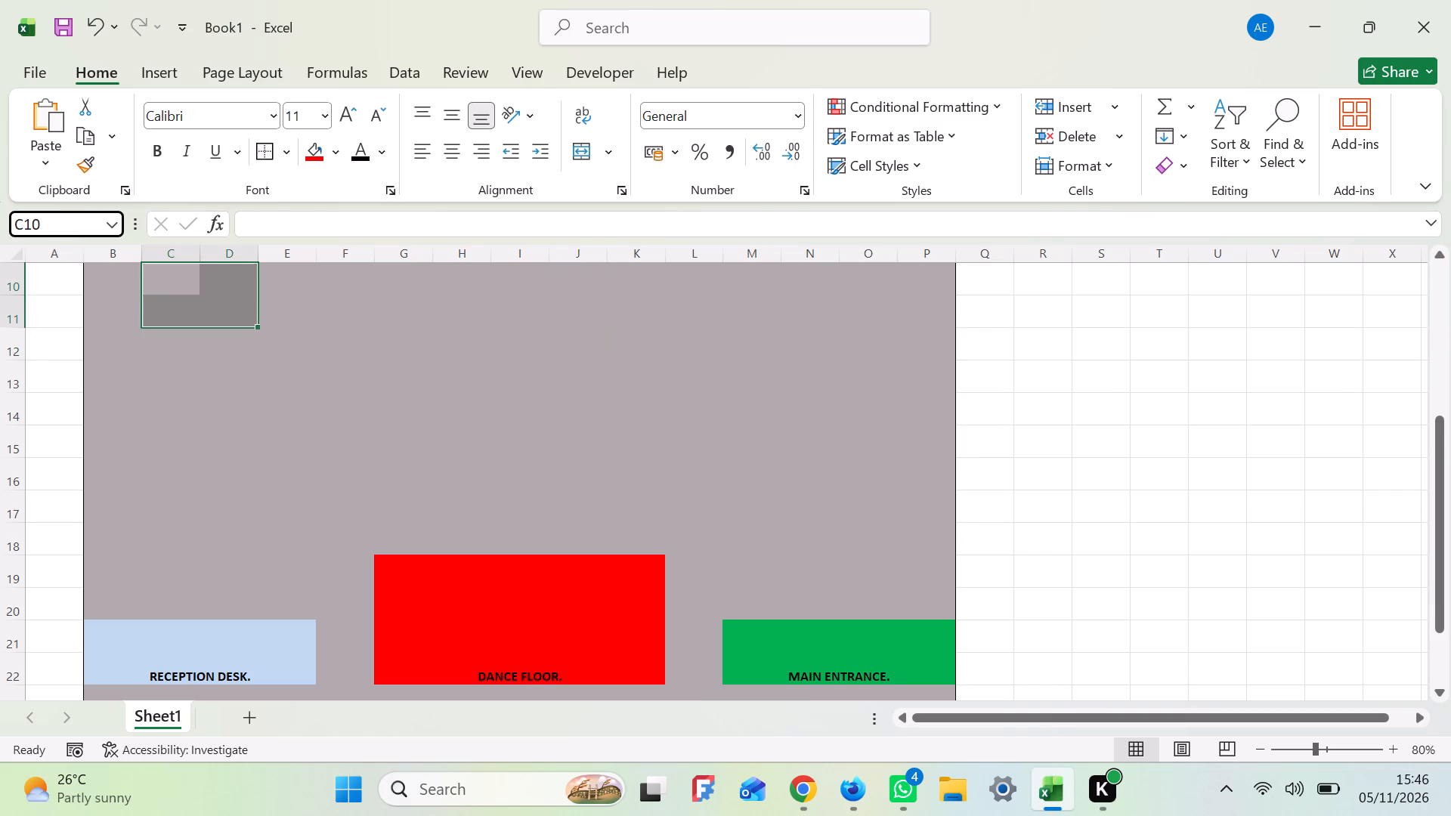
pyautogui.write('TABLE')
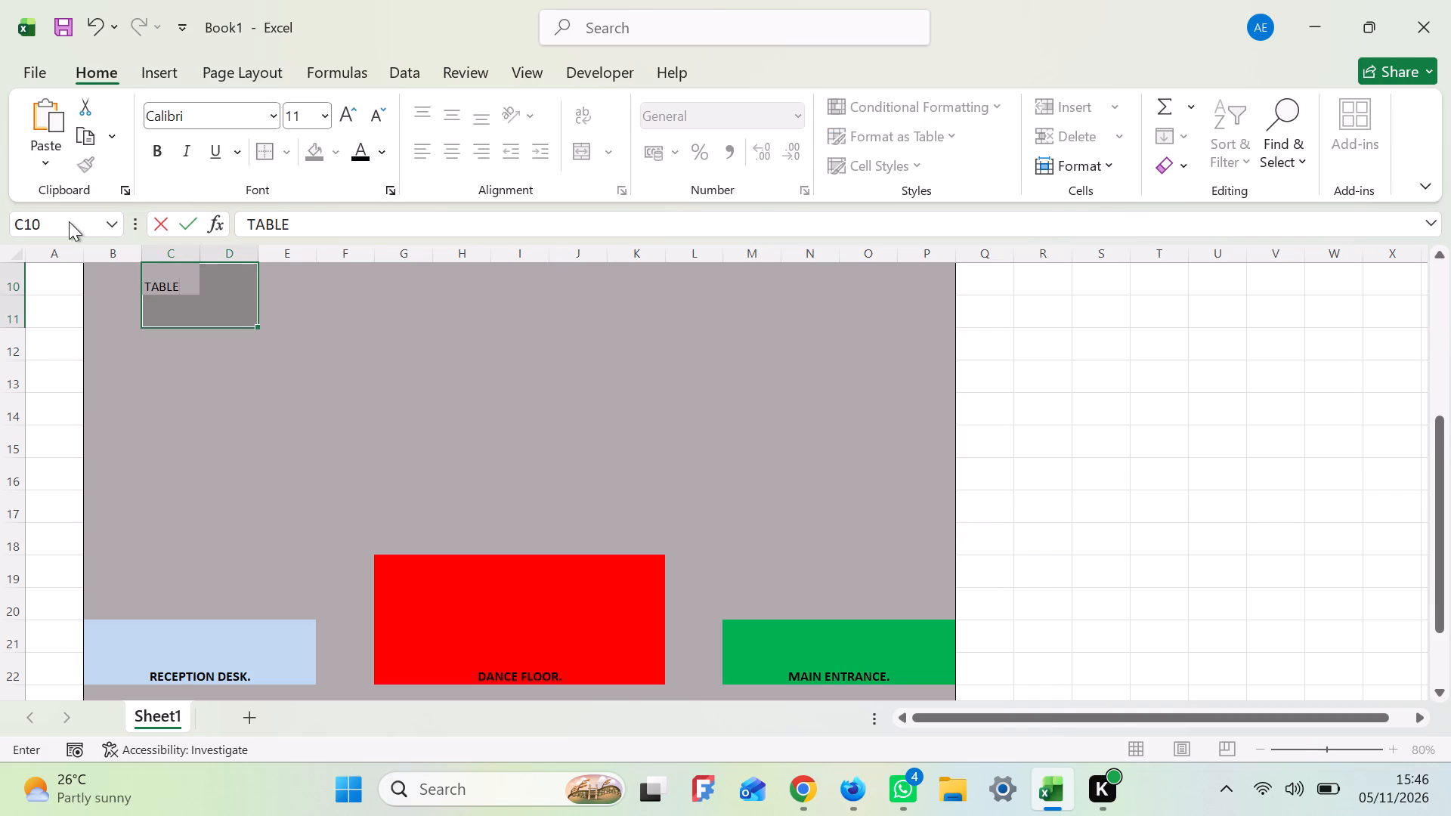
pyautogui.press('space')
pyautogui.press('0')
pyautogui.press('1')
pyautogui.press('Return')
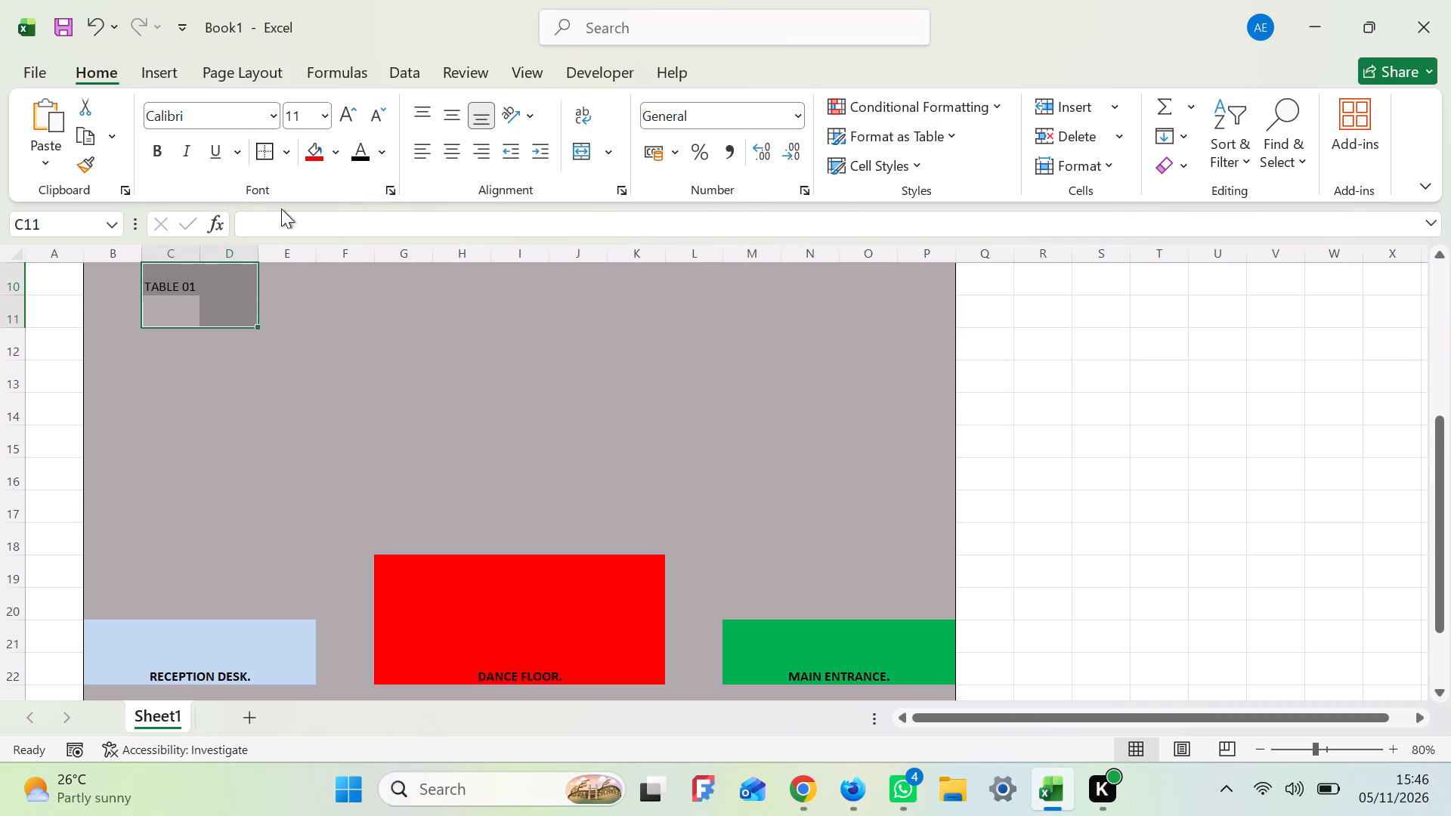
pyautogui.press('Return')
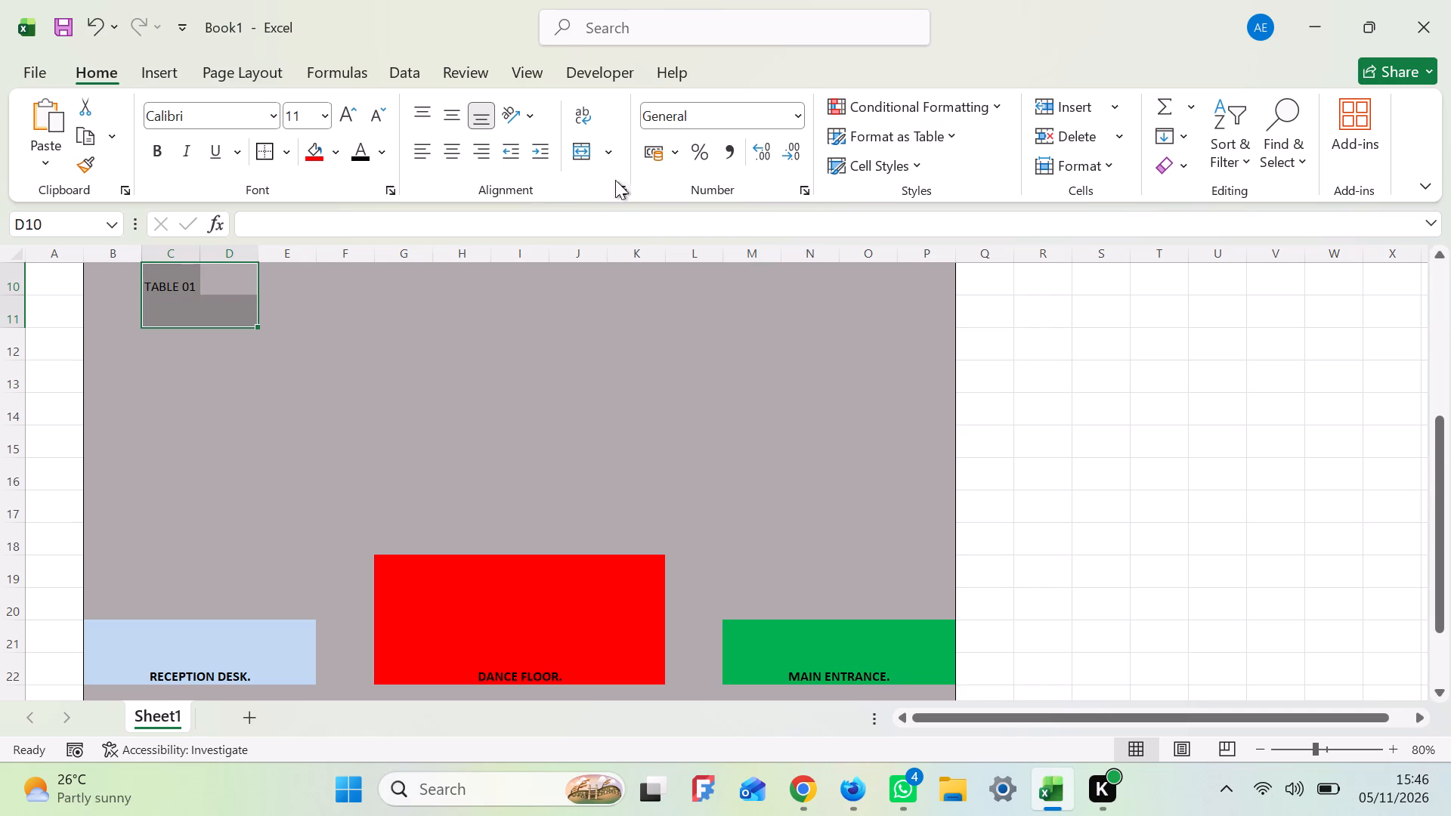
# Merge and center the range C10:D11 and make the TABLE 01 label bold.
pyautogui.click(620, 156)
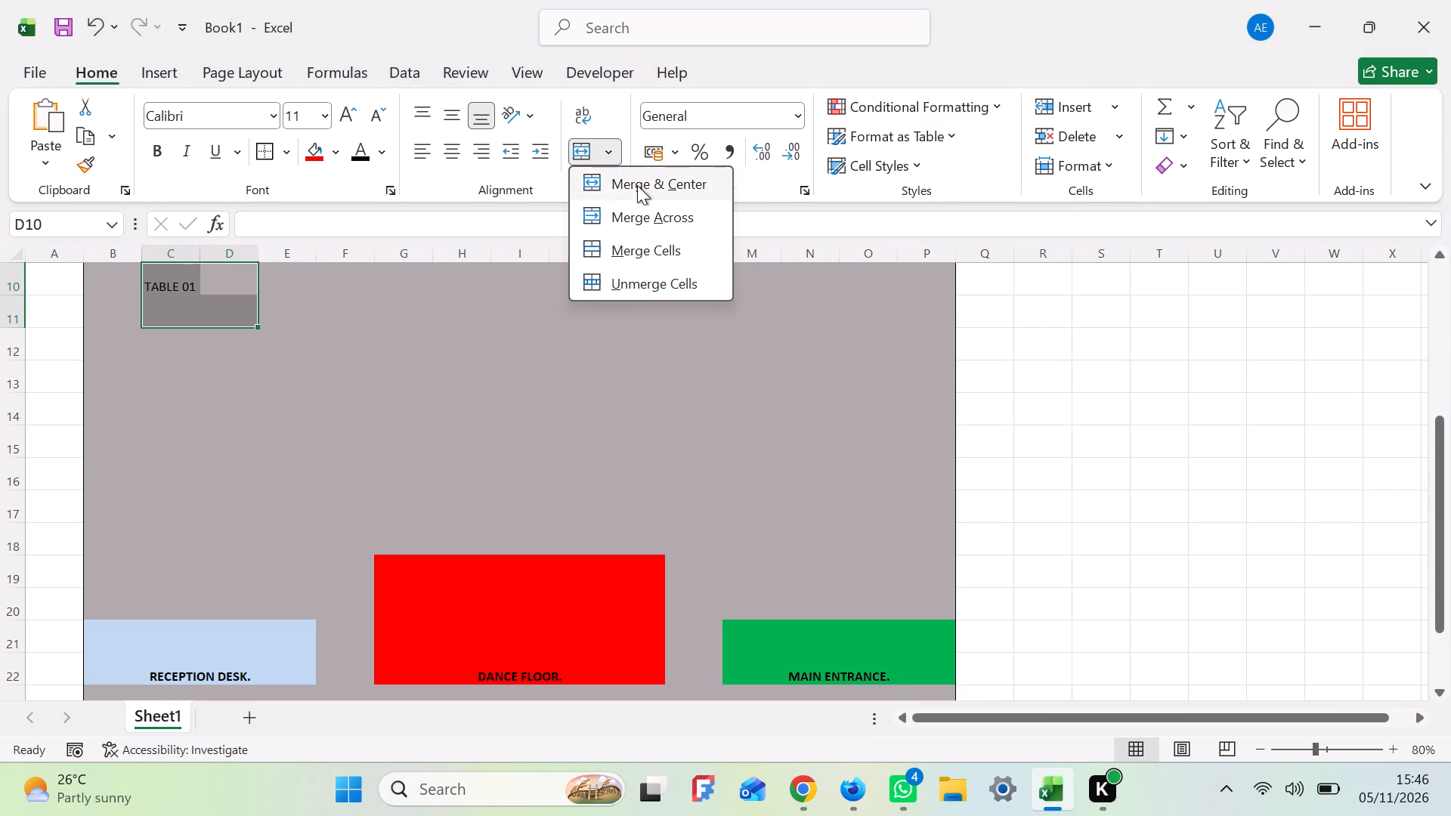
pyautogui.click(637, 185)
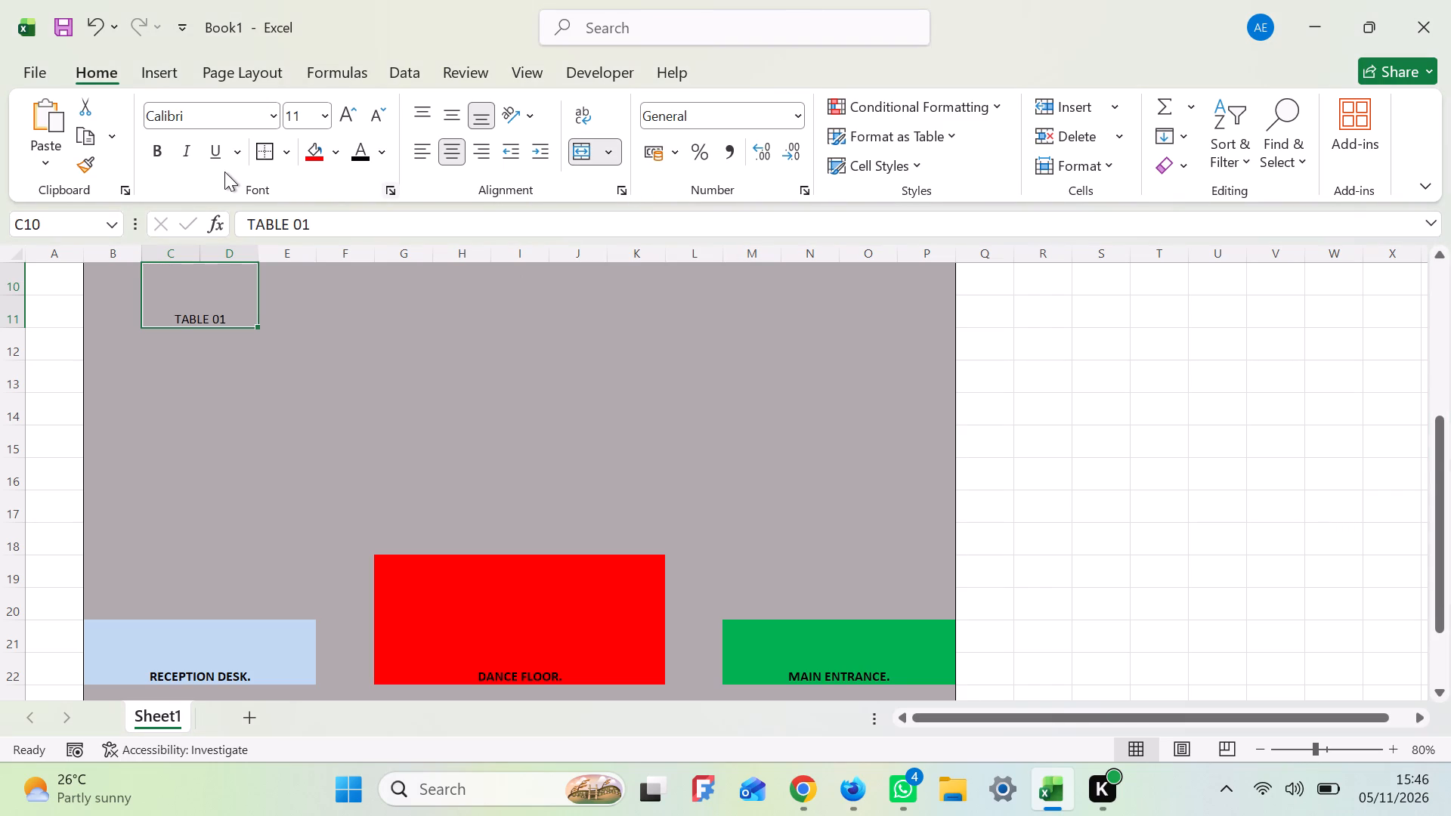
pyautogui.click(147, 154)
# Fill the merged TABLE 01 block with the medium-light gold theme color.
pyautogui.click(339, 162)
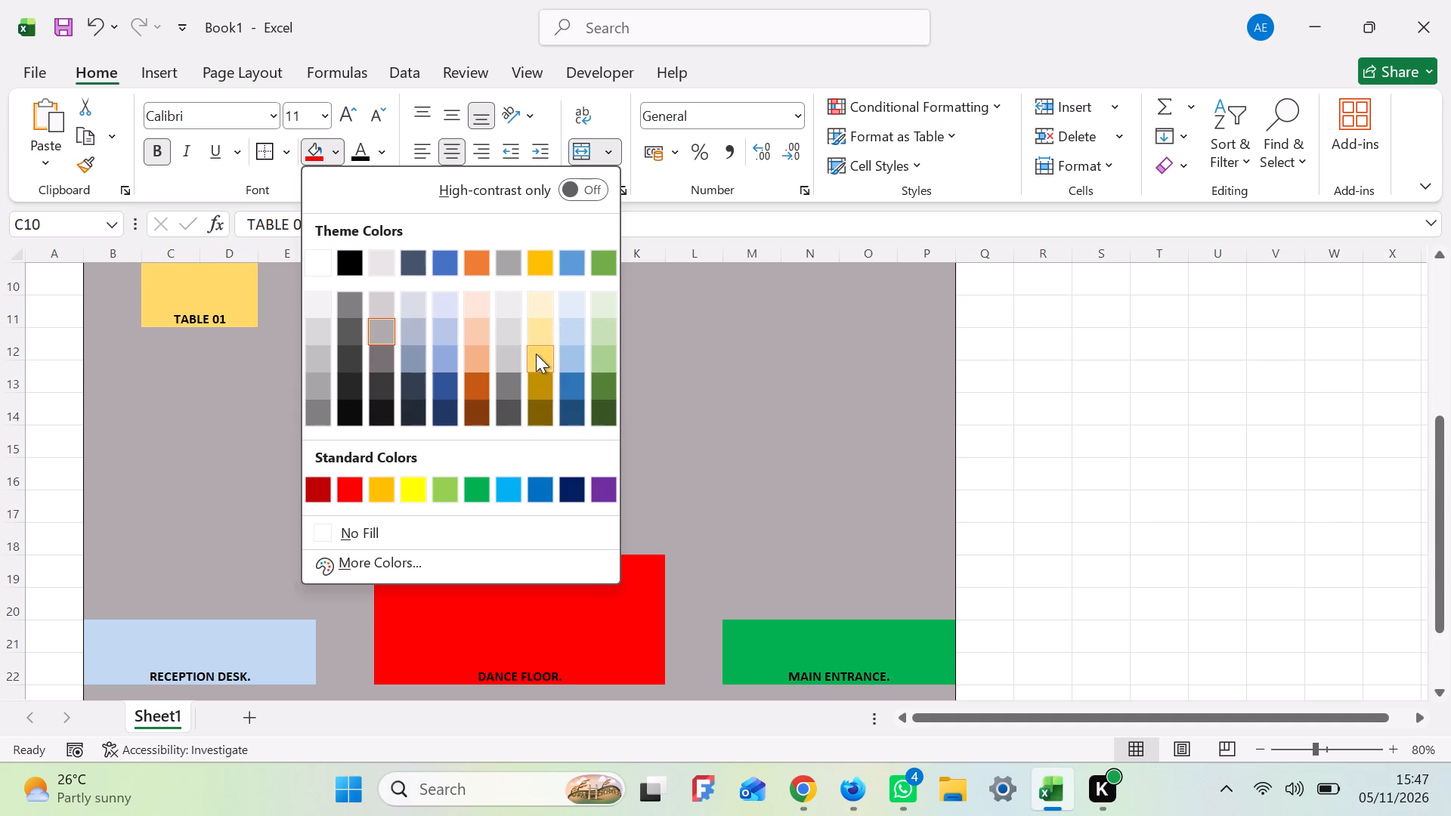
pyautogui.click(536, 354)
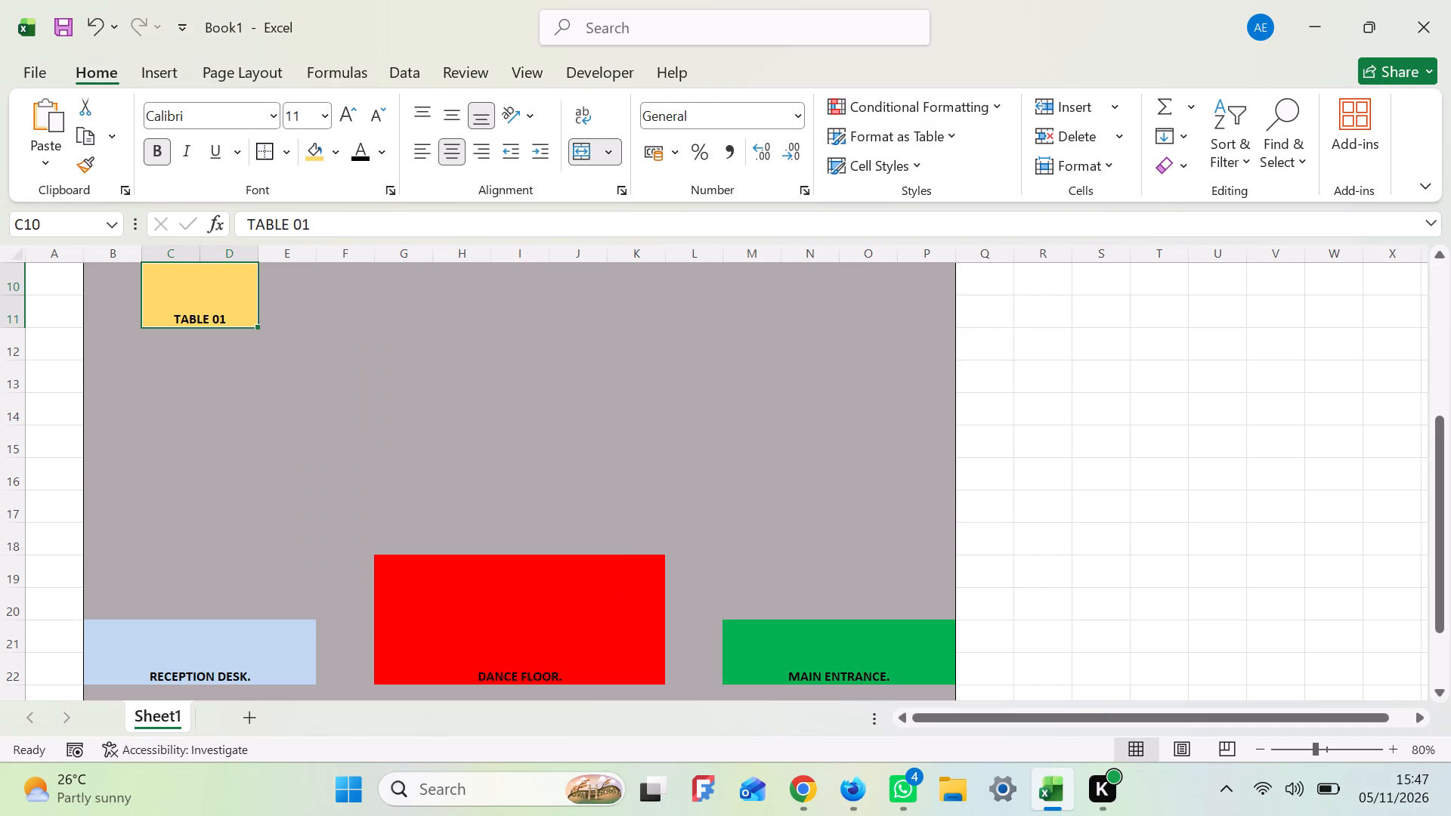
# Select the range G10:H11 and enter the label "TABLE 02" in cell G10.
pyautogui.click(74, 224)
pyautogui.press('BackSpace')
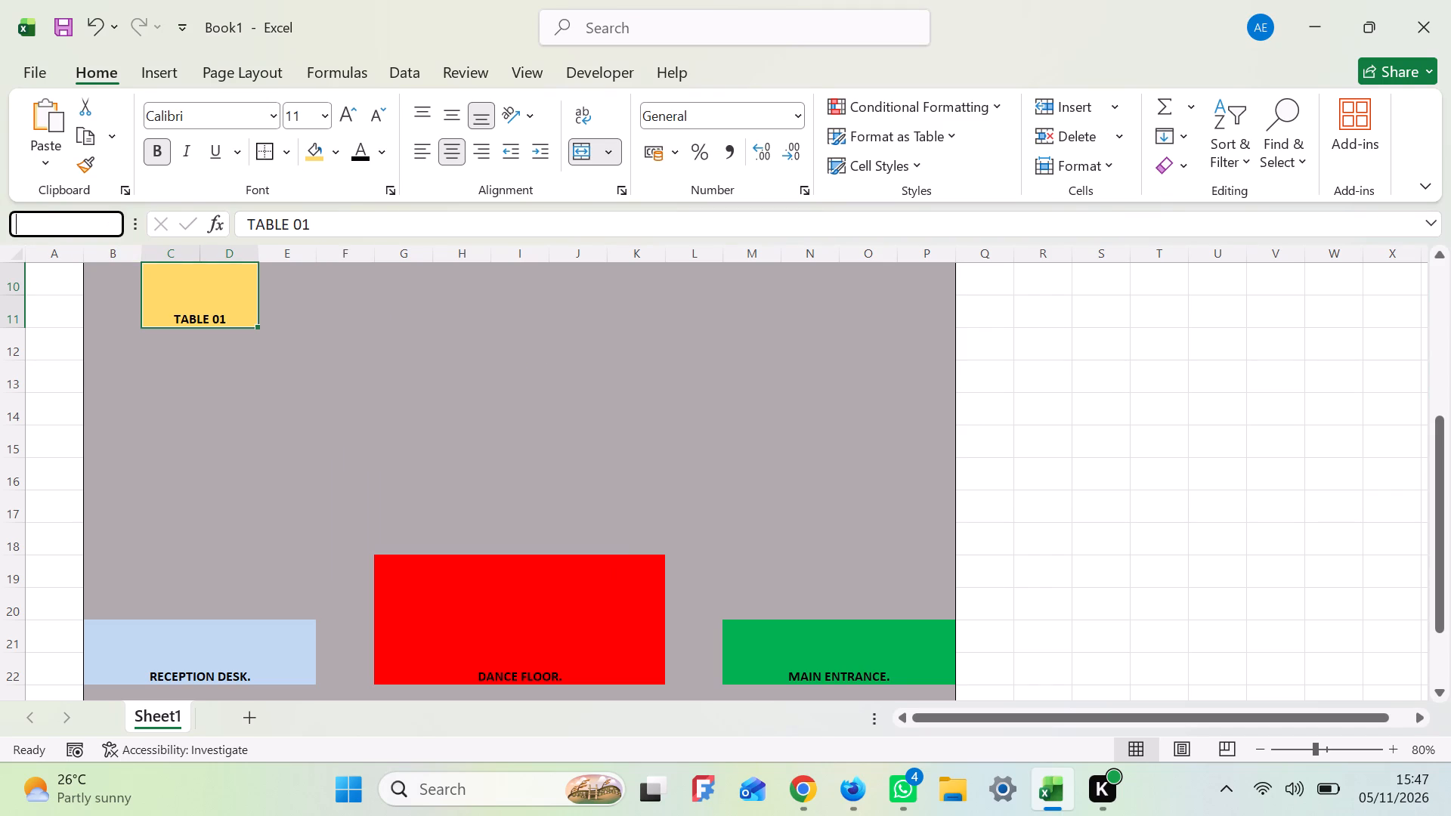
pyautogui.press('g')
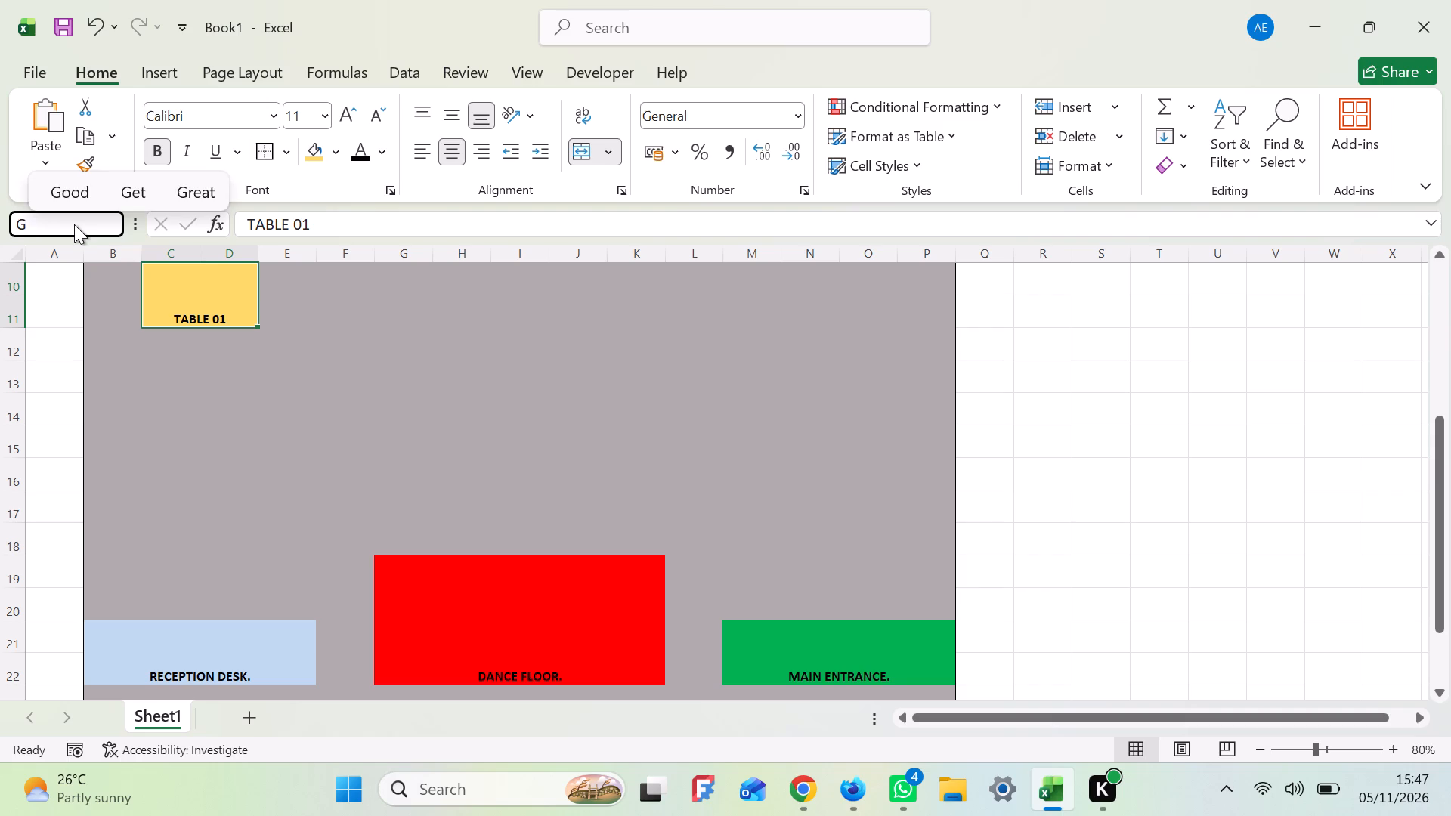
pyautogui.press('1')
pyautogui.press('0')
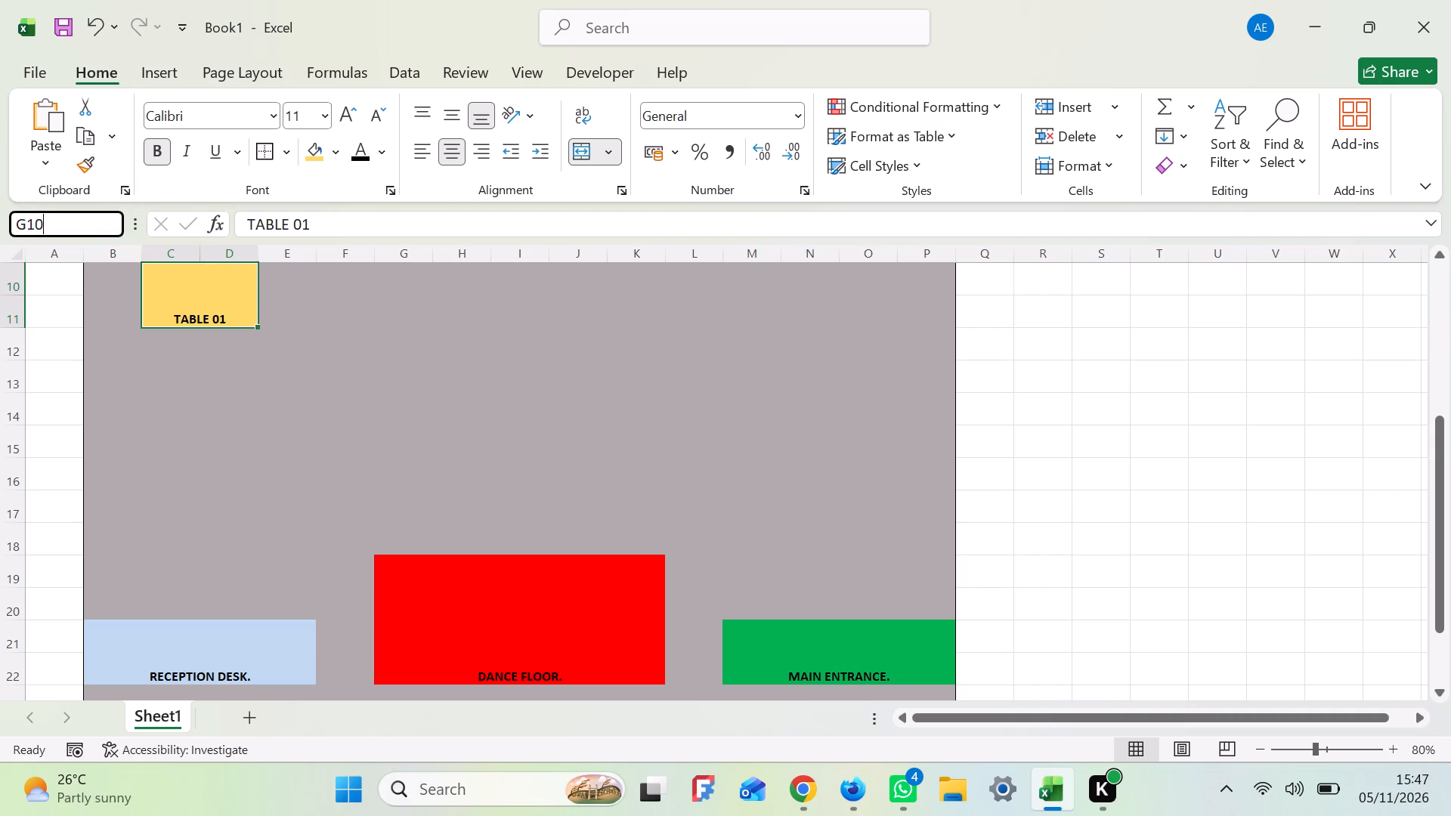
pyautogui.hotkey('shift', ':')
pyautogui.press('h')
pyautogui.write('11')
pyautogui.press('Return')
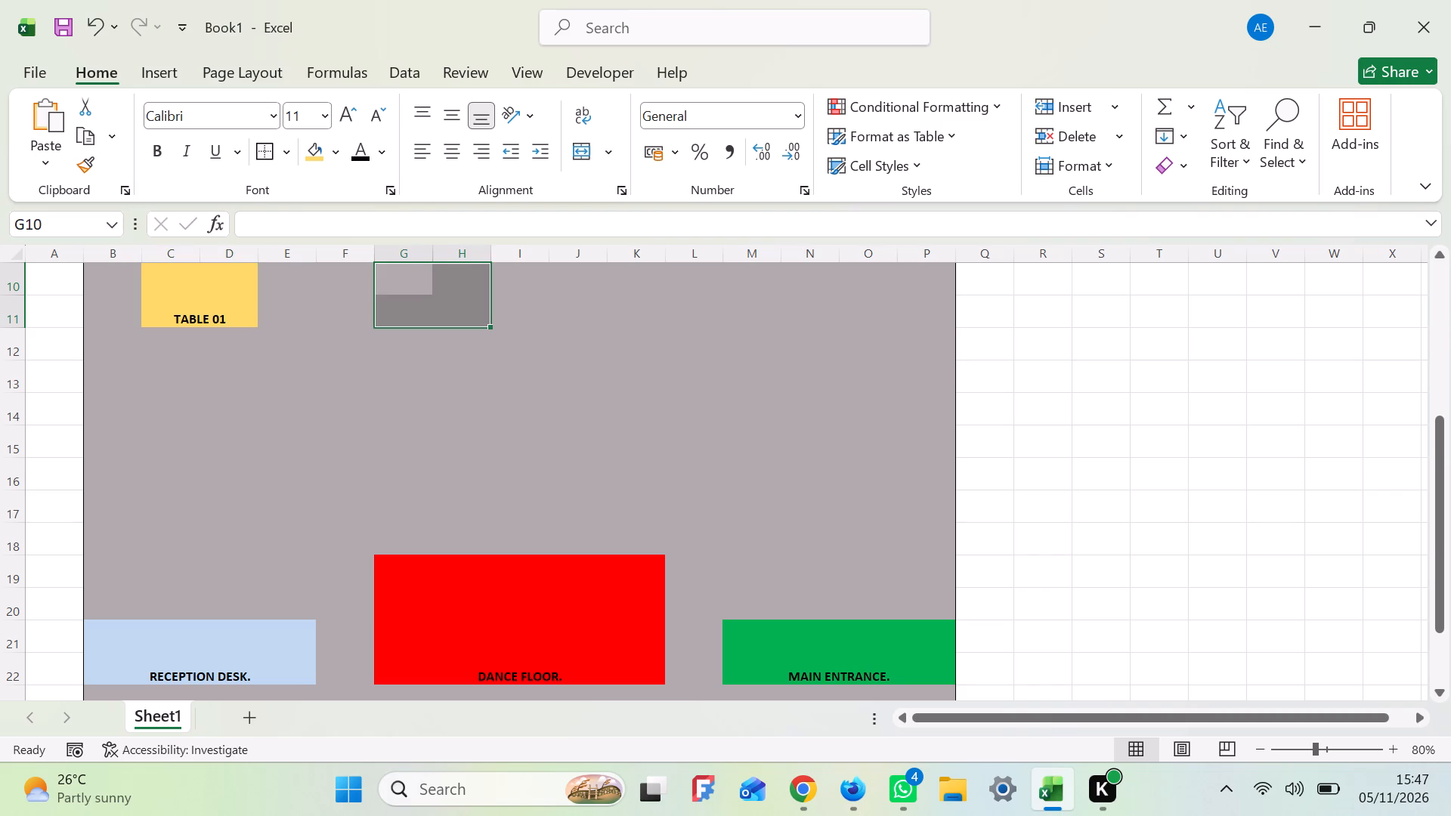
pyautogui.write('TABLE')
pyautogui.press('space')
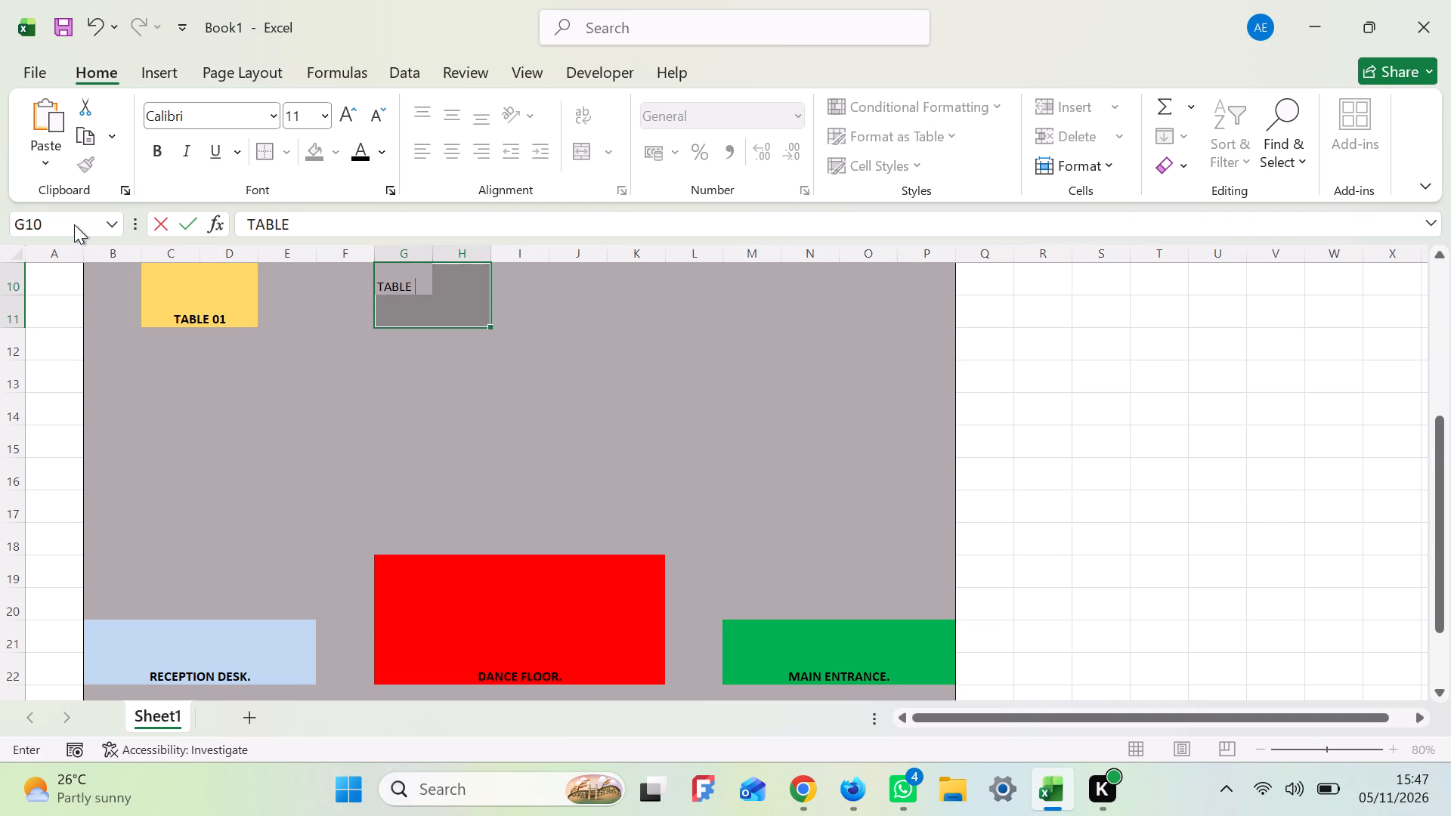
pyautogui.press('0')
pyautogui.press('2')
pyautogui.press('Return')
# Make the TABLE 02 label bold and fill the range G10:H11 with the same gold color as TABLE 01.
pyautogui.click(154, 155)
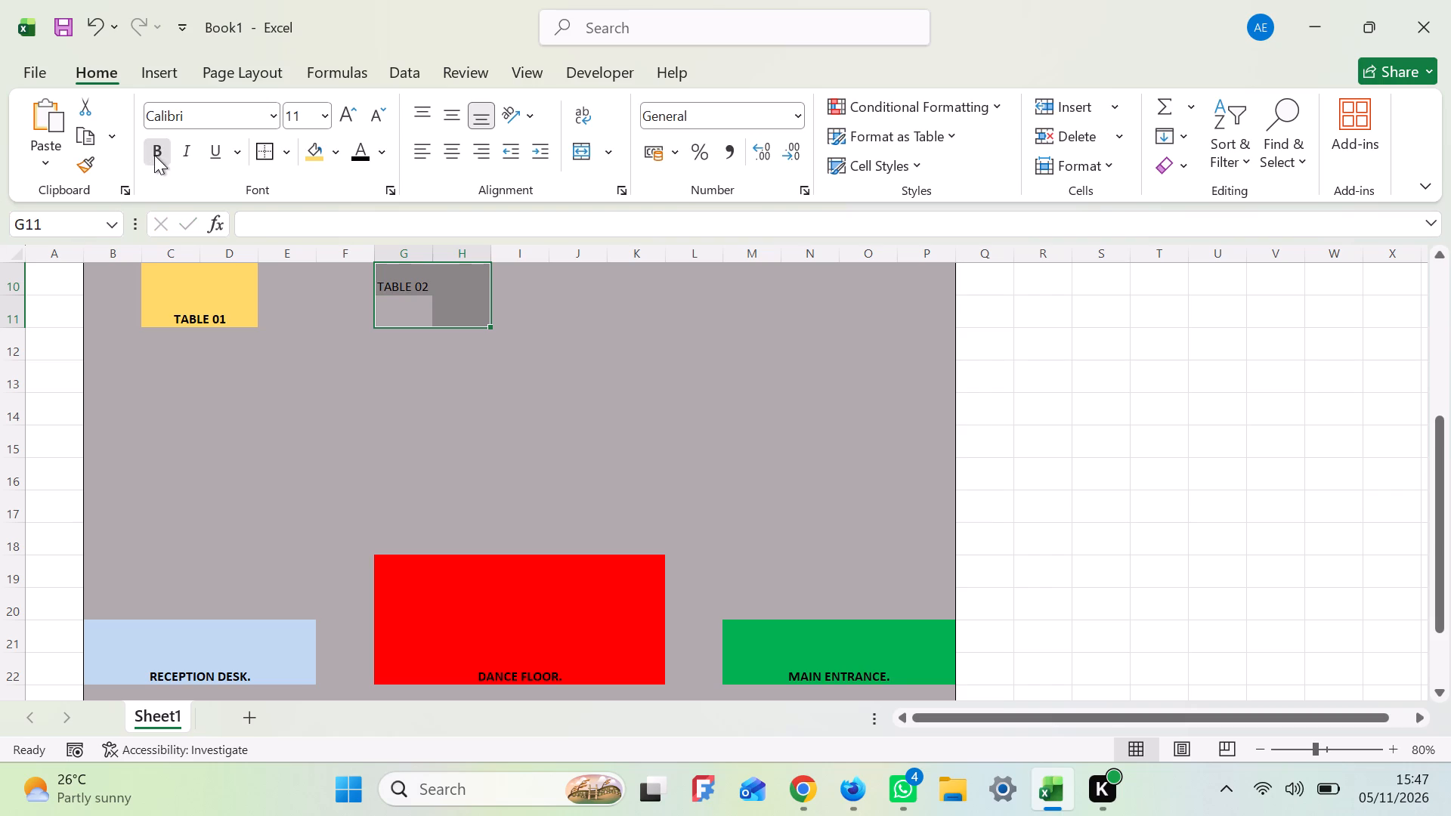
pyautogui.click(336, 153)
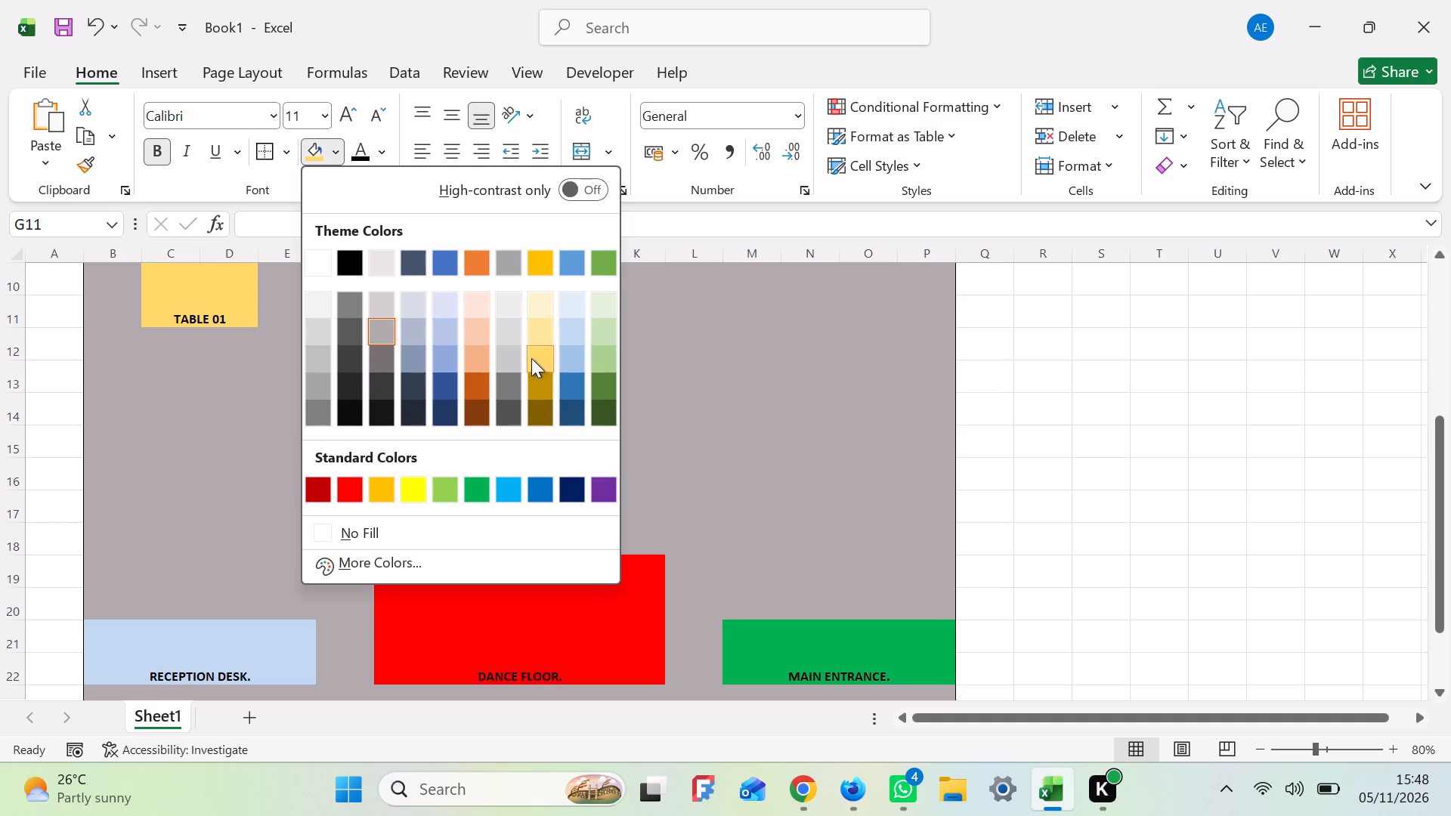
pyautogui.click(305, 160)
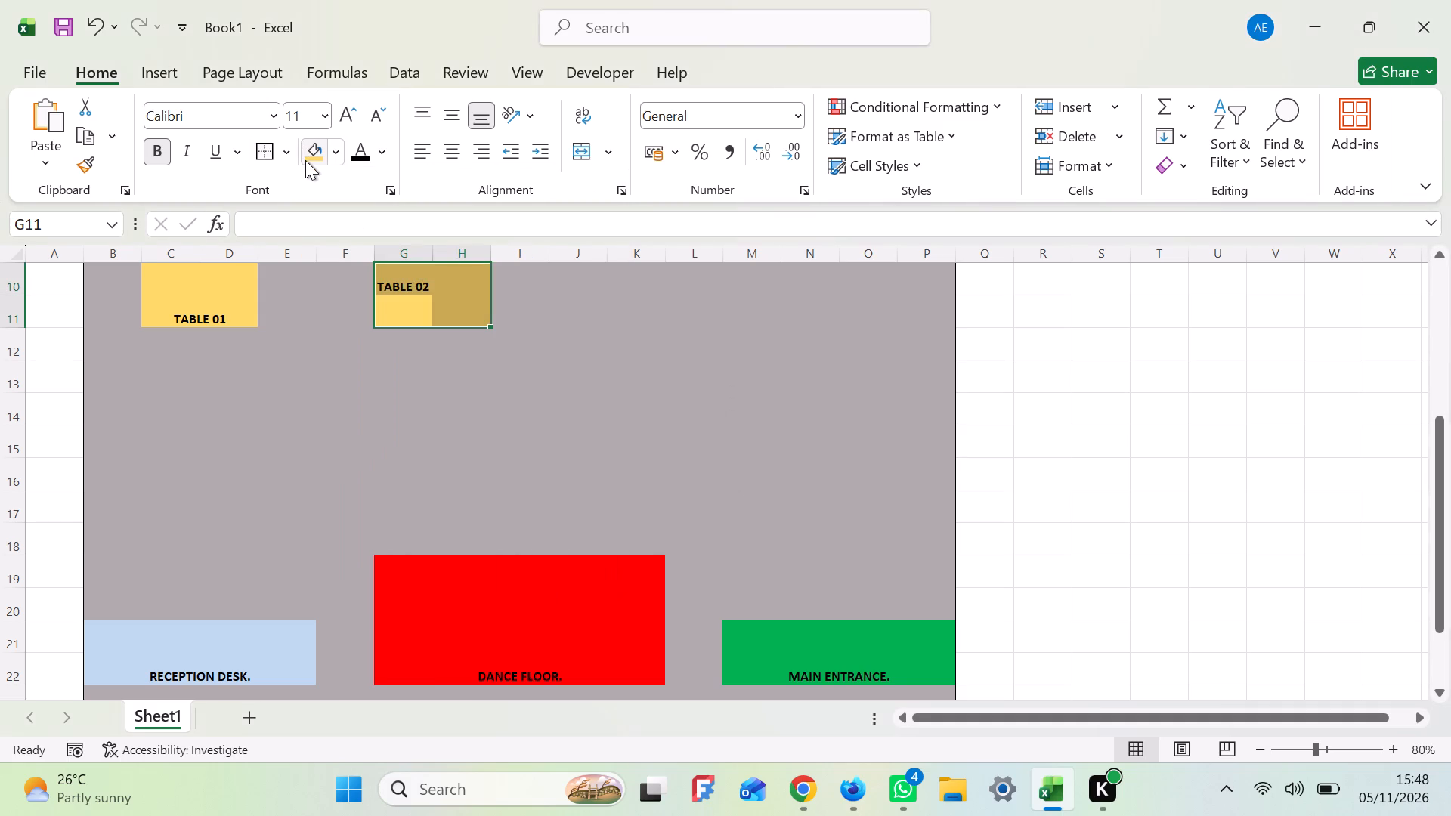
pyautogui.click(622, 364)
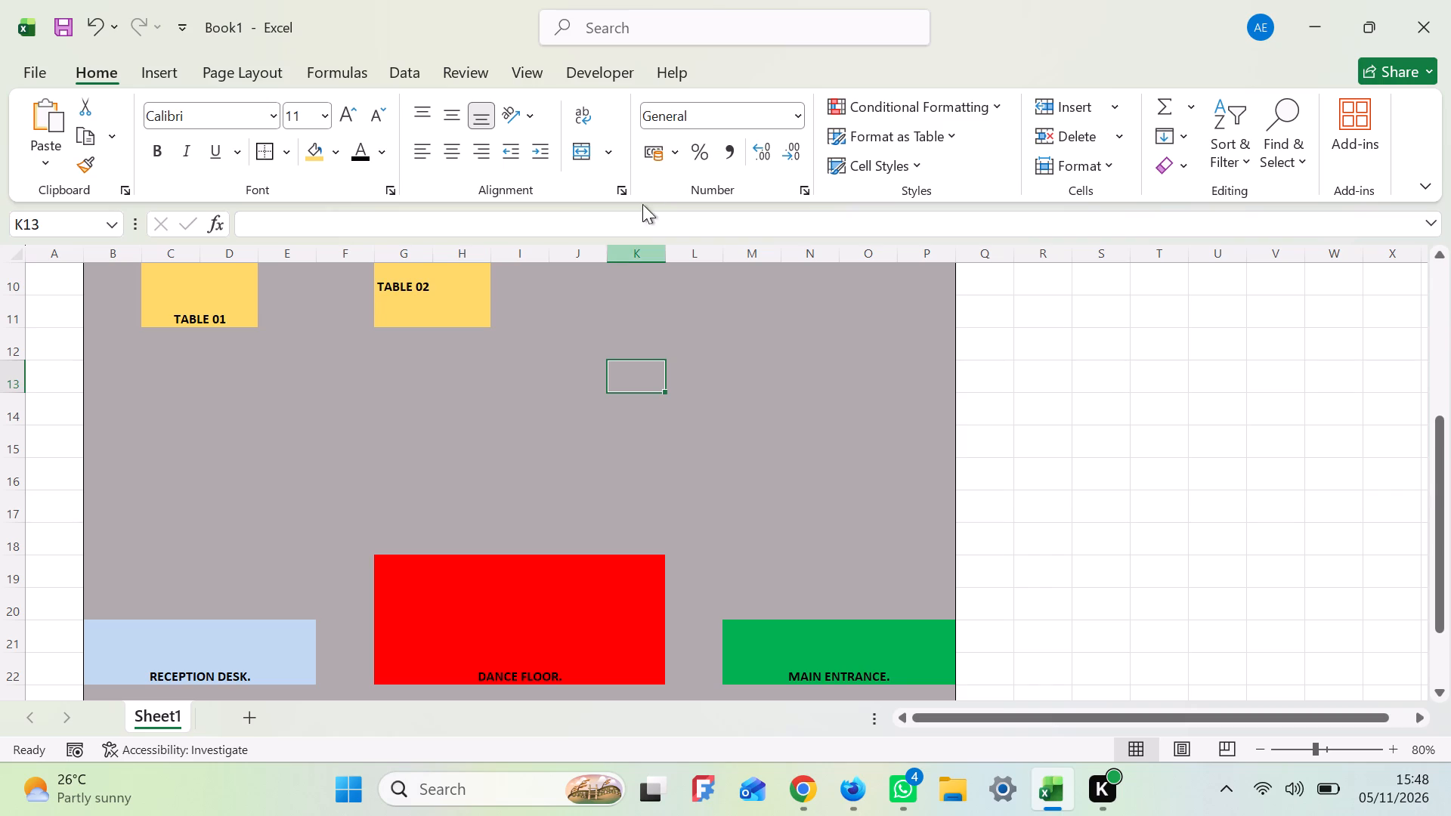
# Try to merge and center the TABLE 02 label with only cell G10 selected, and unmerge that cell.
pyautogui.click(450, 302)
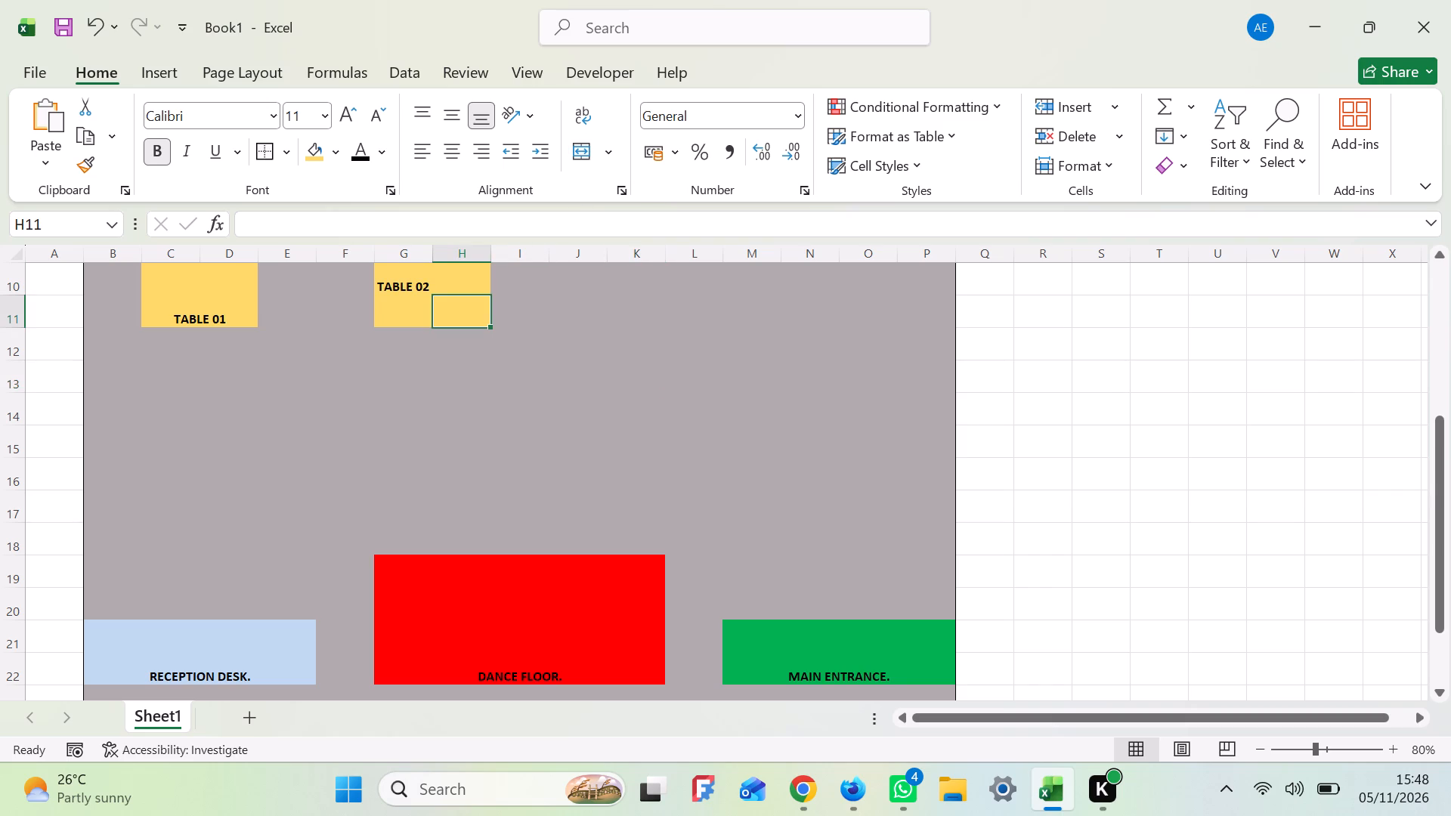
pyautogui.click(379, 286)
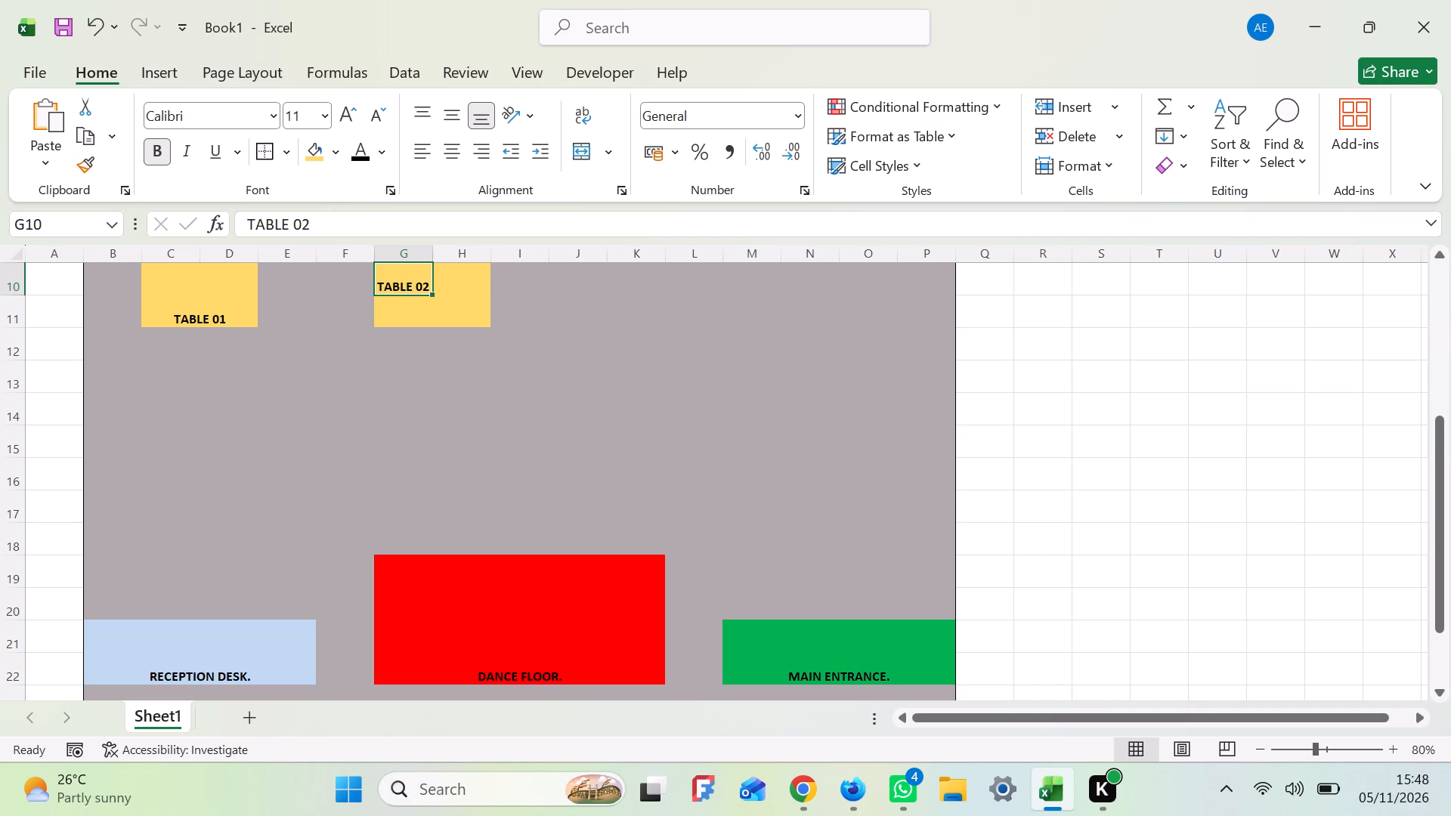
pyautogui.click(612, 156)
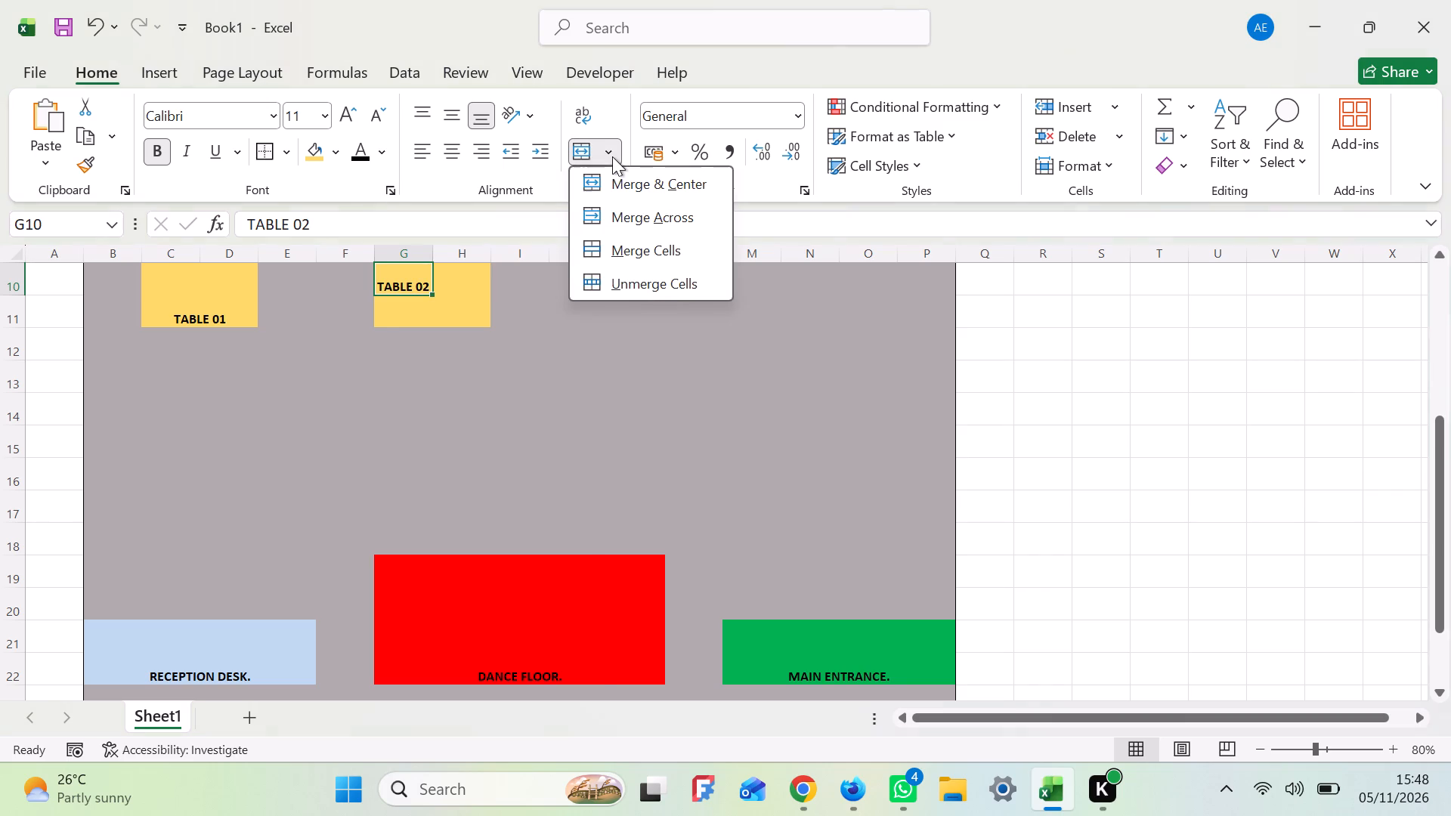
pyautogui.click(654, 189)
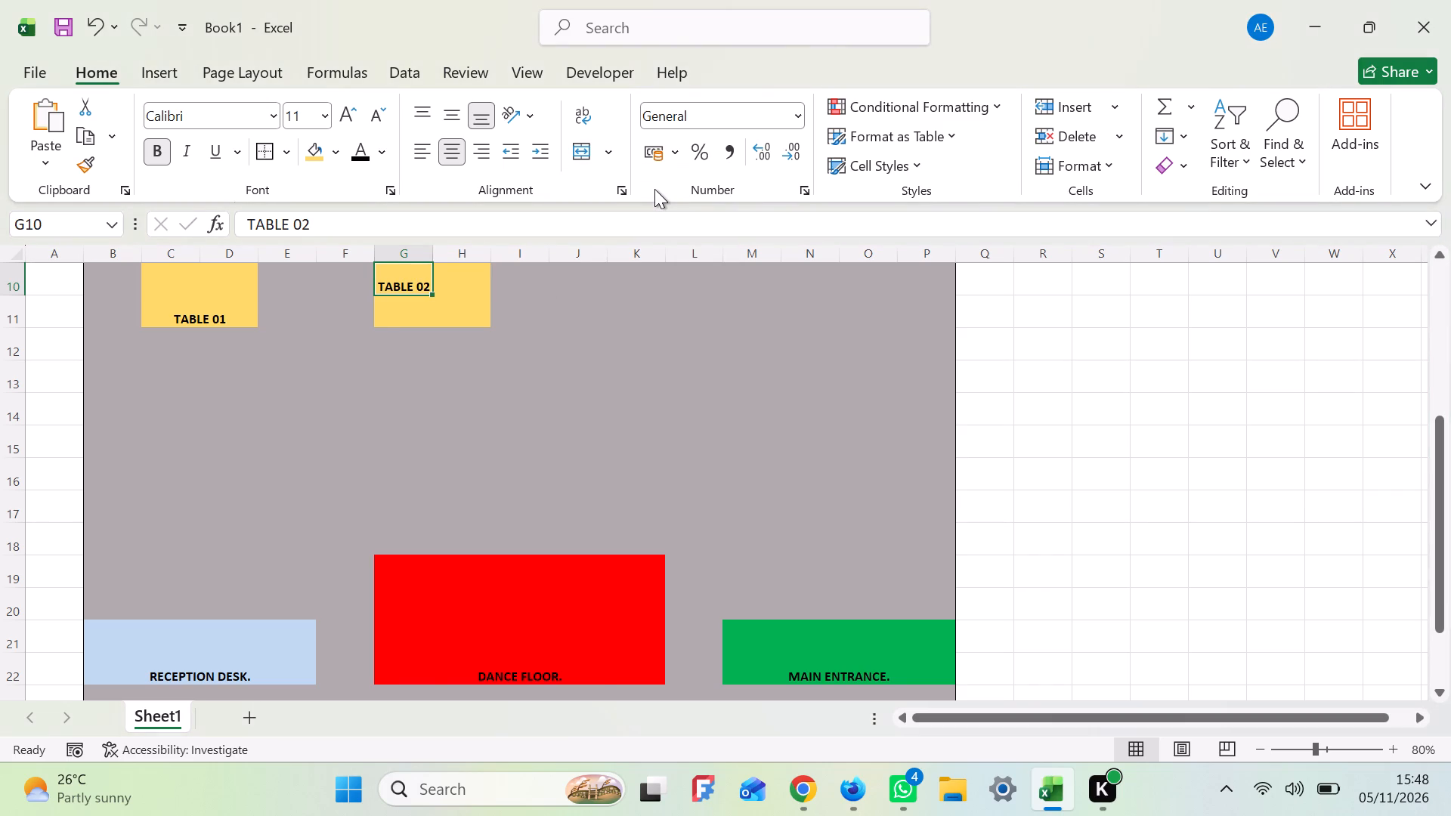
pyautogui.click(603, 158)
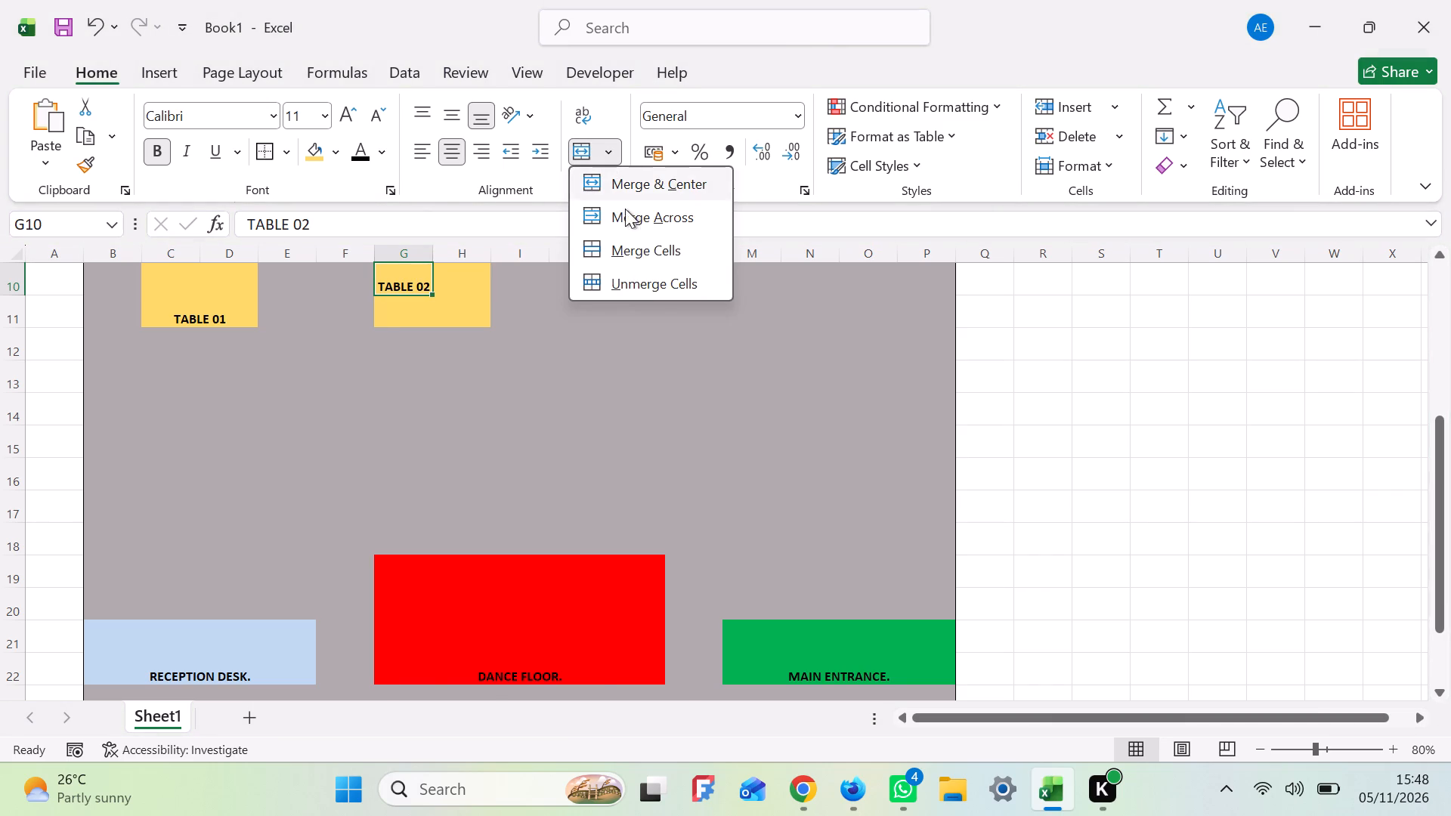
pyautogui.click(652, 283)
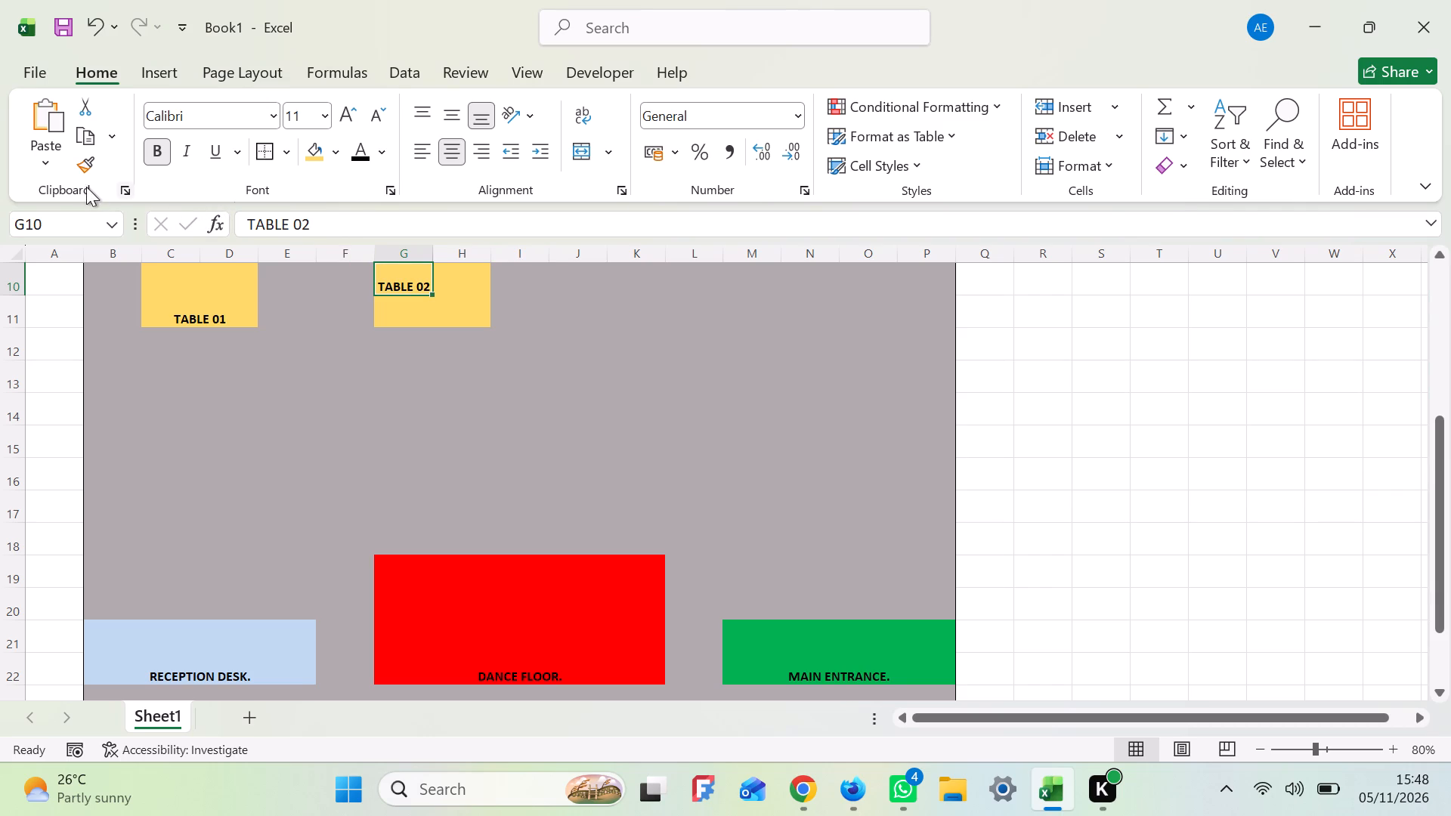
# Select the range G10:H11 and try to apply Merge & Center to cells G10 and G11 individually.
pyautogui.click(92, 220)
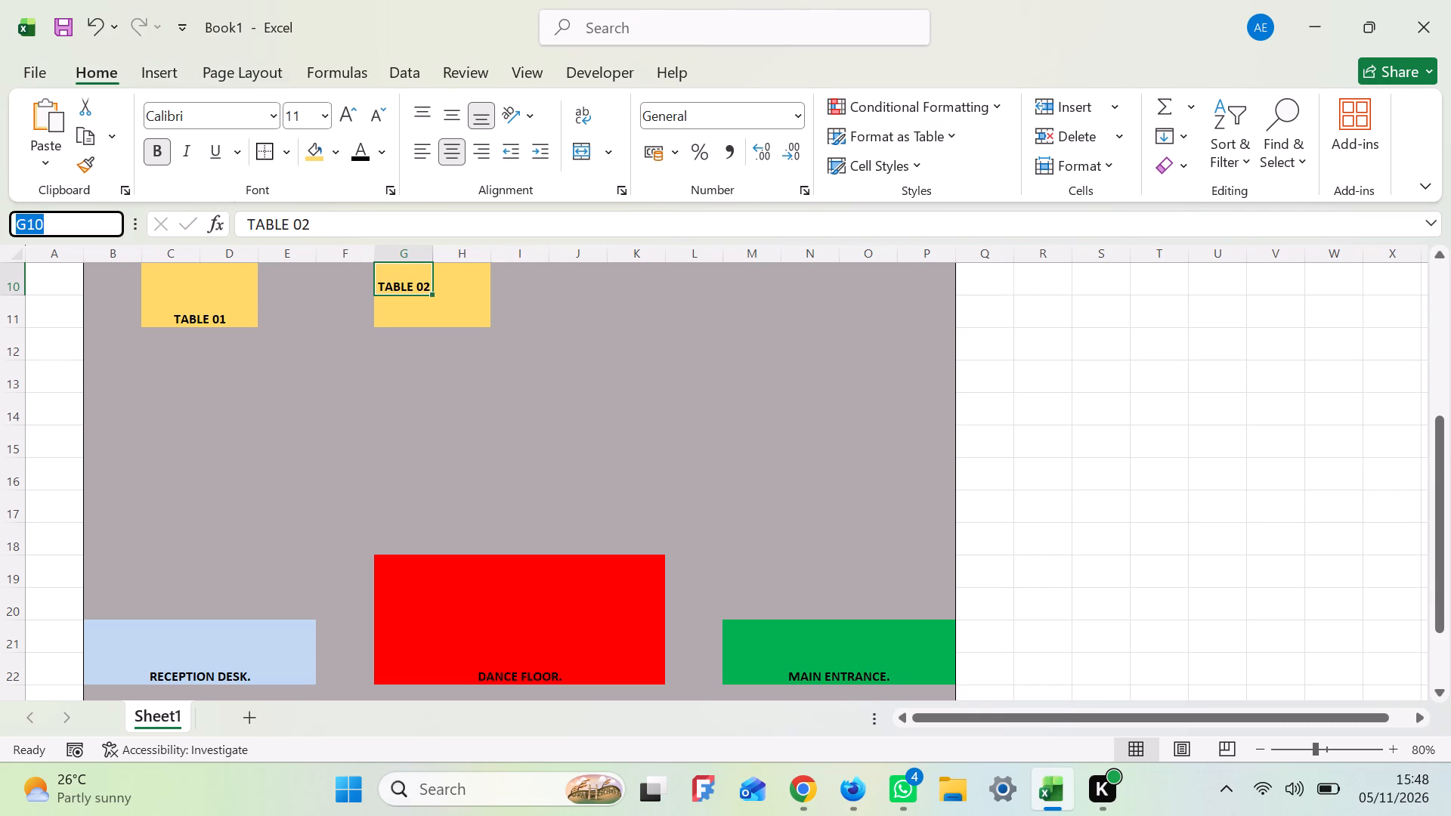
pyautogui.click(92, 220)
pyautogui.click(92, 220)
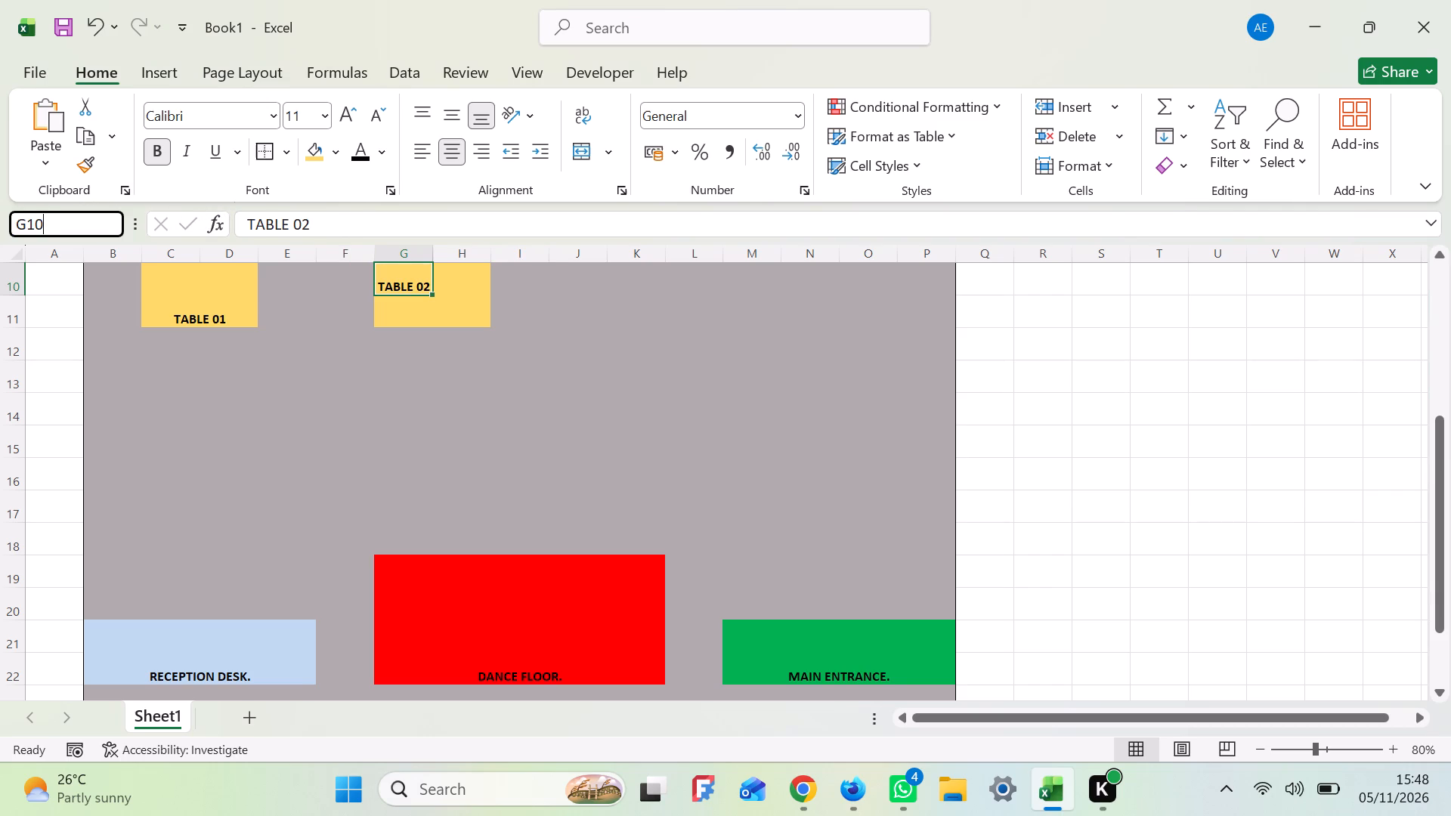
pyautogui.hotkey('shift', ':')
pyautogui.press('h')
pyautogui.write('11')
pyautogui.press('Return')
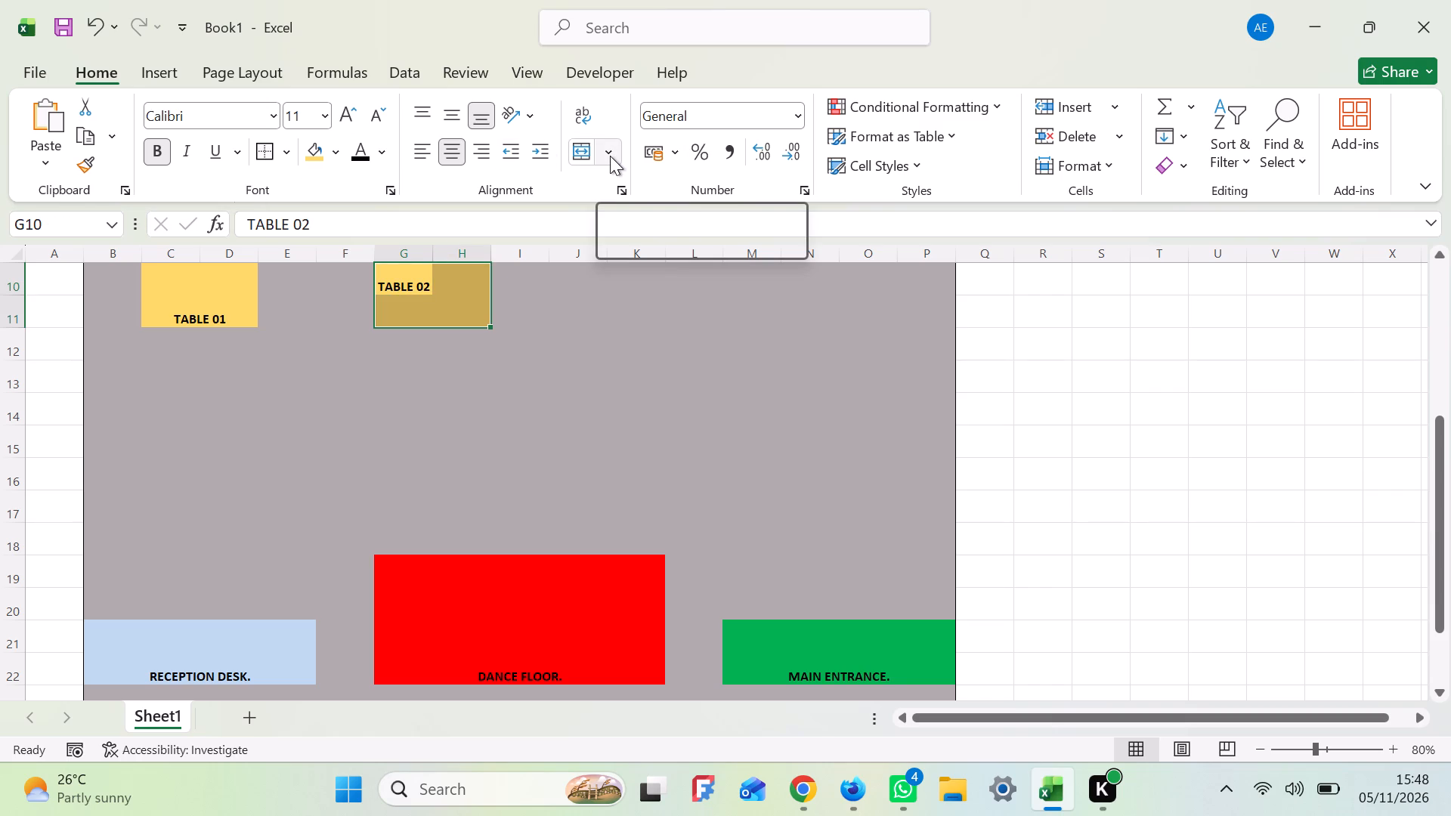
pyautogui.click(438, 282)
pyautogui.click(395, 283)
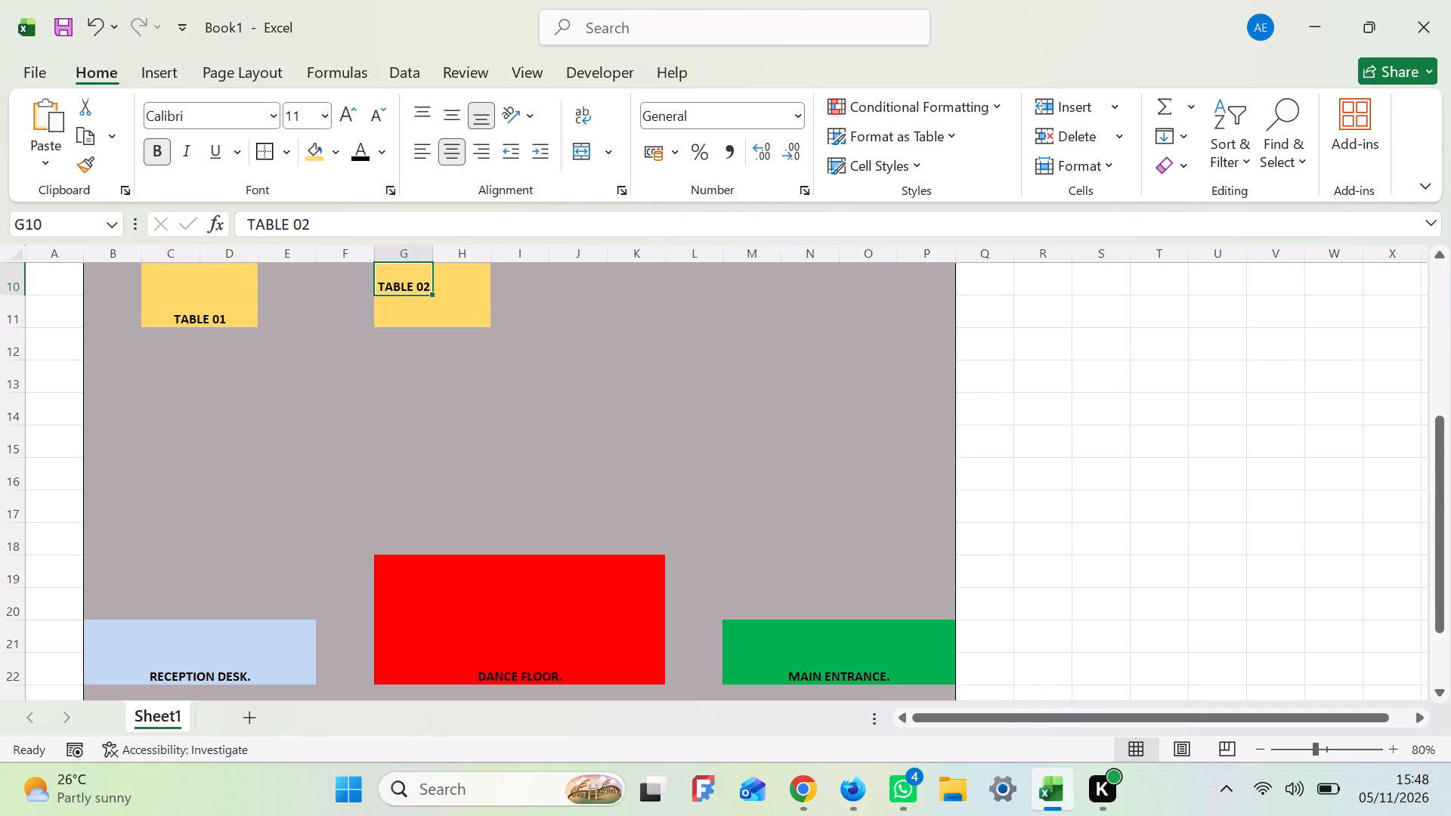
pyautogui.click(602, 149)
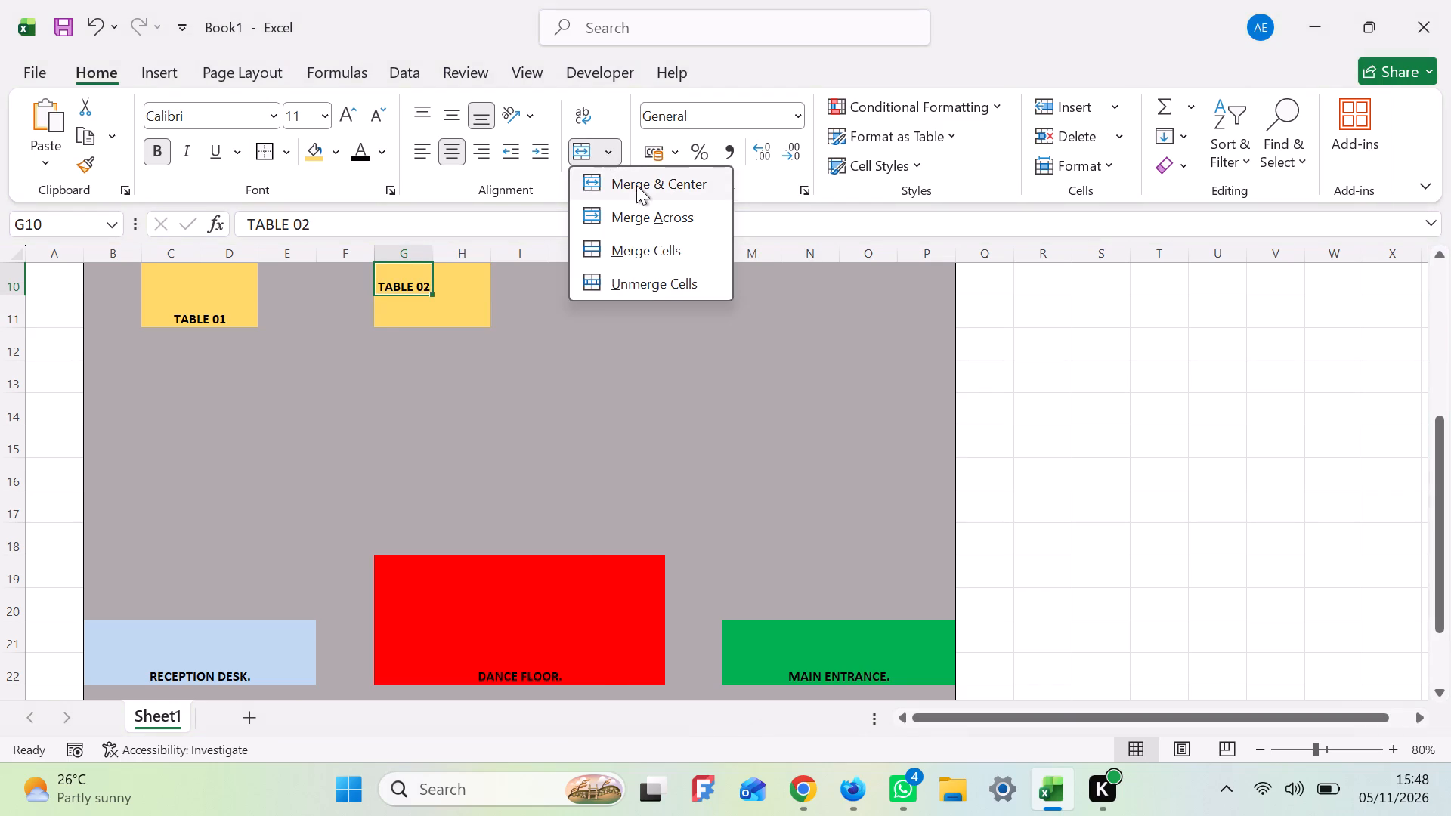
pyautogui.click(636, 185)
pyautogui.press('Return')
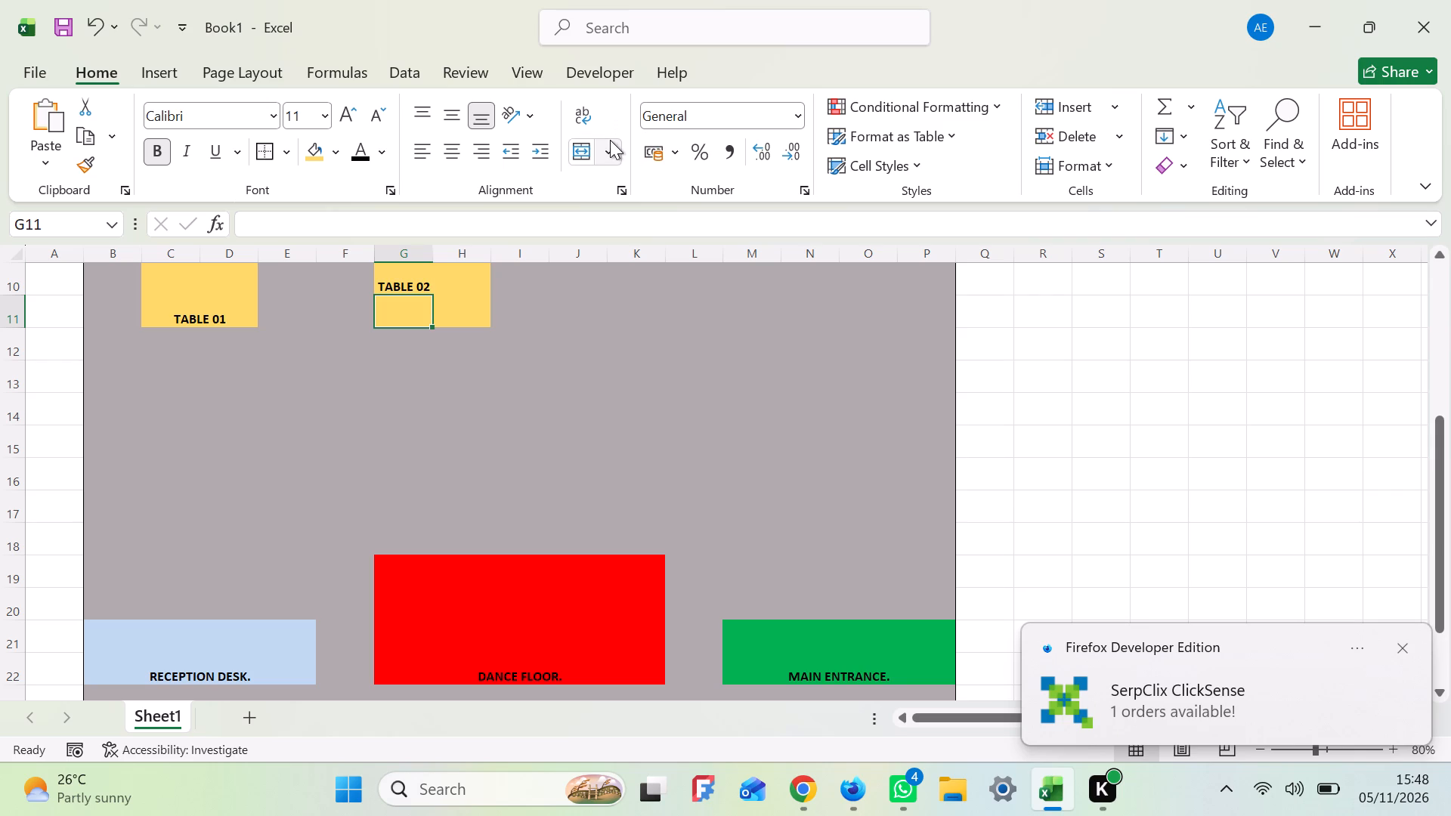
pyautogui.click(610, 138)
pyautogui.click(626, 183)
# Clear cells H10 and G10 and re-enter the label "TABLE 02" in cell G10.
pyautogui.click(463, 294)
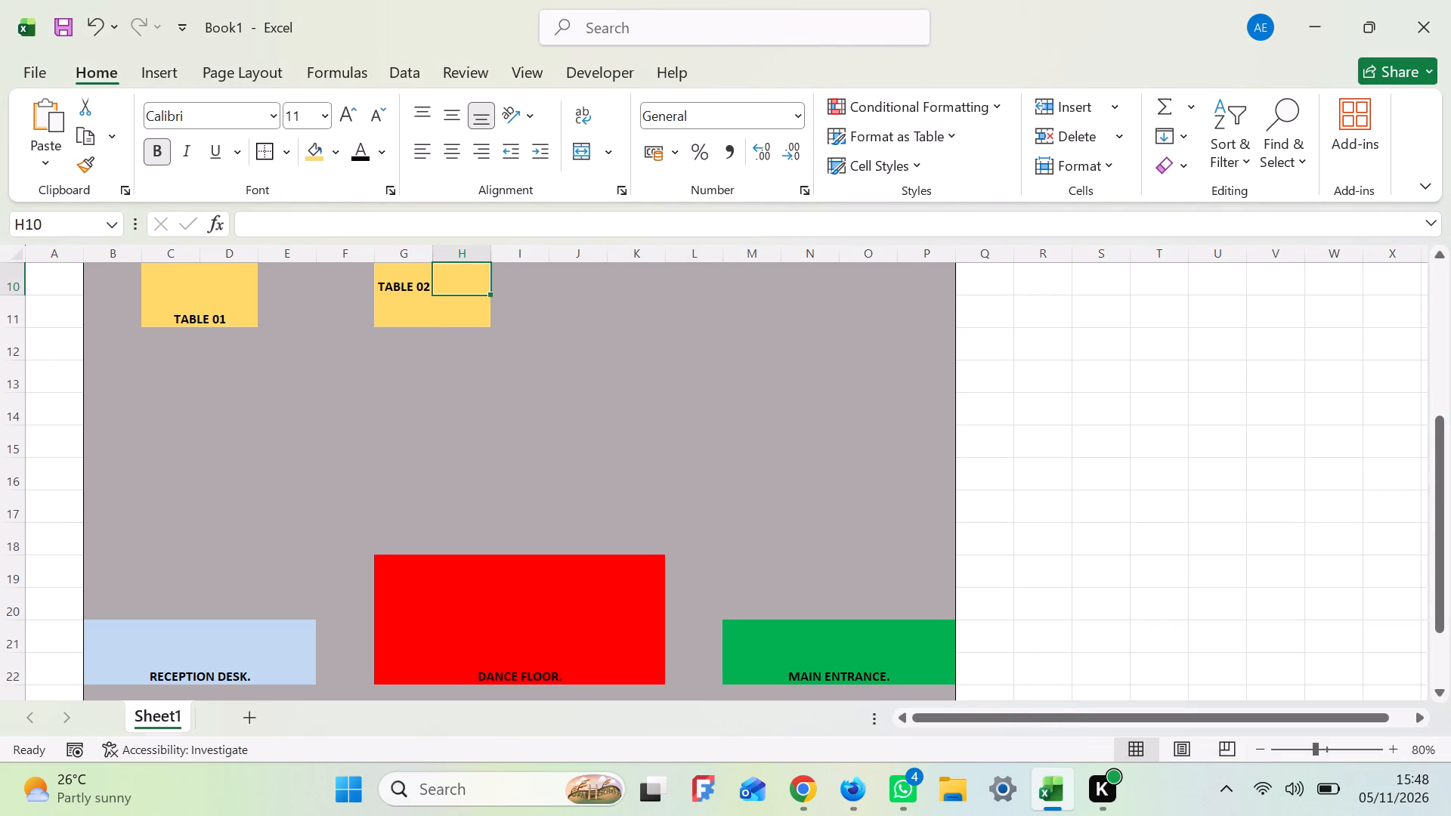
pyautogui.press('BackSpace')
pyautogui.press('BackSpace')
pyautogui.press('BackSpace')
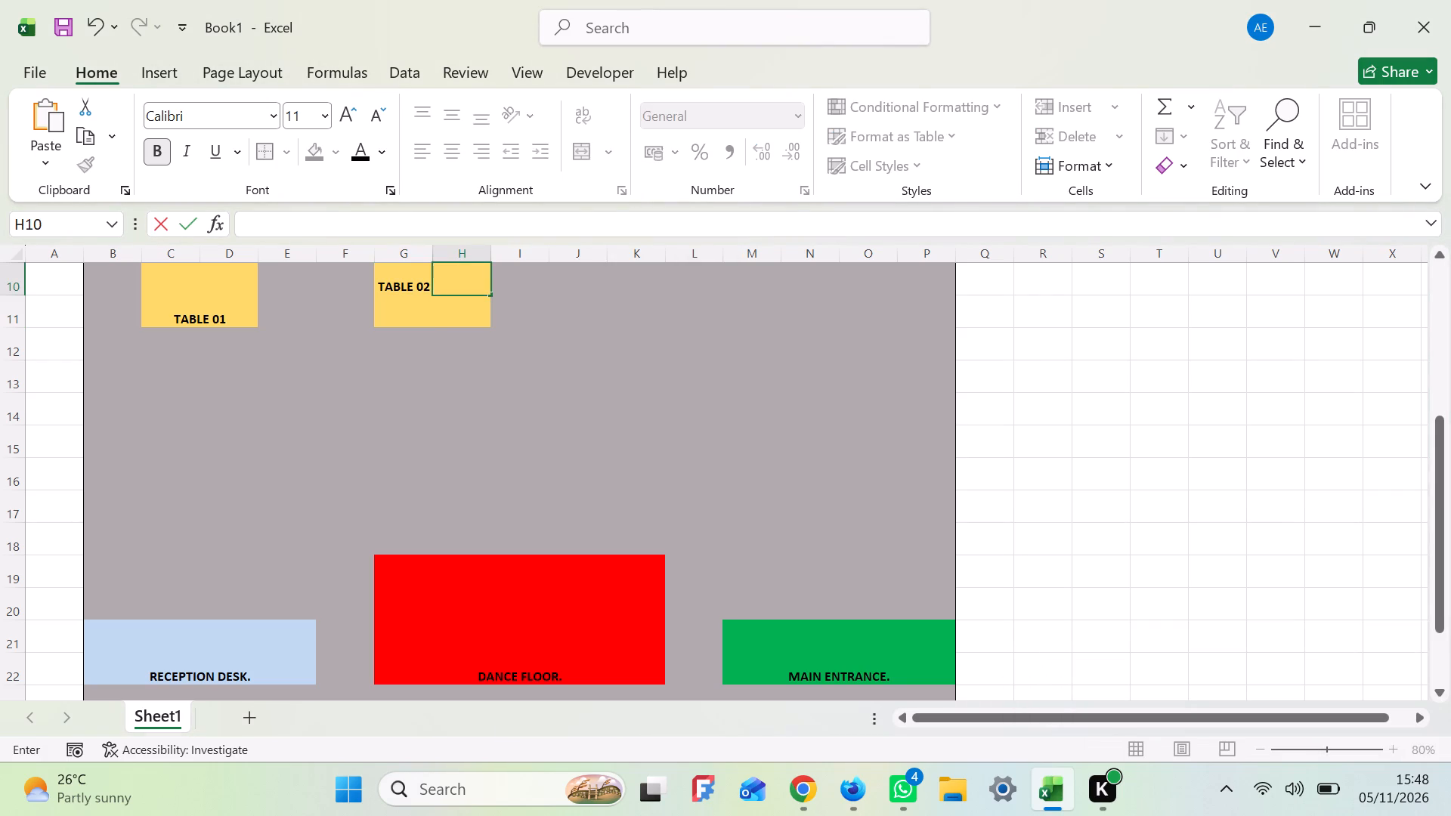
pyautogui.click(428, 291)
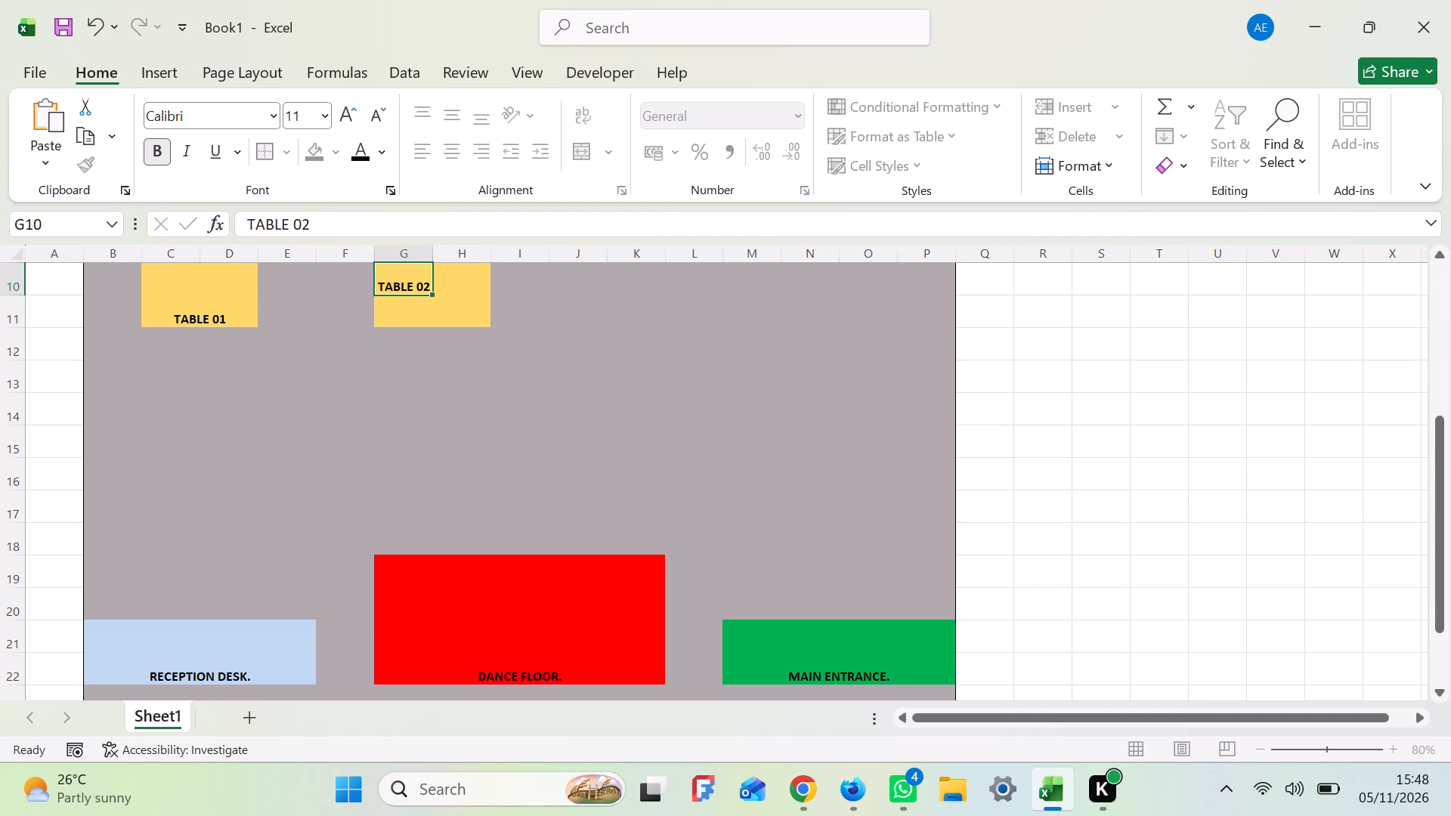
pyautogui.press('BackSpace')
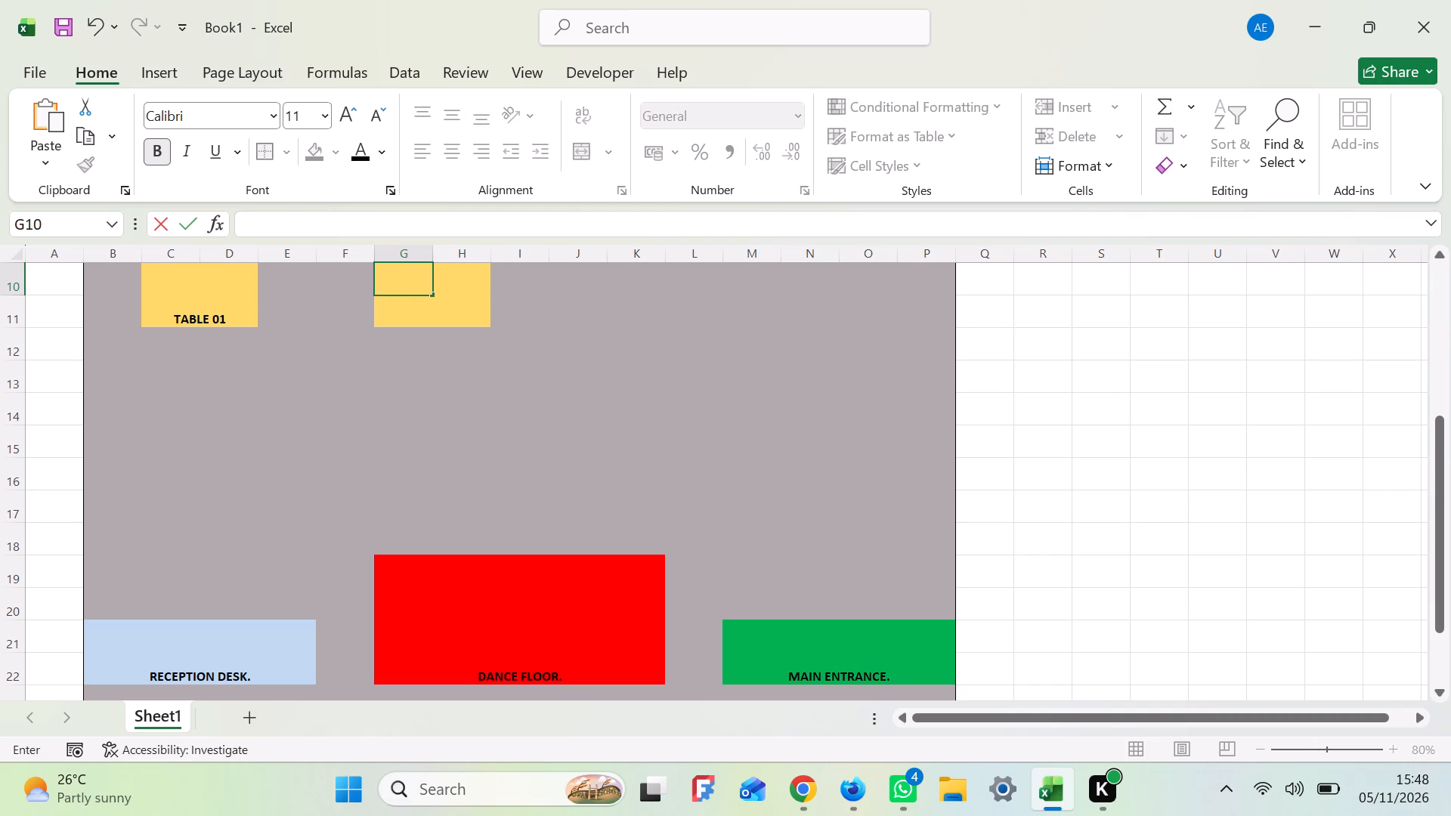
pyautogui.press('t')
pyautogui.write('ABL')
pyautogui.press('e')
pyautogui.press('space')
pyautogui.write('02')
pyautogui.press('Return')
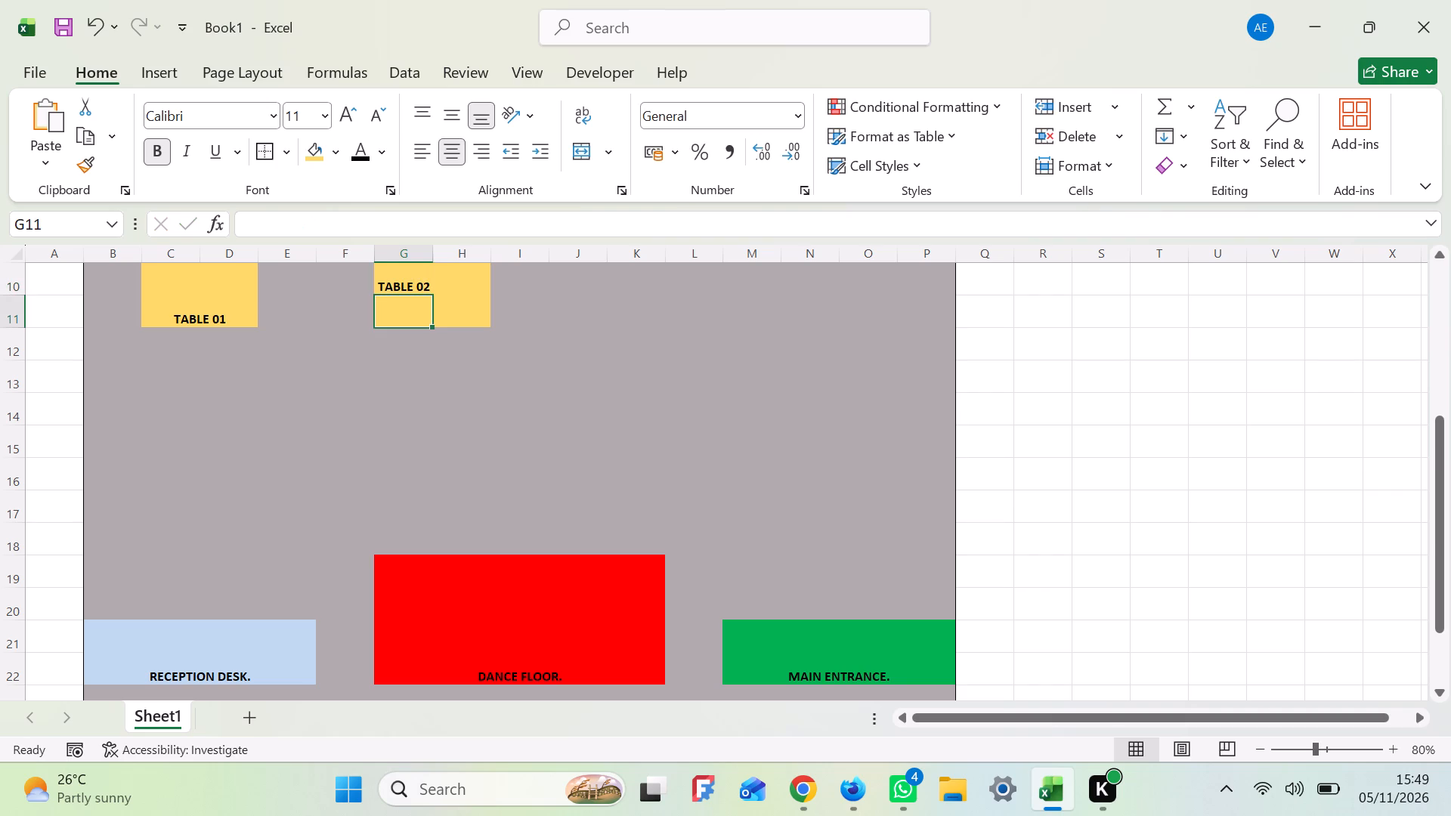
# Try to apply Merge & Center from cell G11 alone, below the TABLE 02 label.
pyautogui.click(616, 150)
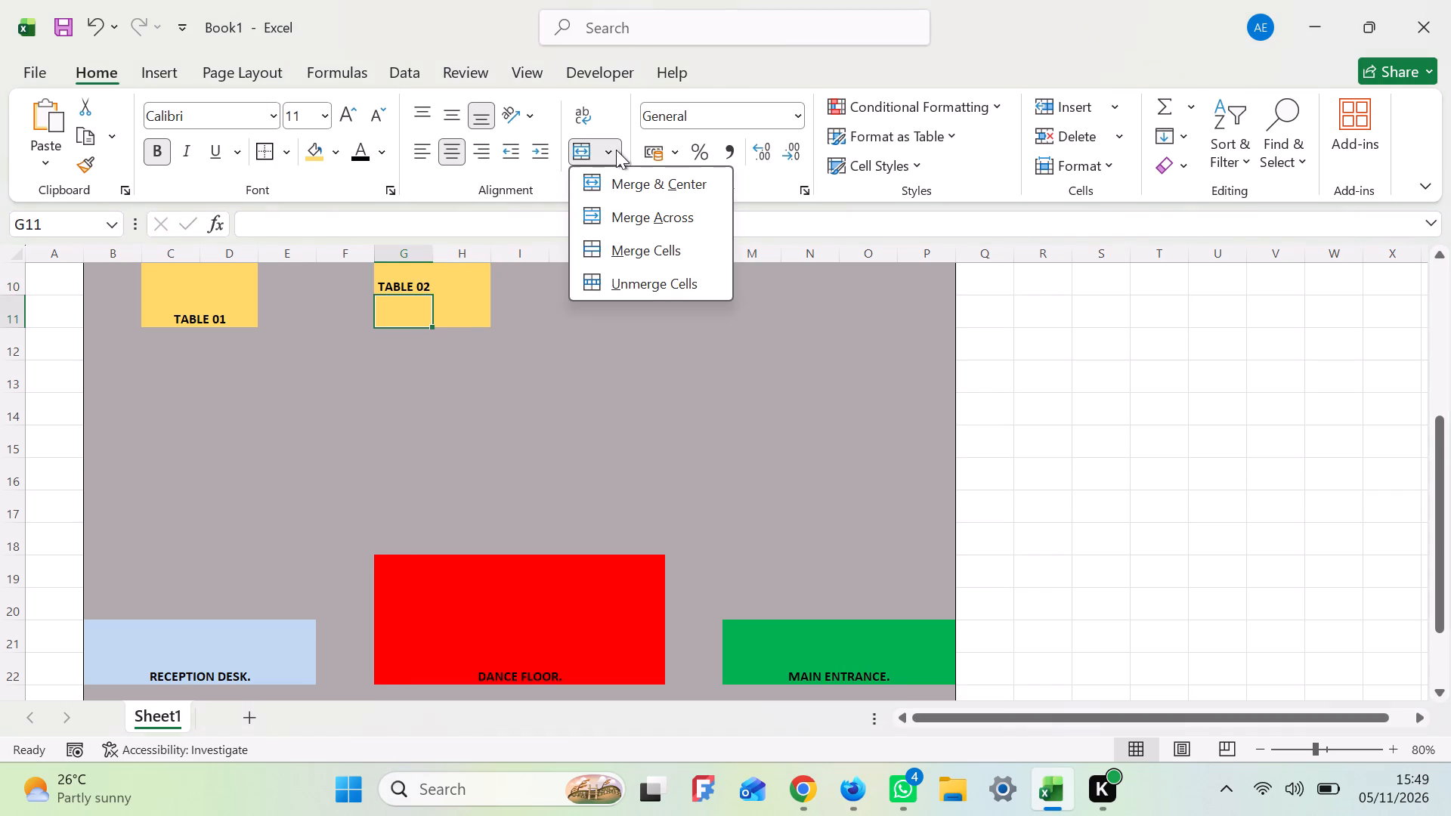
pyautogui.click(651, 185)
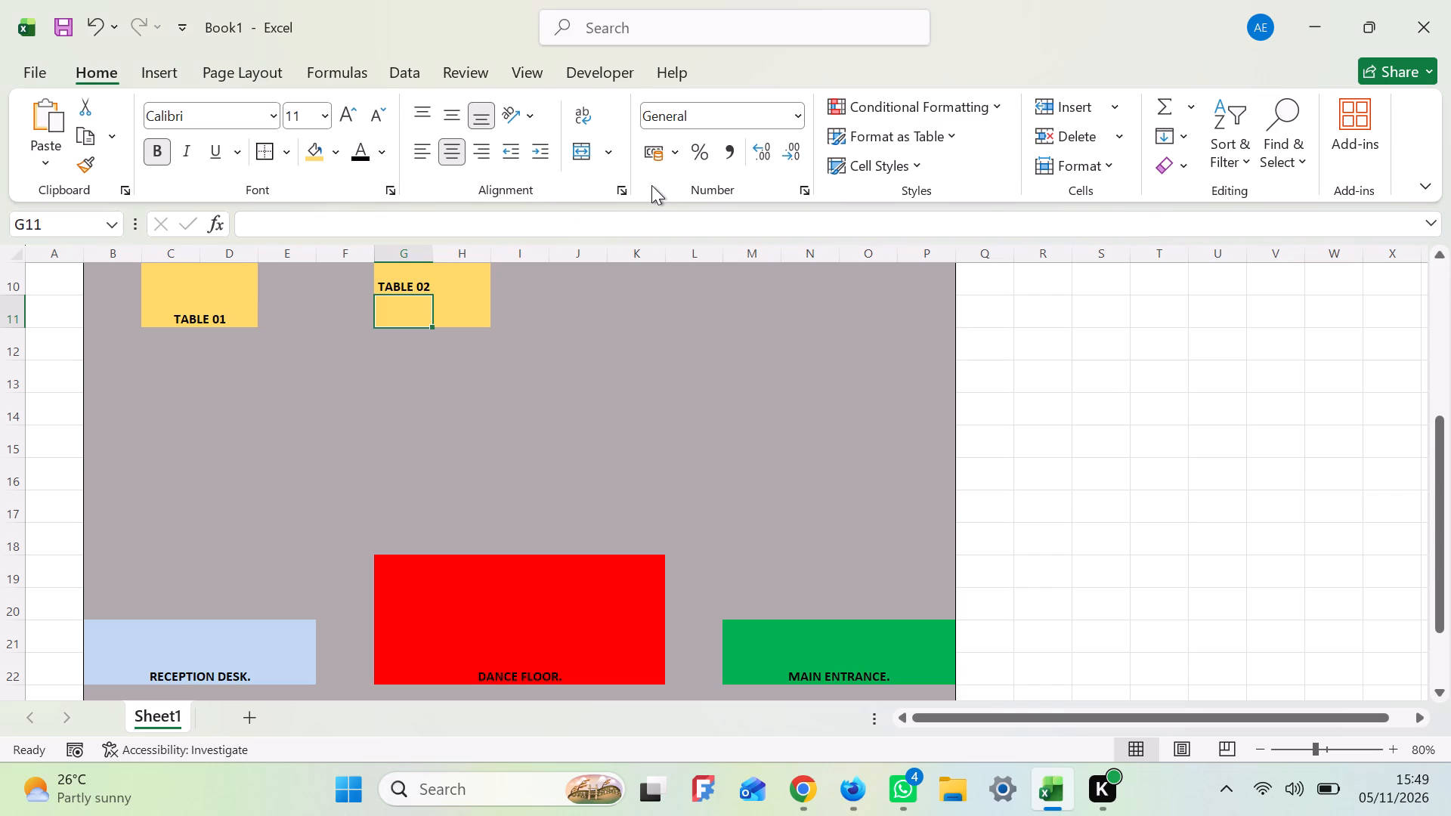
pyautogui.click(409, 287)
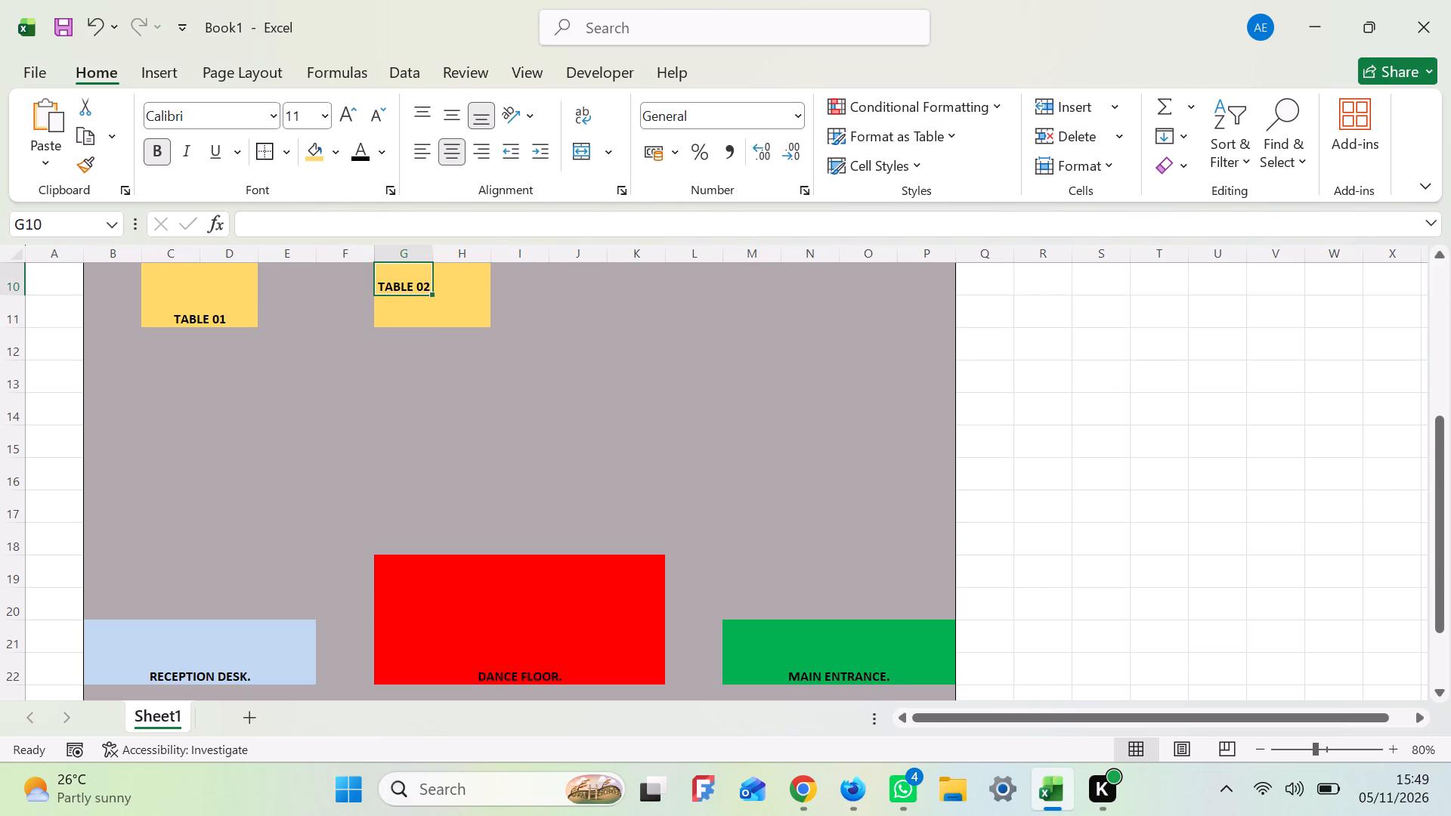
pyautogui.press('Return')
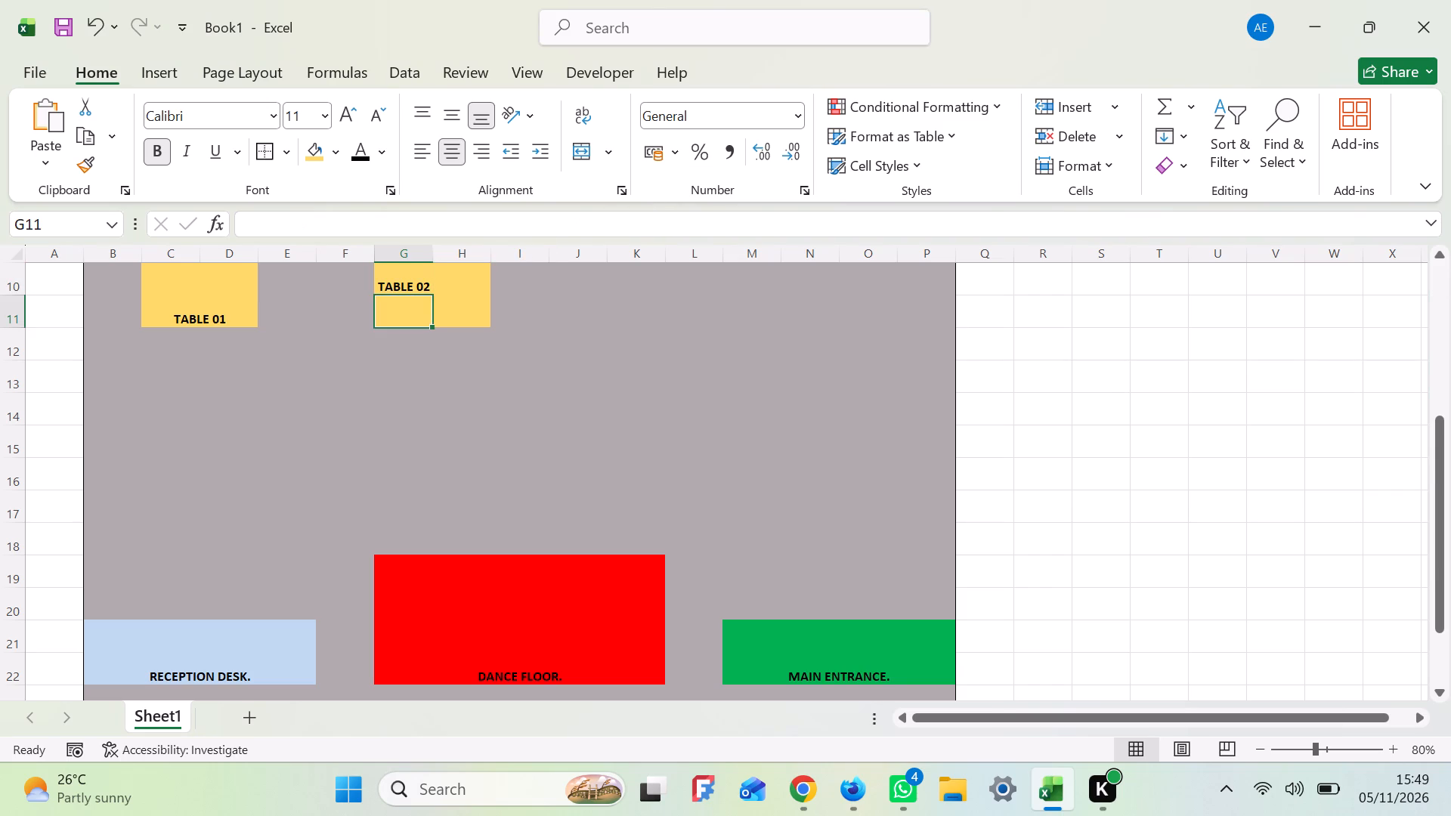
# Clear the TABLE 02 label from cell G10.
pyautogui.click(419, 287)
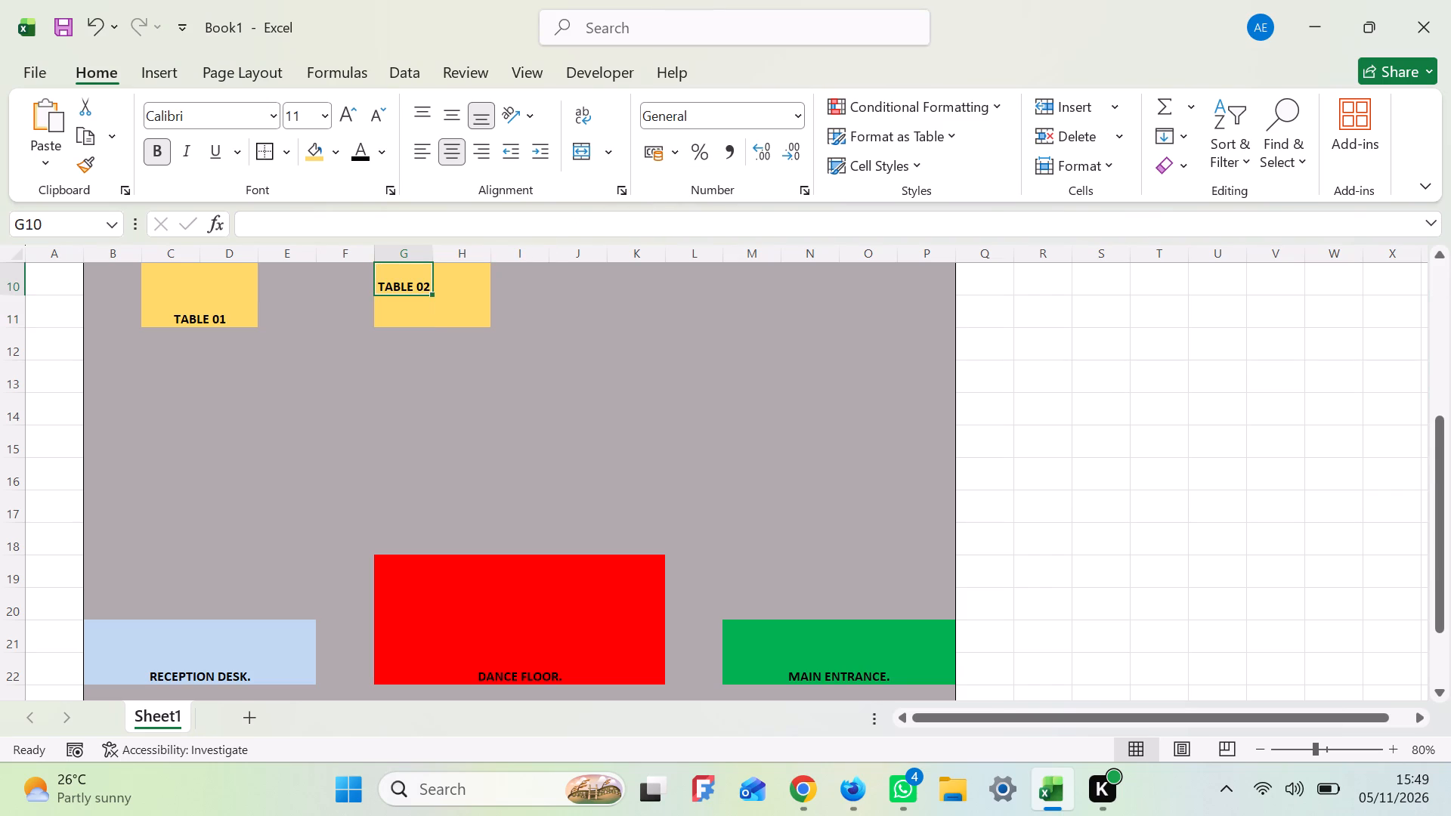
pyautogui.press('Delete')
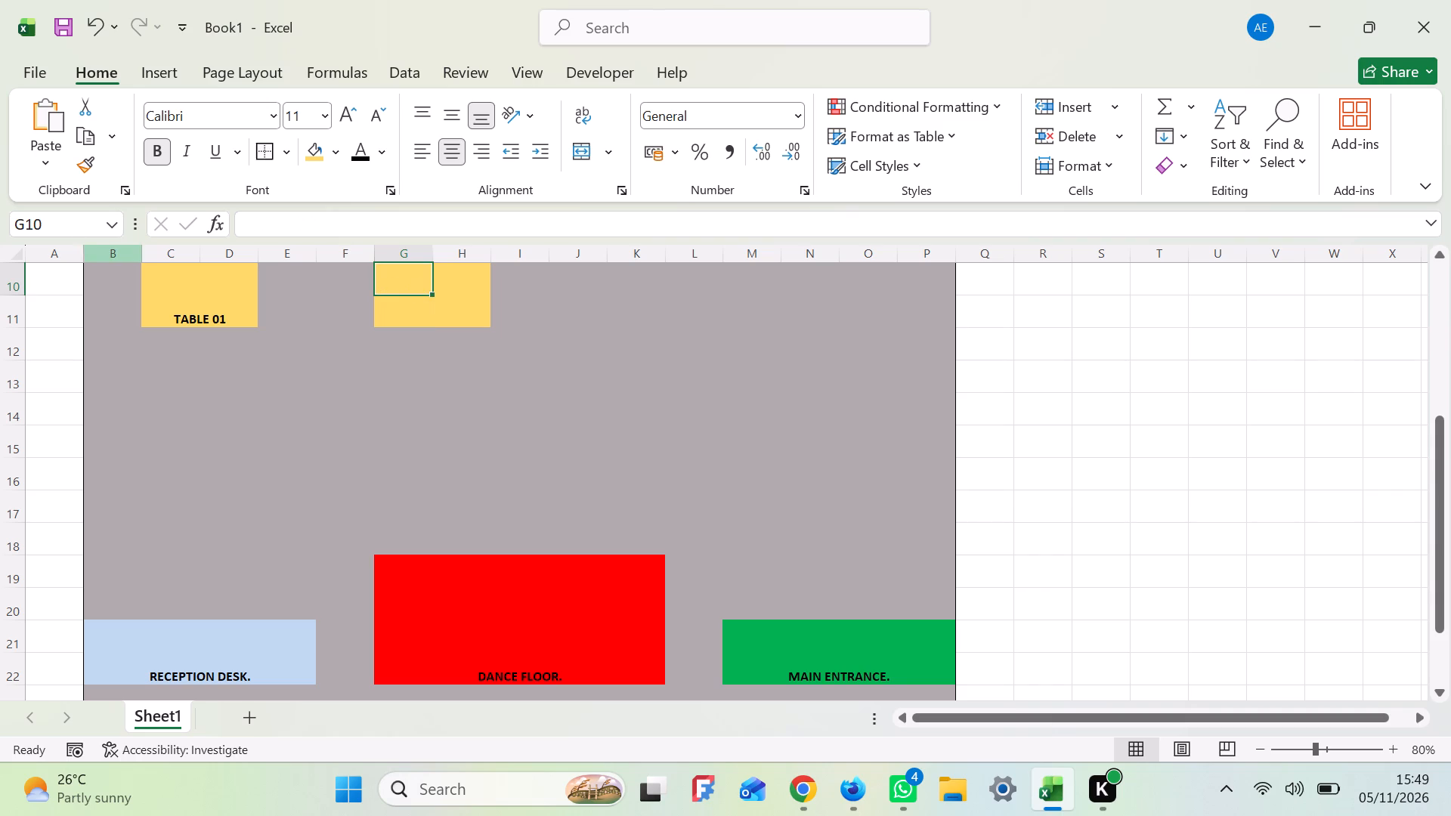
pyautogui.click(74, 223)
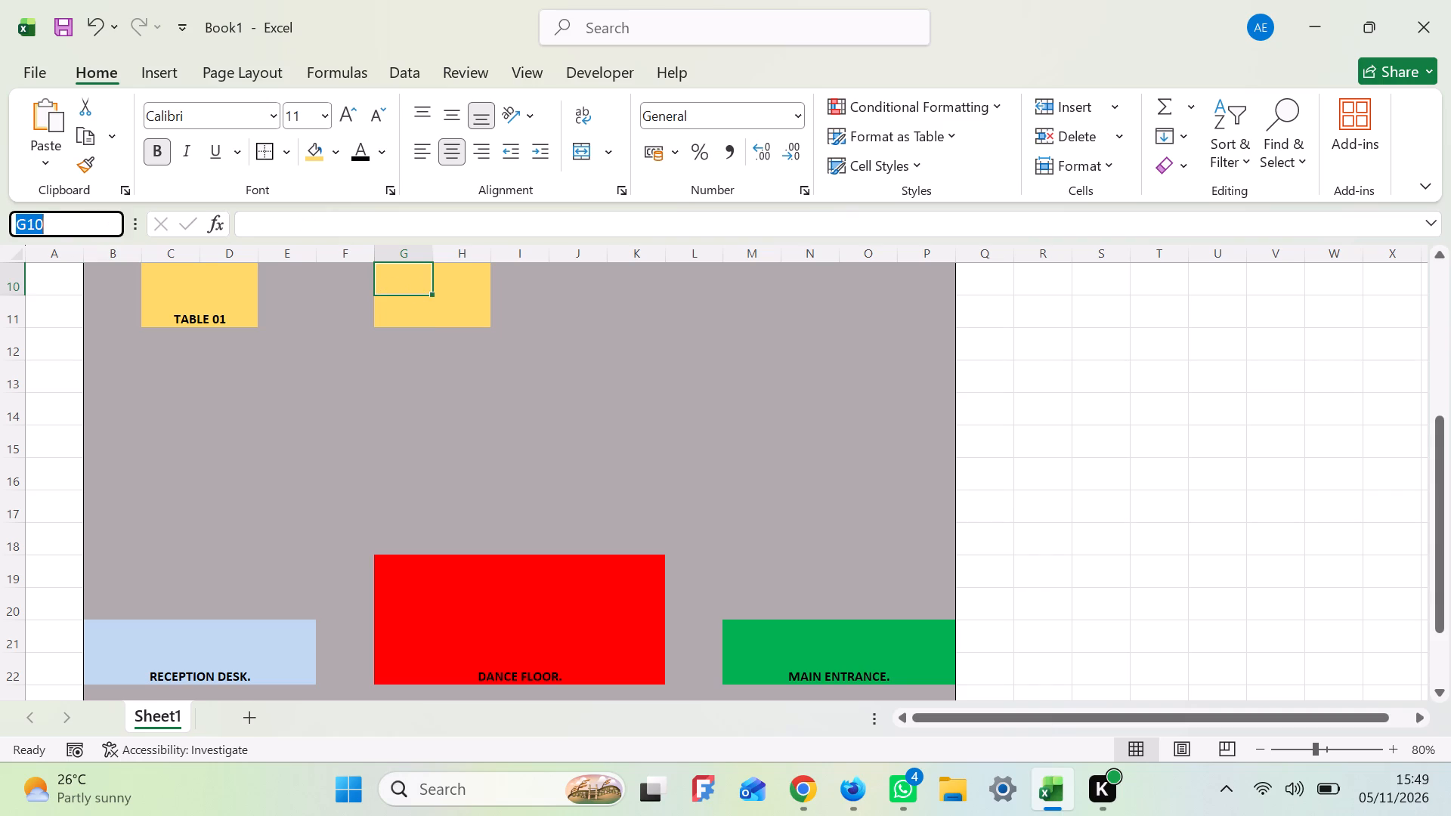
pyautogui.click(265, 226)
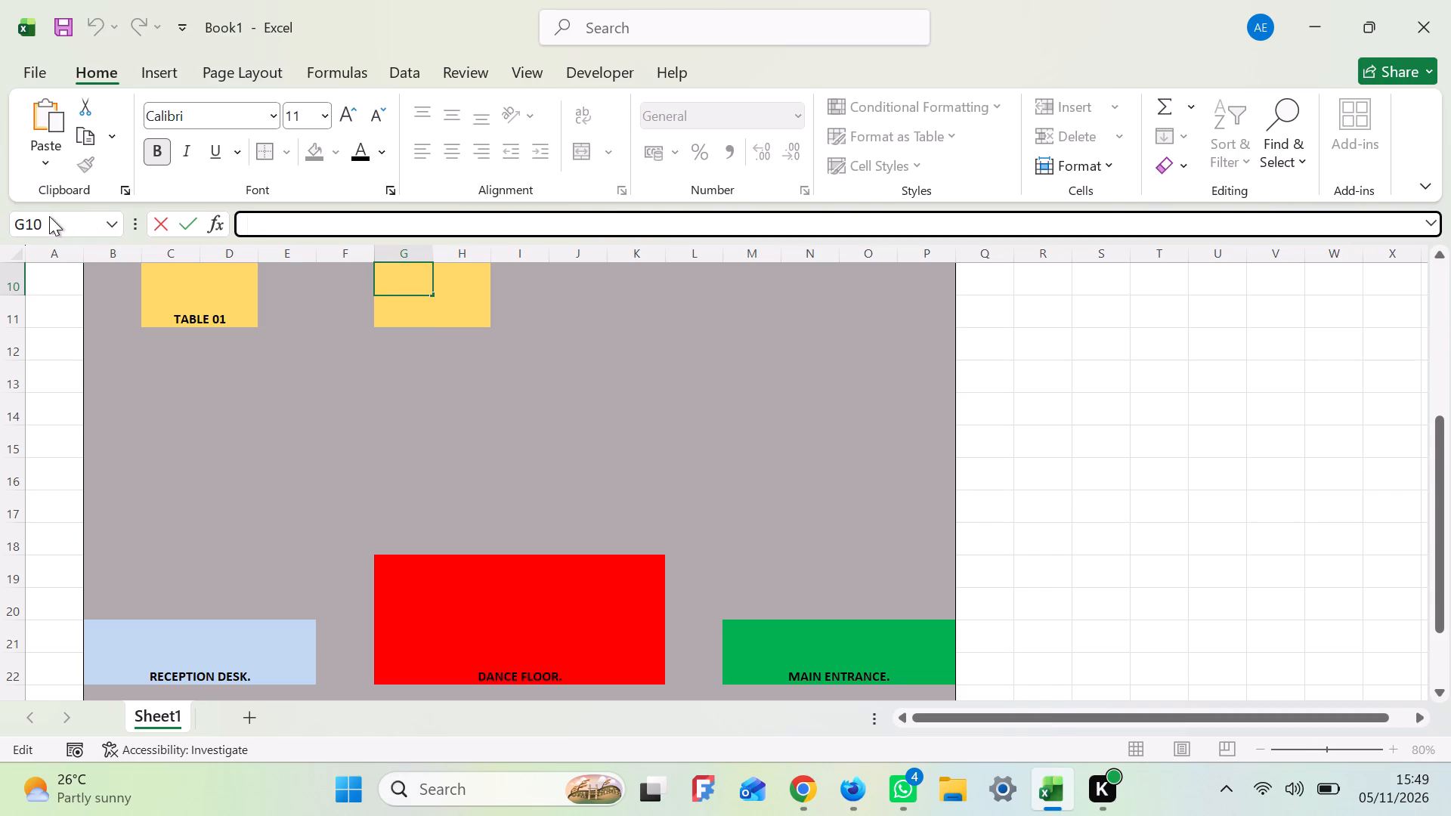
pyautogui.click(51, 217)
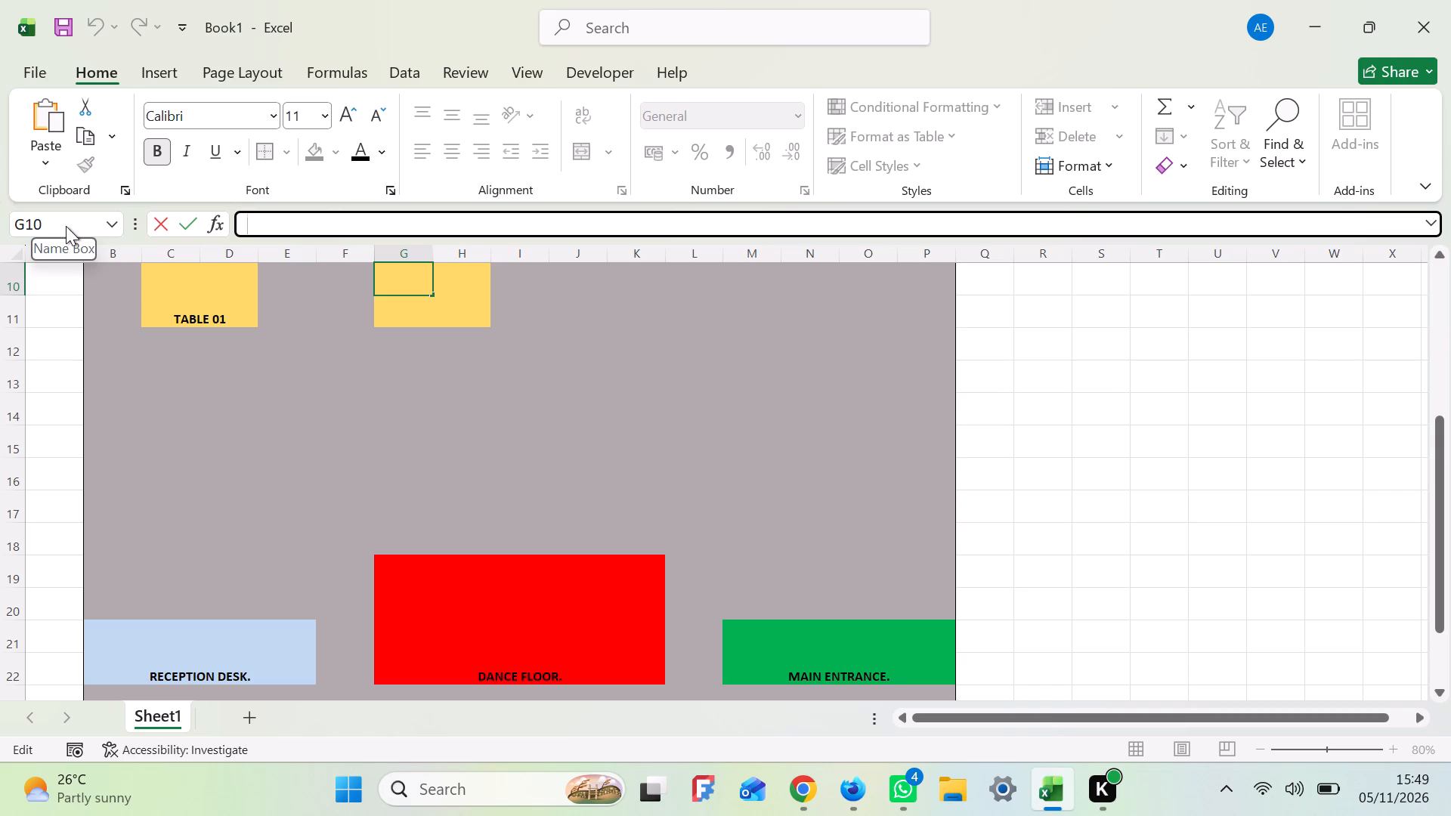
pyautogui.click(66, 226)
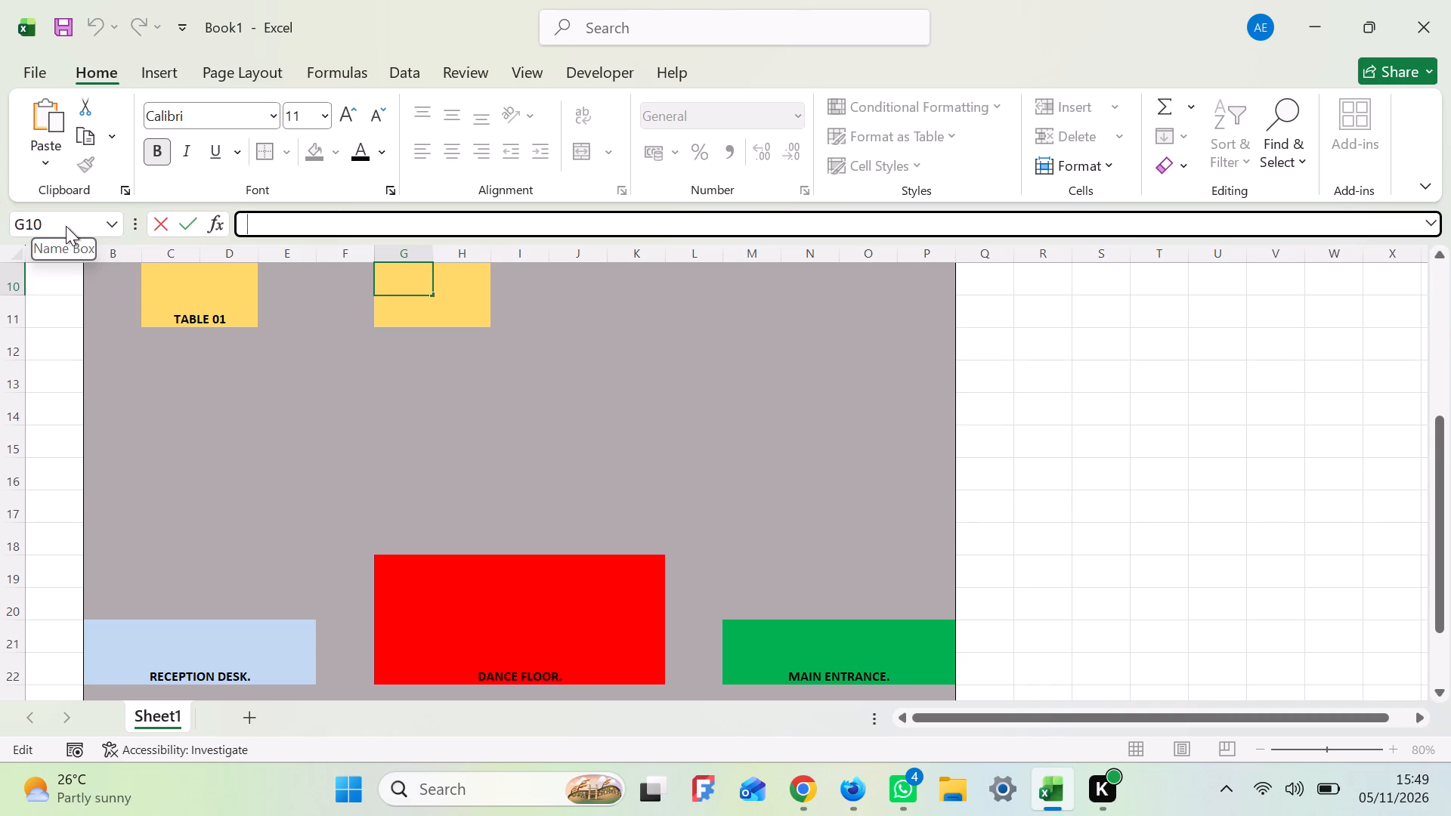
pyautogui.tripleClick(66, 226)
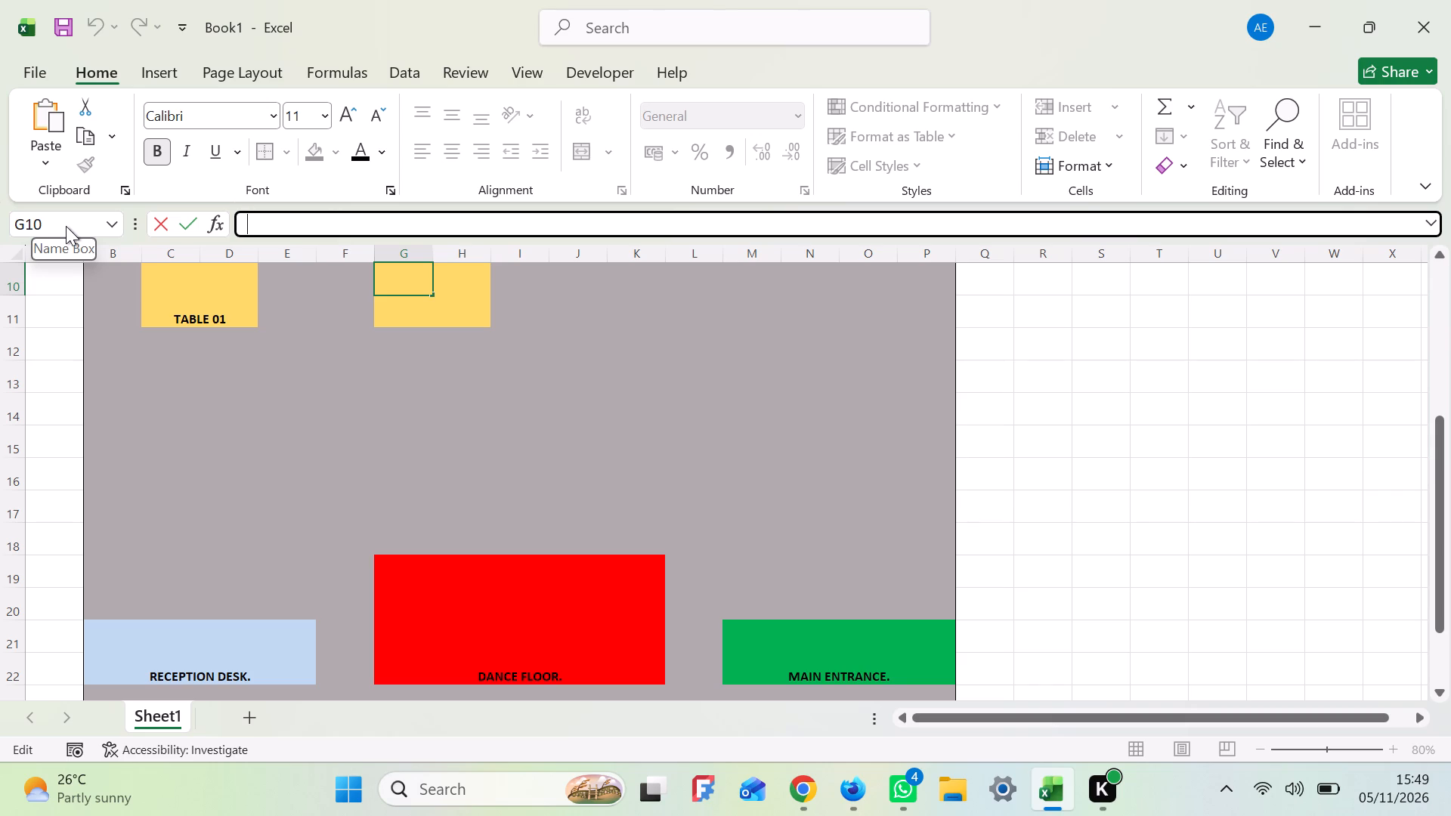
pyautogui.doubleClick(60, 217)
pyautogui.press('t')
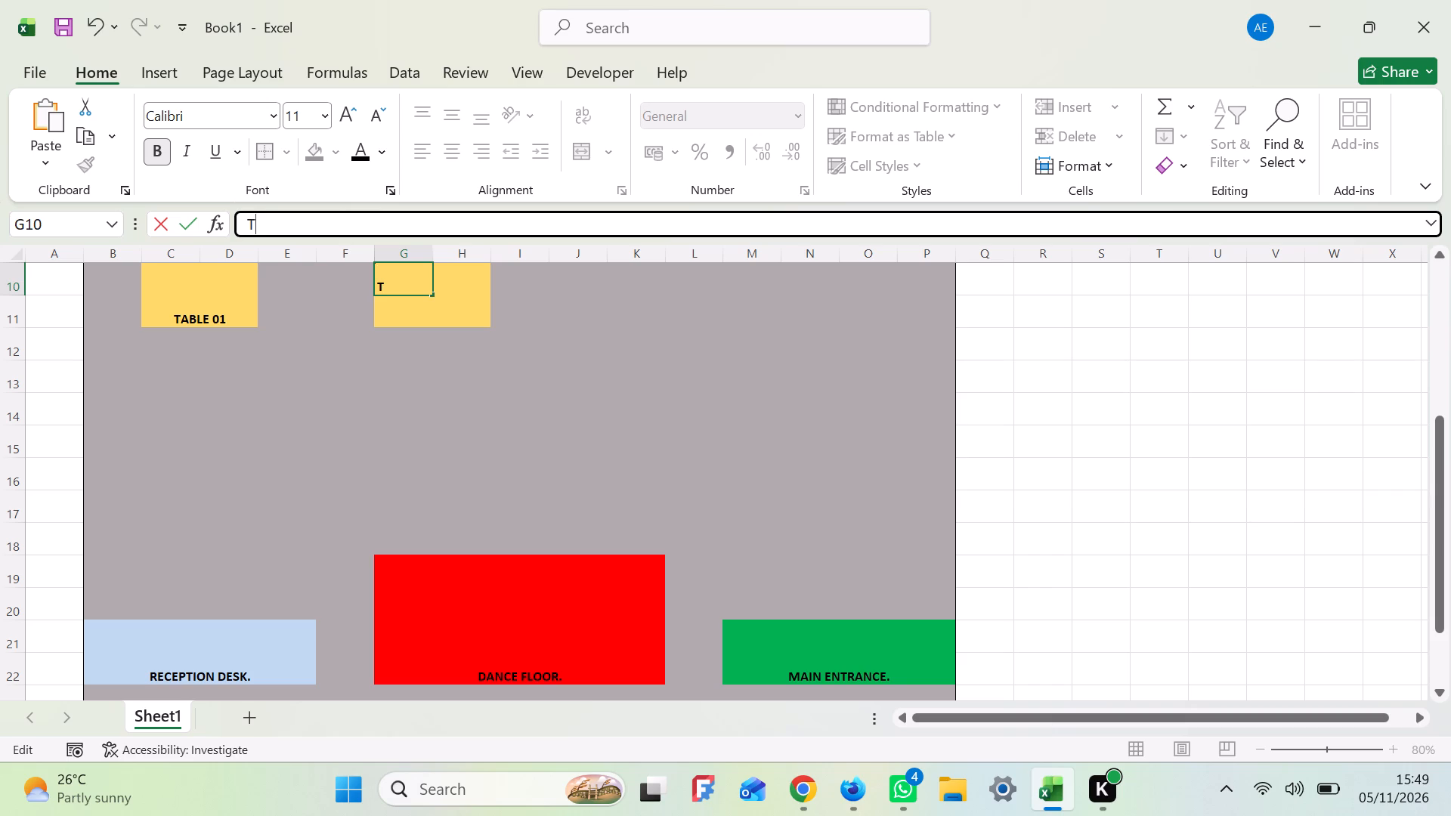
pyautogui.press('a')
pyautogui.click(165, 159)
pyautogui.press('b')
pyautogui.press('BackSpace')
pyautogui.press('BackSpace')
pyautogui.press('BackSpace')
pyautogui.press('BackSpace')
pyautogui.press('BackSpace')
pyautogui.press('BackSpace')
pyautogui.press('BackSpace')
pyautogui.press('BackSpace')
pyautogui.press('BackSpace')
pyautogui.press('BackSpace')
# Enter the label "TABLE 02" in cell G10 as regular, non-bold text.
pyautogui.click(147, 156)
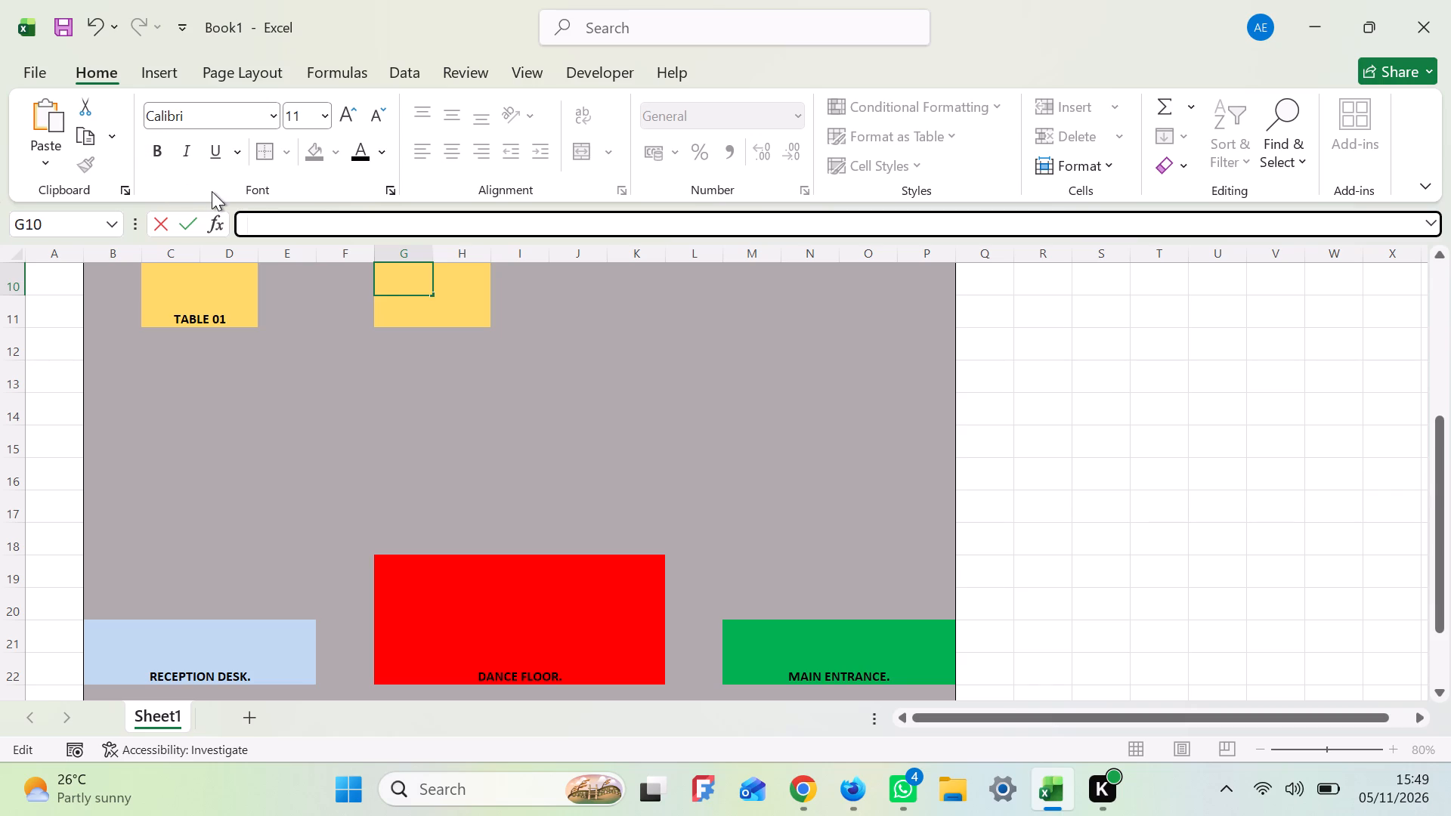
pyautogui.press('t')
pyautogui.write('ABLE')
pyautogui.press('space')
pyautogui.press('0')
pyautogui.press('2')
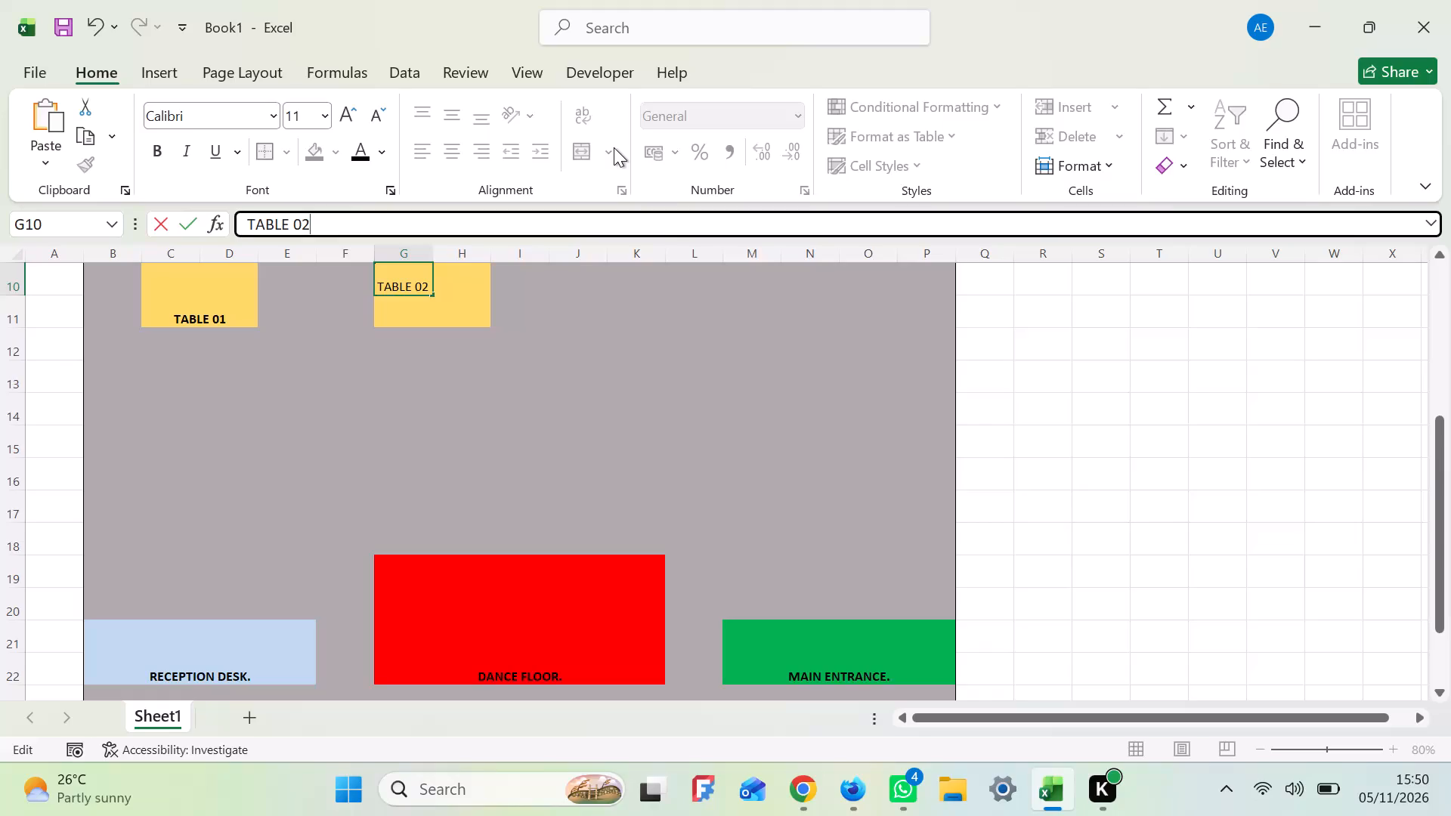
pyautogui.press('Return')
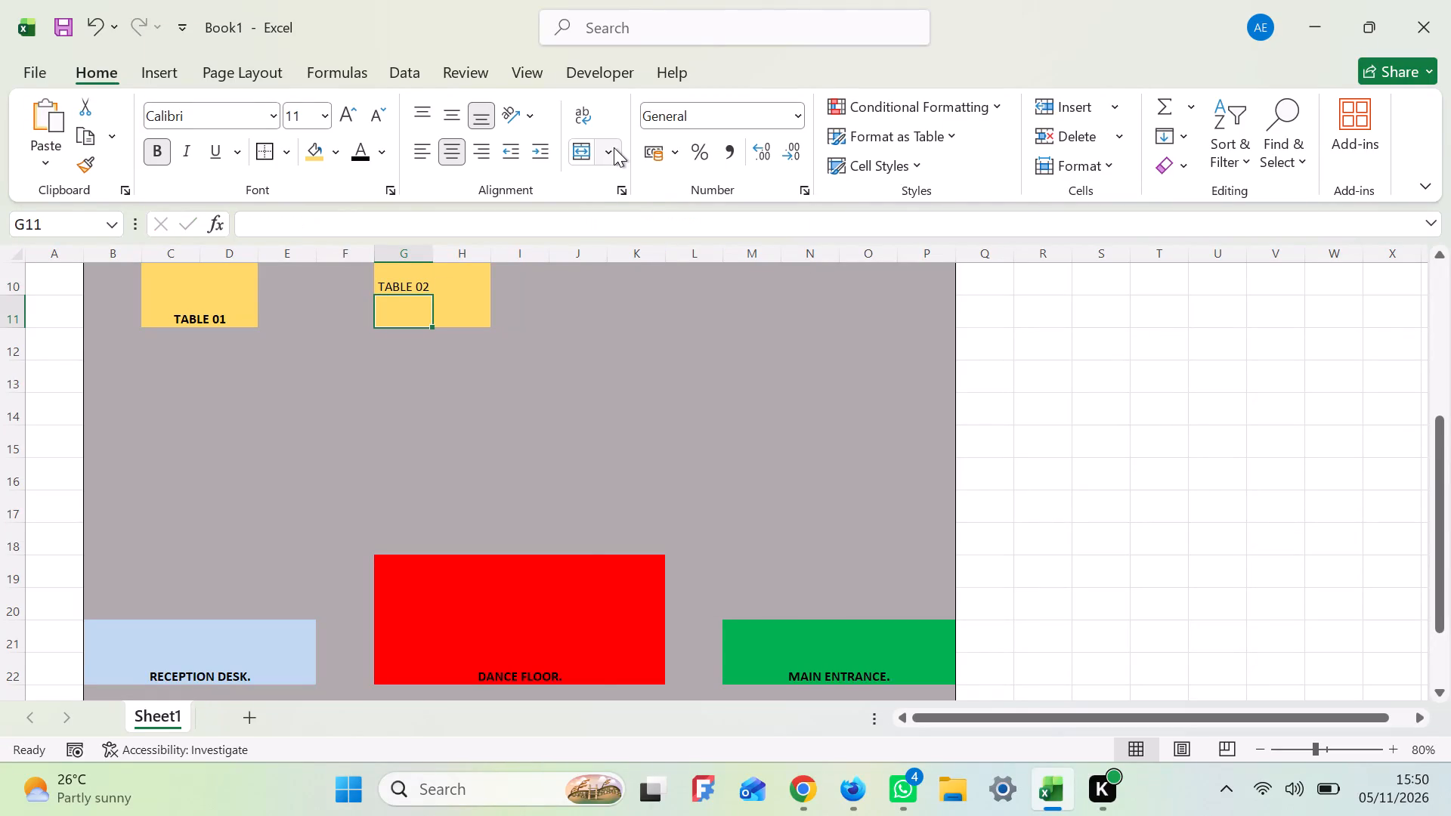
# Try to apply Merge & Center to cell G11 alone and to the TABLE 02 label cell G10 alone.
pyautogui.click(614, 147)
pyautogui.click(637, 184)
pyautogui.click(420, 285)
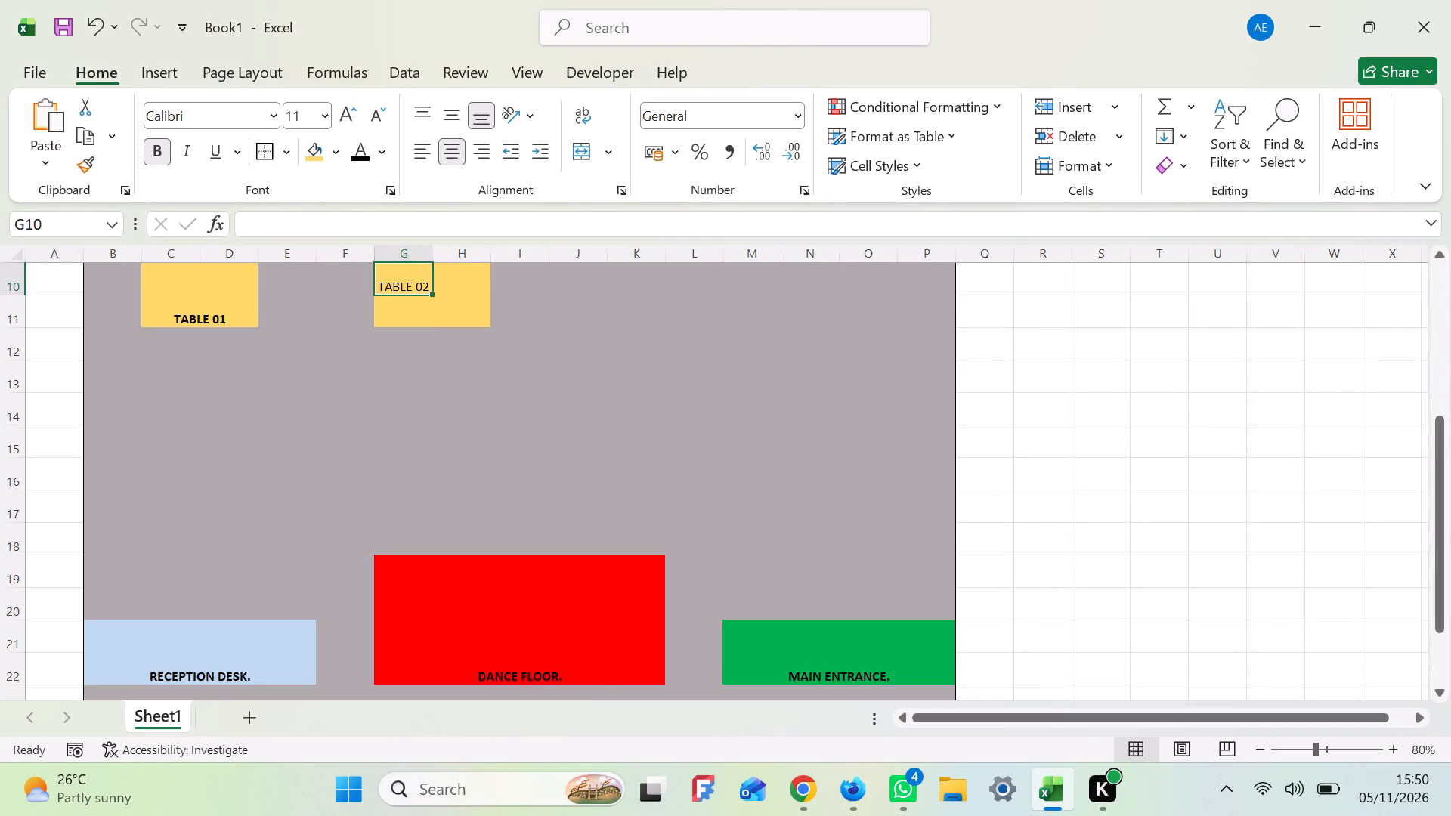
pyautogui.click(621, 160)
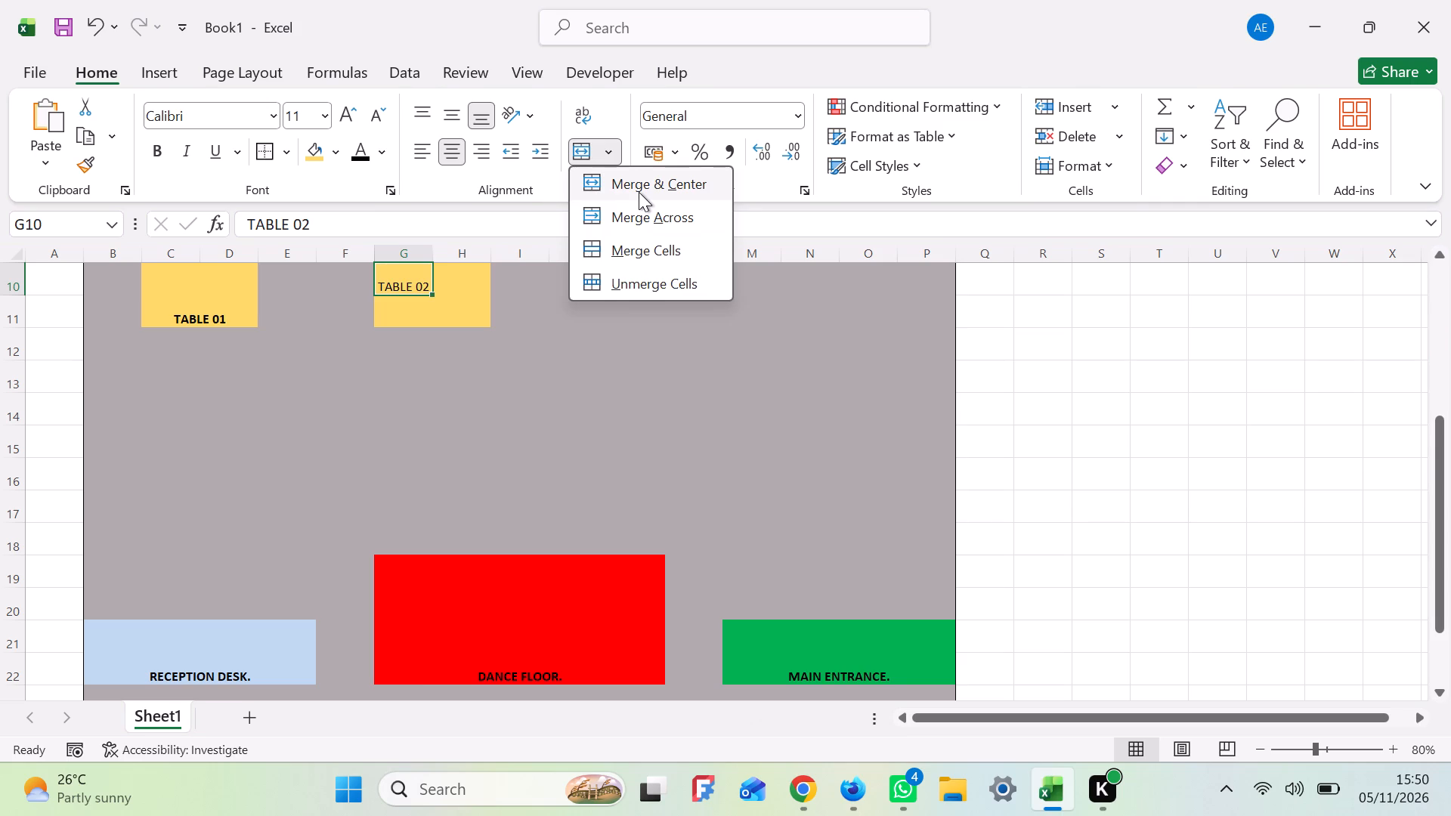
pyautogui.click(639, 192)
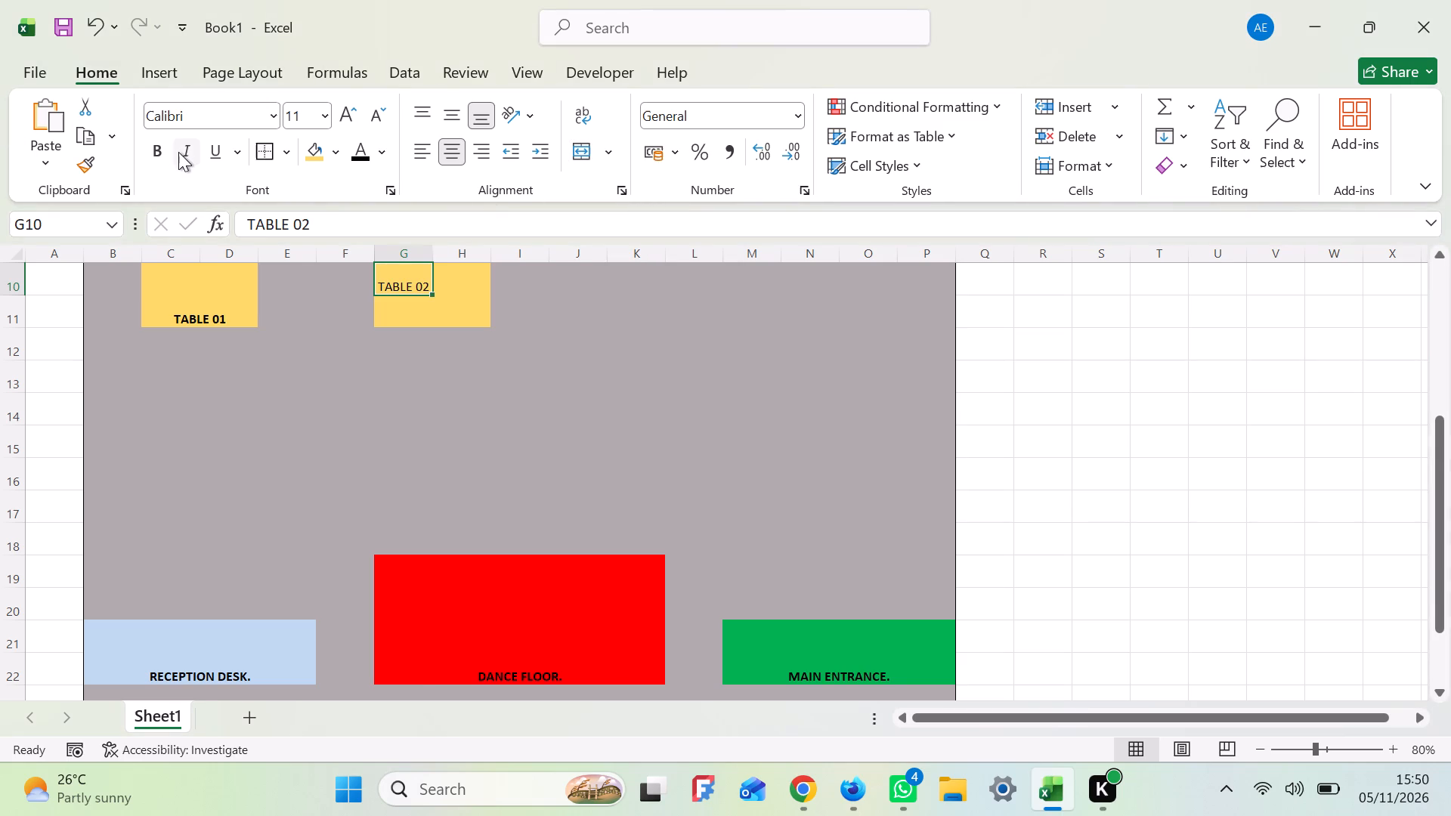
# Make the TABLE 02 label in cell G10 bold.
pyautogui.click(163, 150)
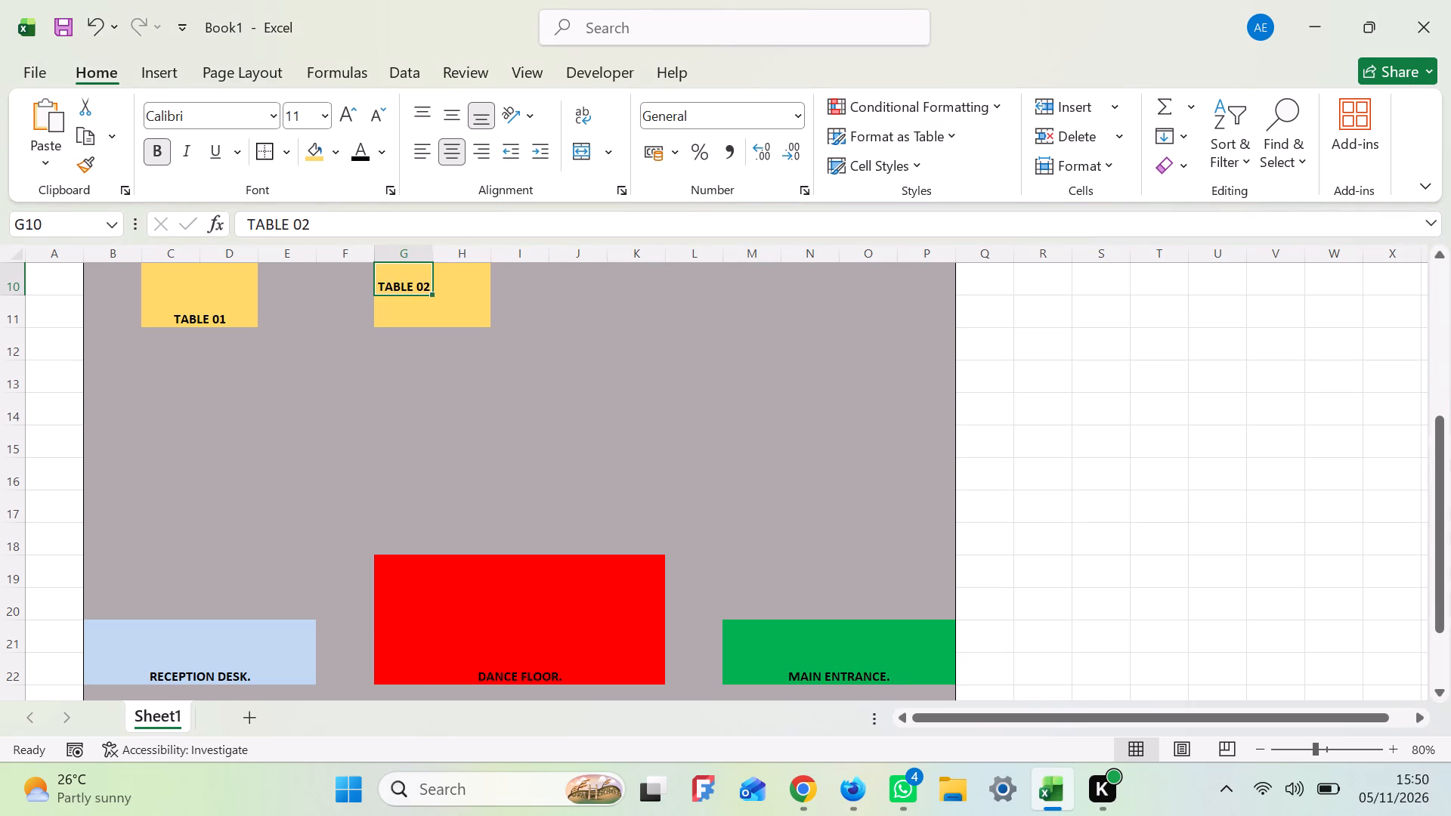
# Select the range L10:M11 and enter the label "TABLE 03" in its first cell, L10.
pyautogui.click(64, 218)
pyautogui.press('BackSpace')
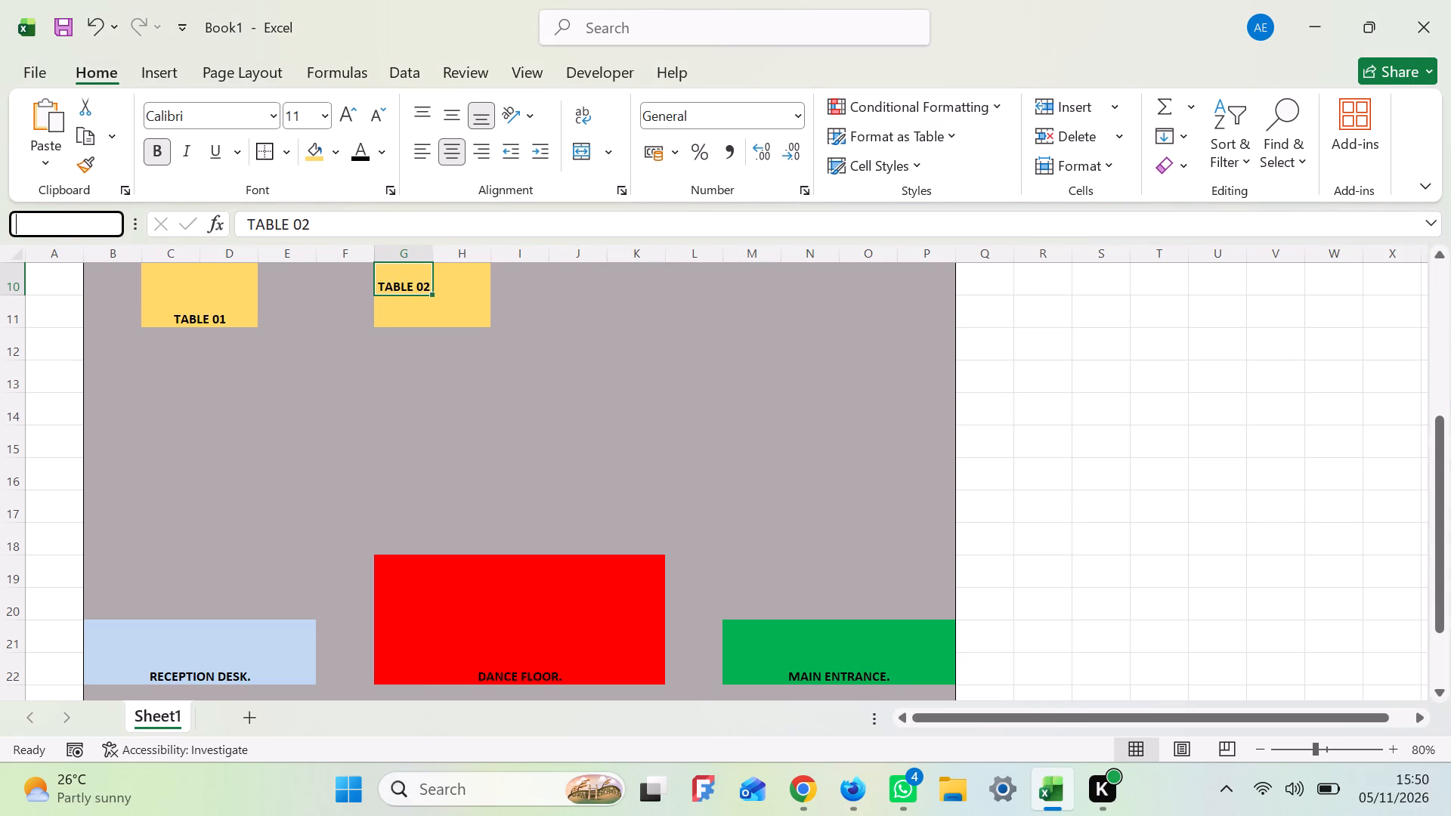
pyautogui.press('l')
pyautogui.write('10')
pyautogui.hotkey('shift', ':')
pyautogui.press('m')
pyautogui.write('11')
pyautogui.press('Return')
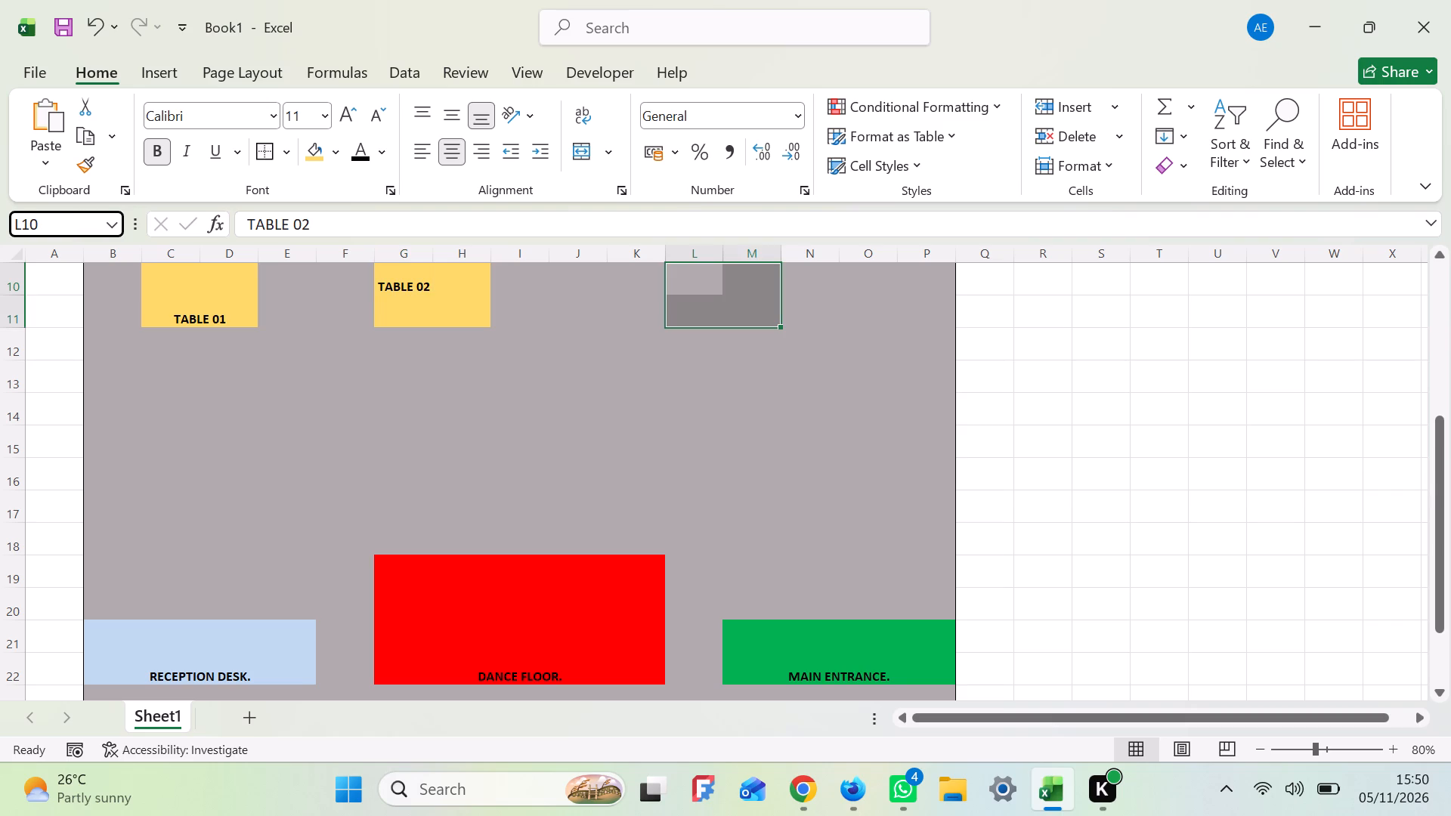
pyautogui.write('TABLE')
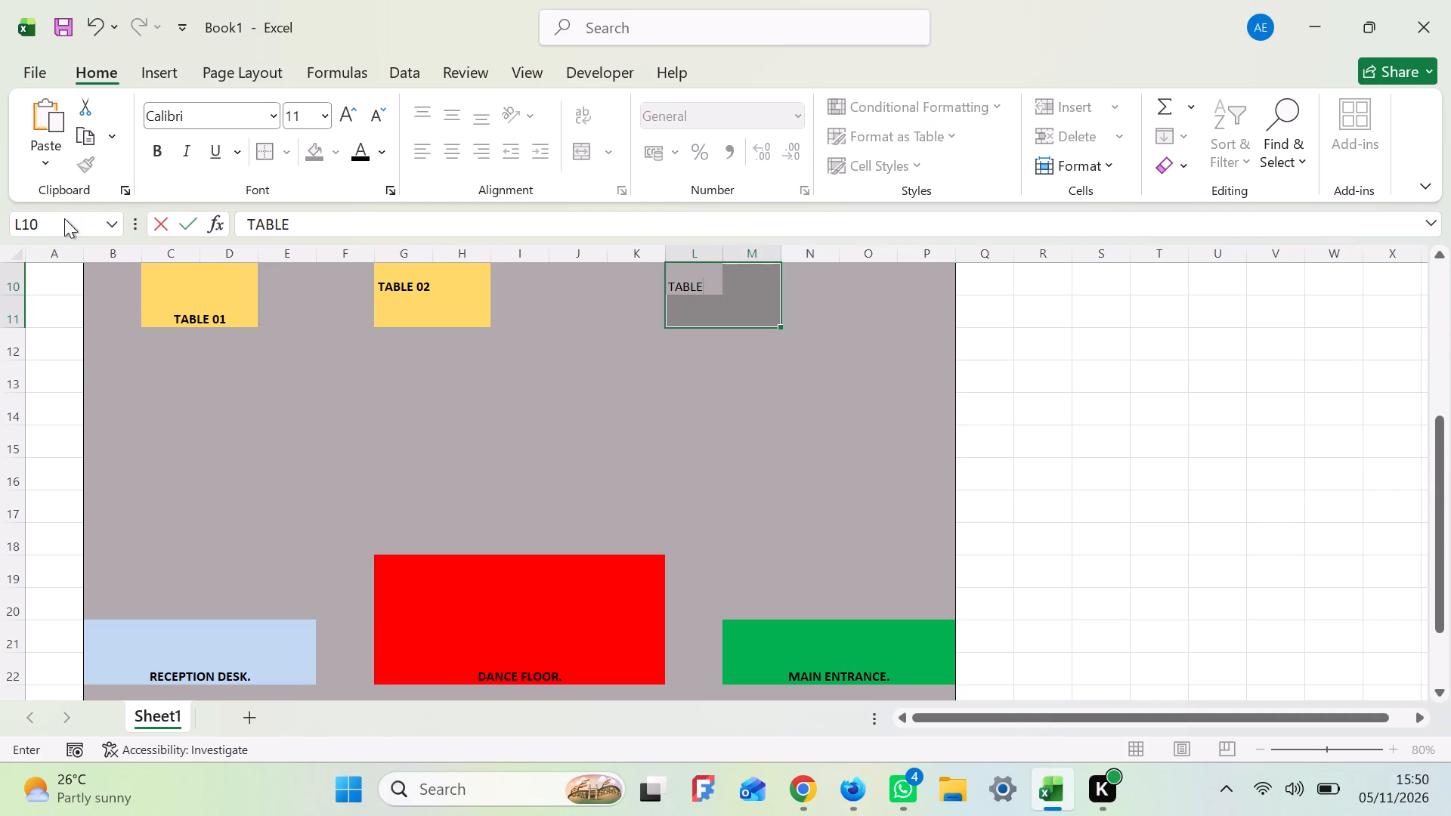
pyautogui.press('space')
pyautogui.press('0')
pyautogui.press('3')
pyautogui.press('Return')
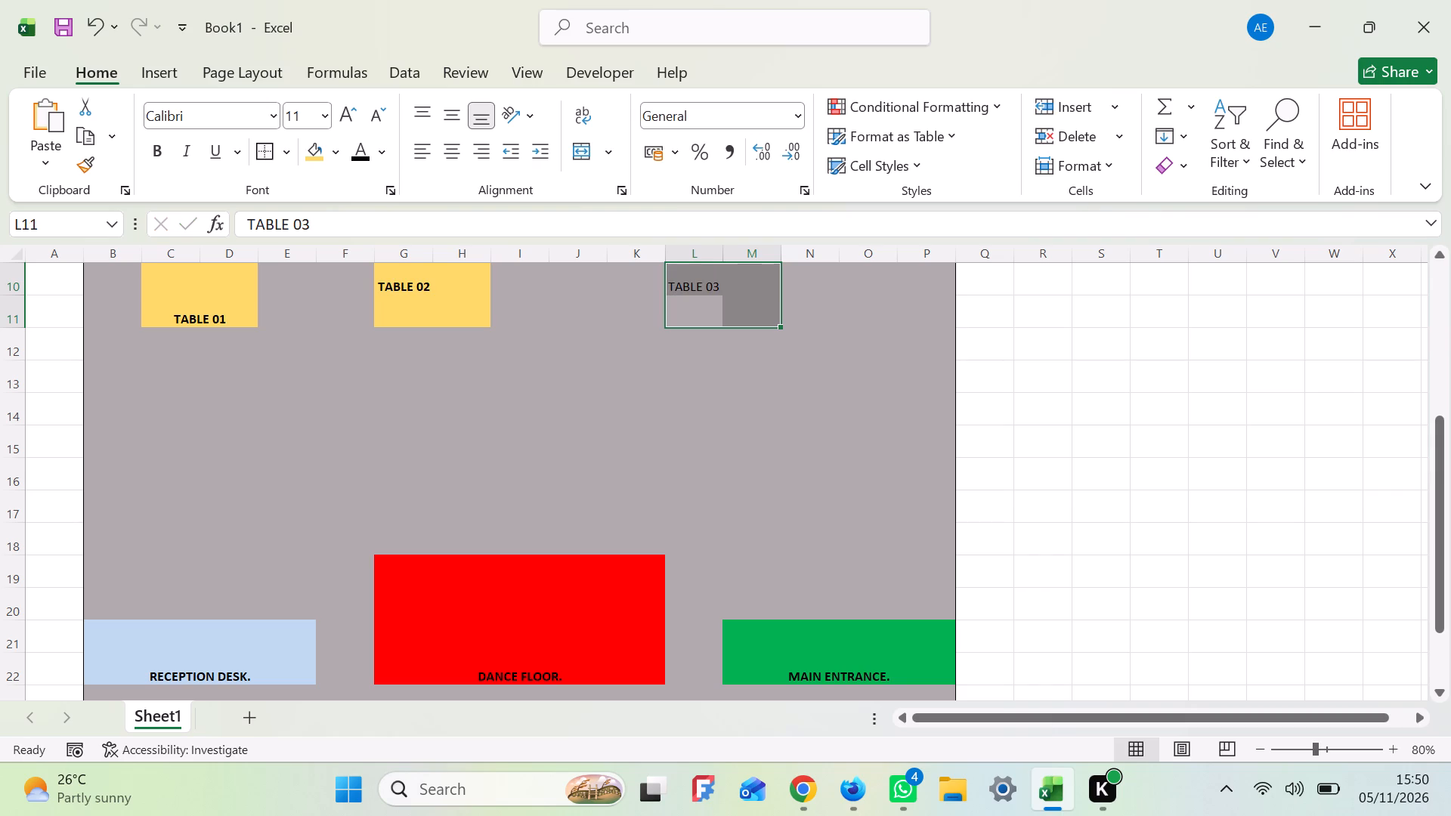
# Merge and center the range L10:M11 holding the TABLE 03 label.
pyautogui.click(612, 145)
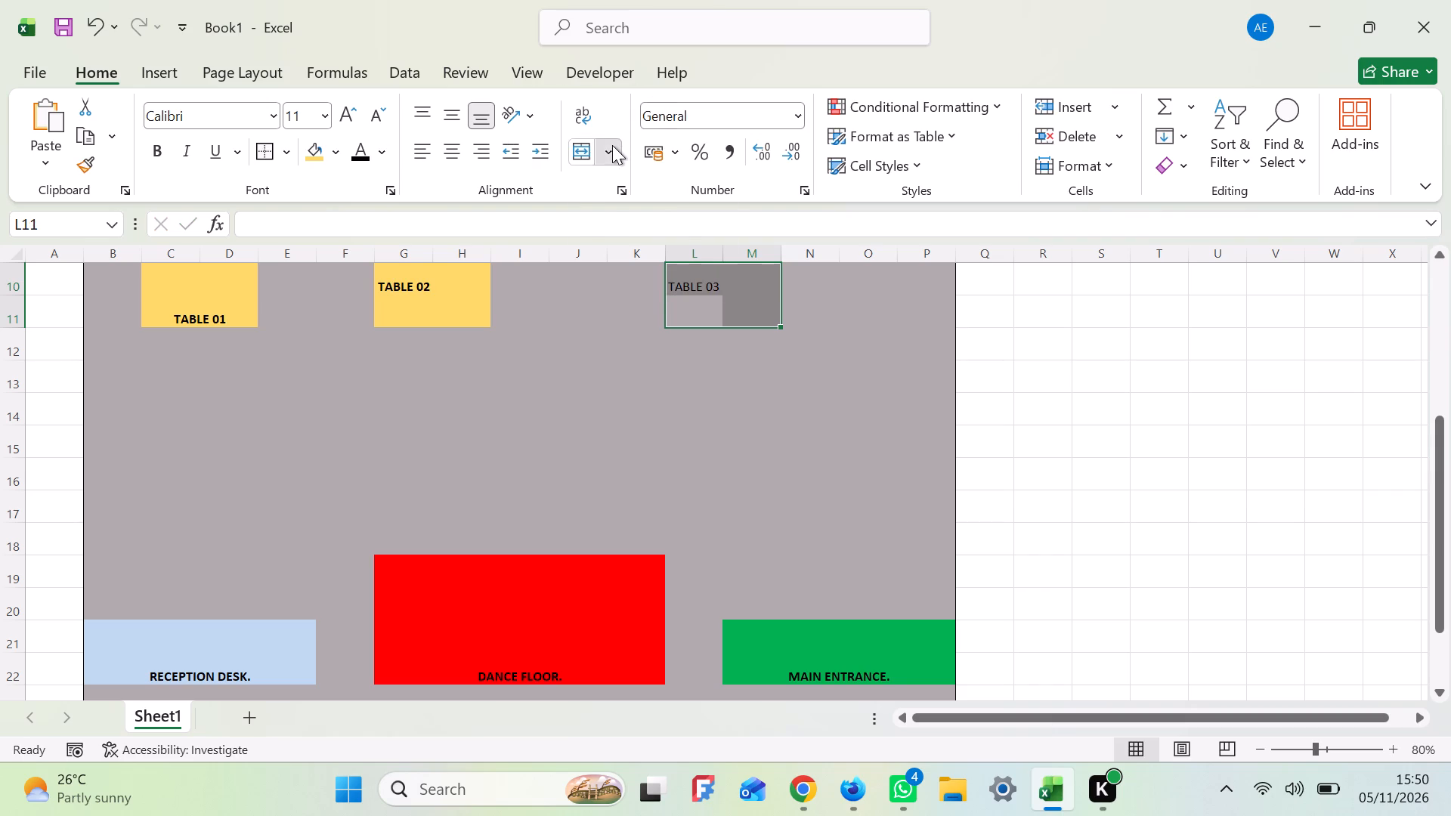
pyautogui.click(655, 187)
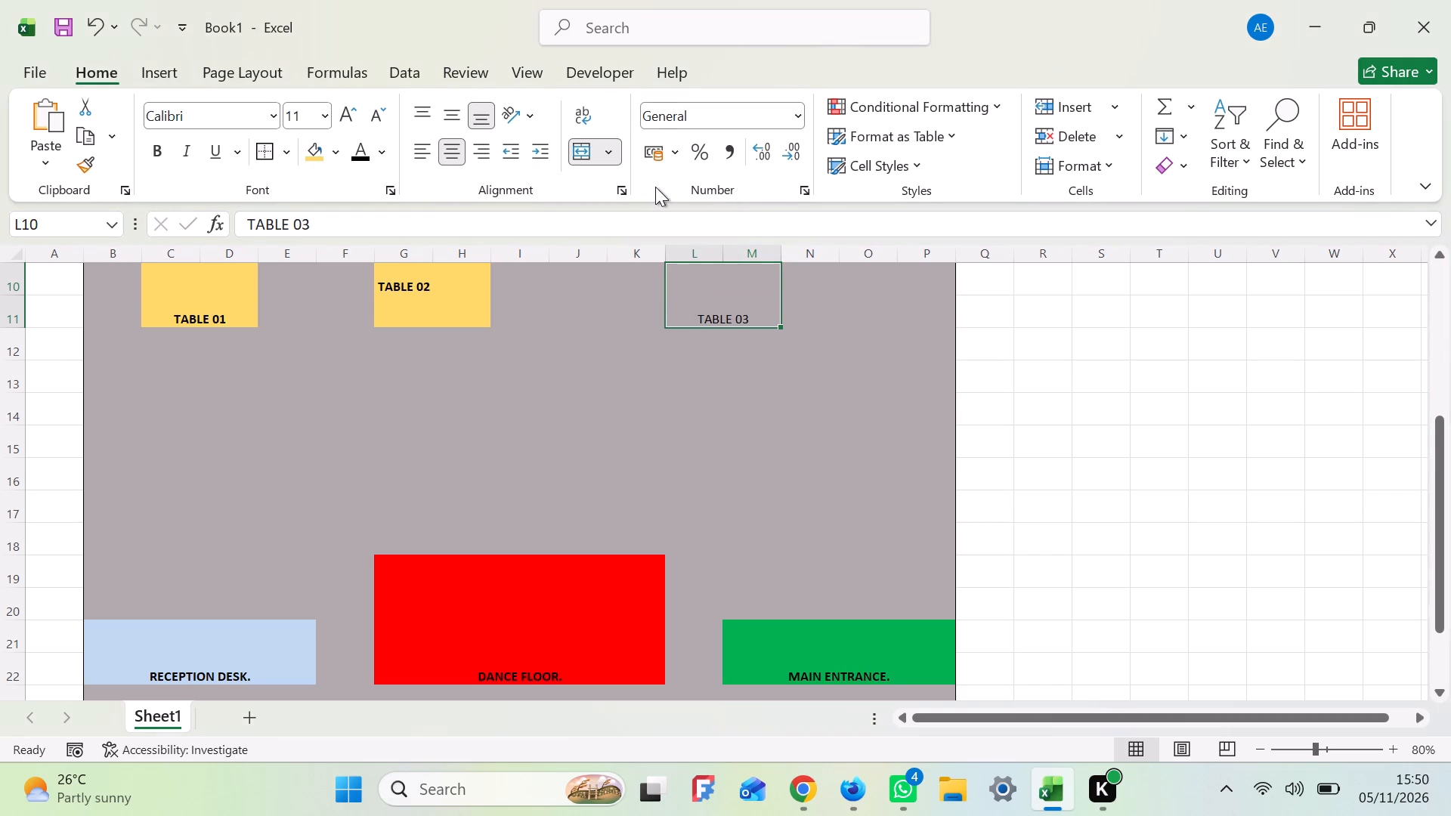
# Make the TABLE 03 label bold and fill its merged block with the same gold color as the other tables.
pyautogui.click(161, 154)
pyautogui.click(153, 150)
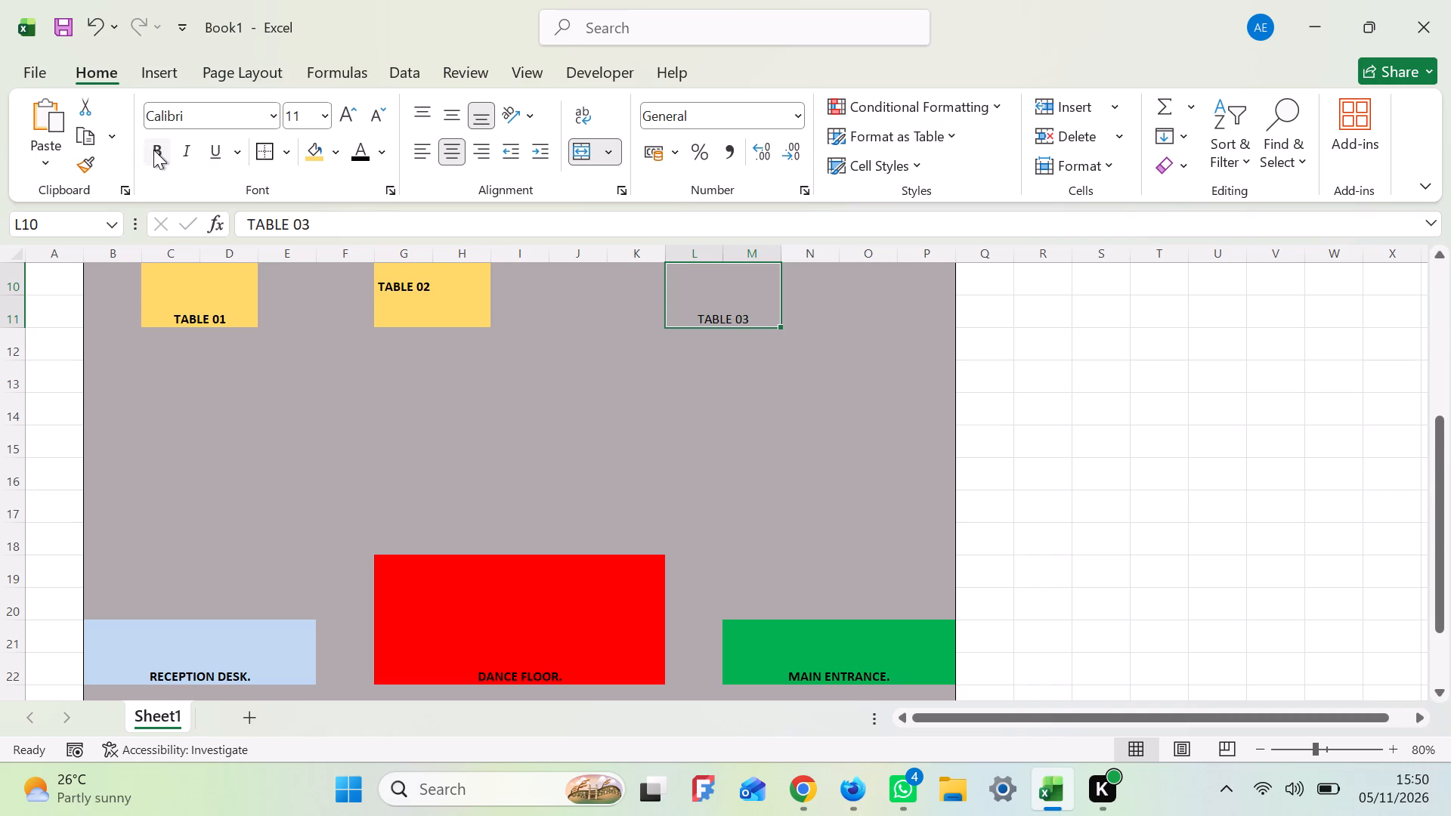
pyautogui.click(153, 147)
pyautogui.click(309, 161)
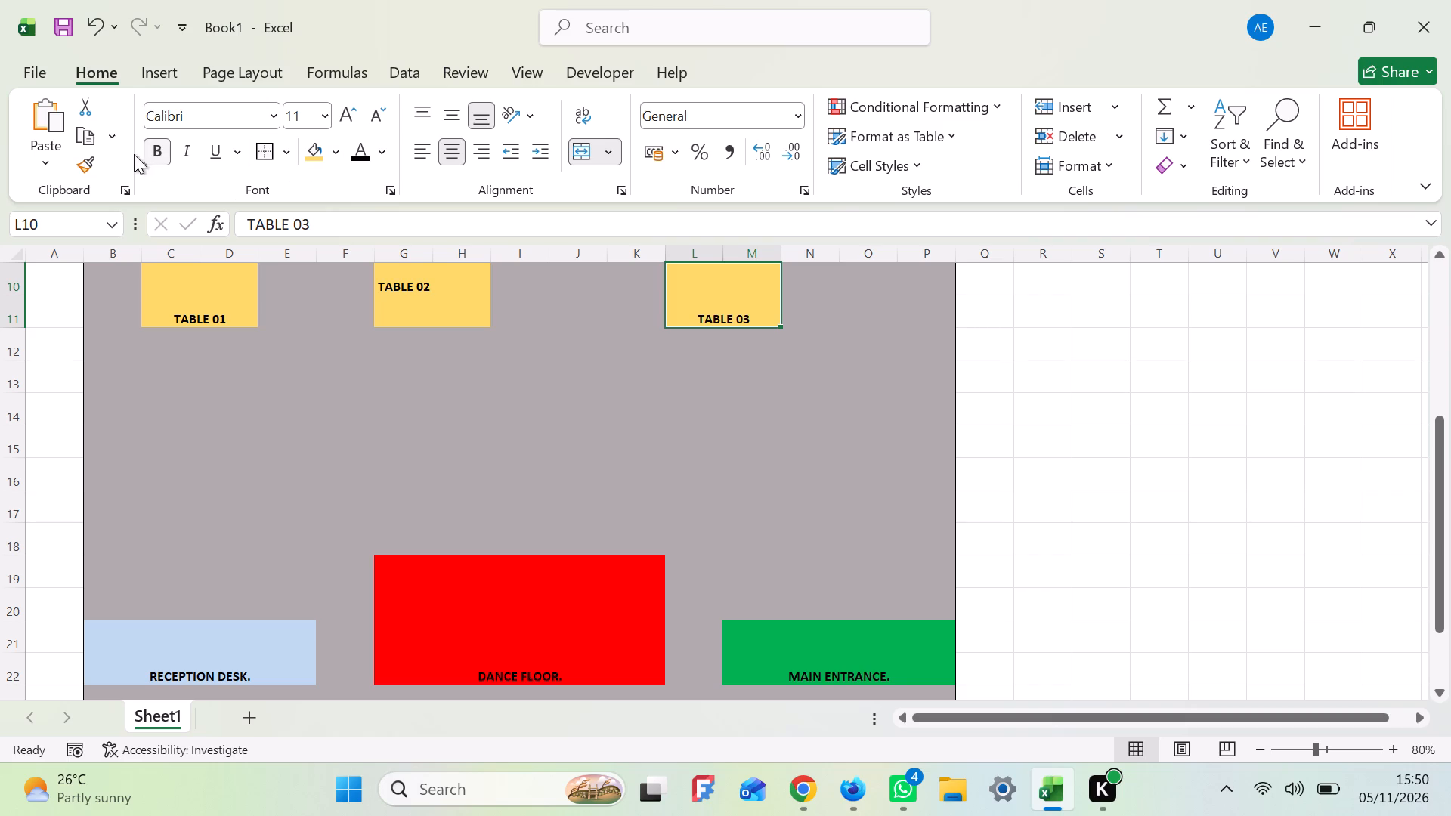
# Select the range C15:D16 and enter the label "TABLE 04" in its first cell, C15.
pyautogui.click(67, 221)
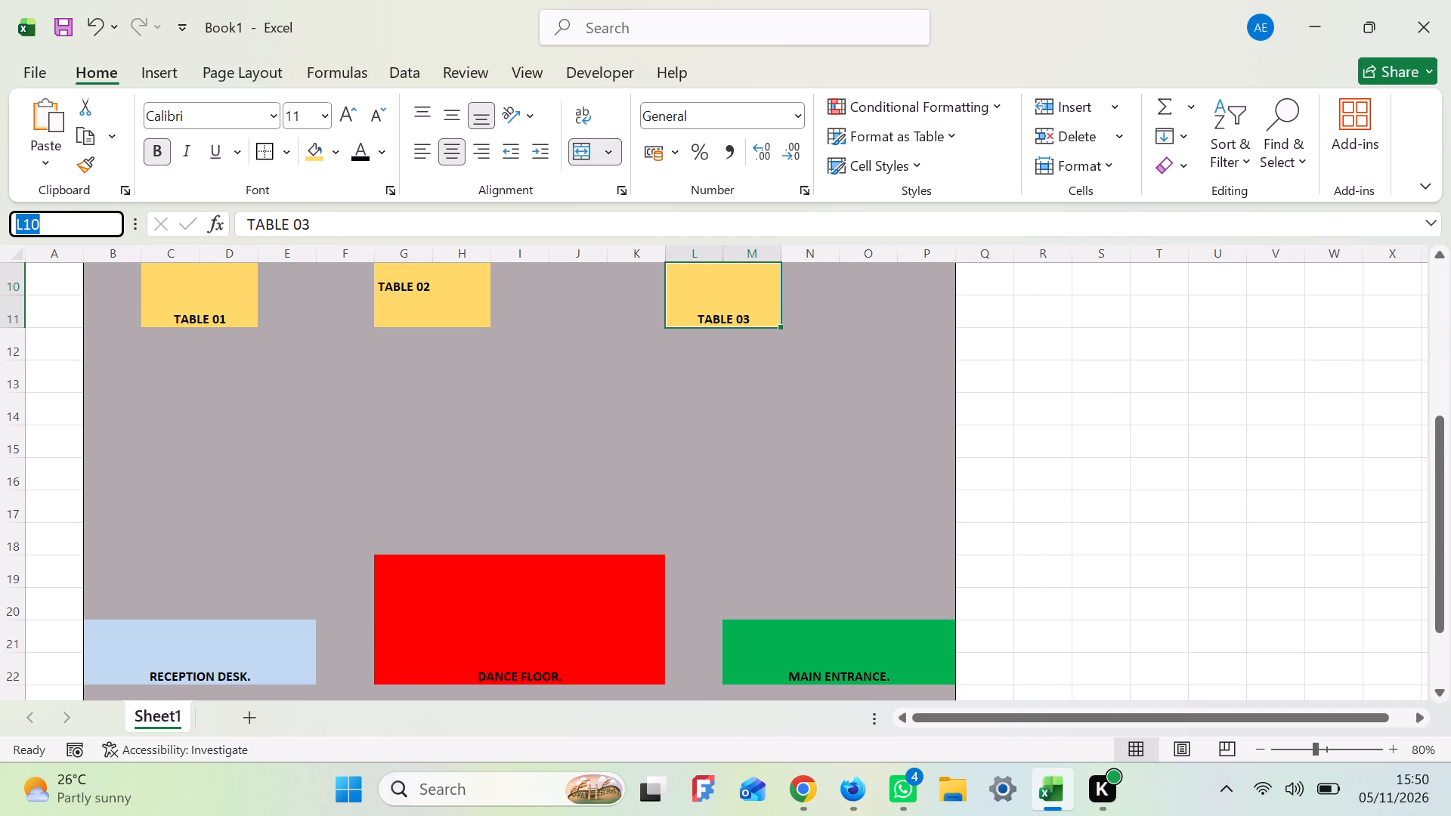
pyautogui.press('BackSpace')
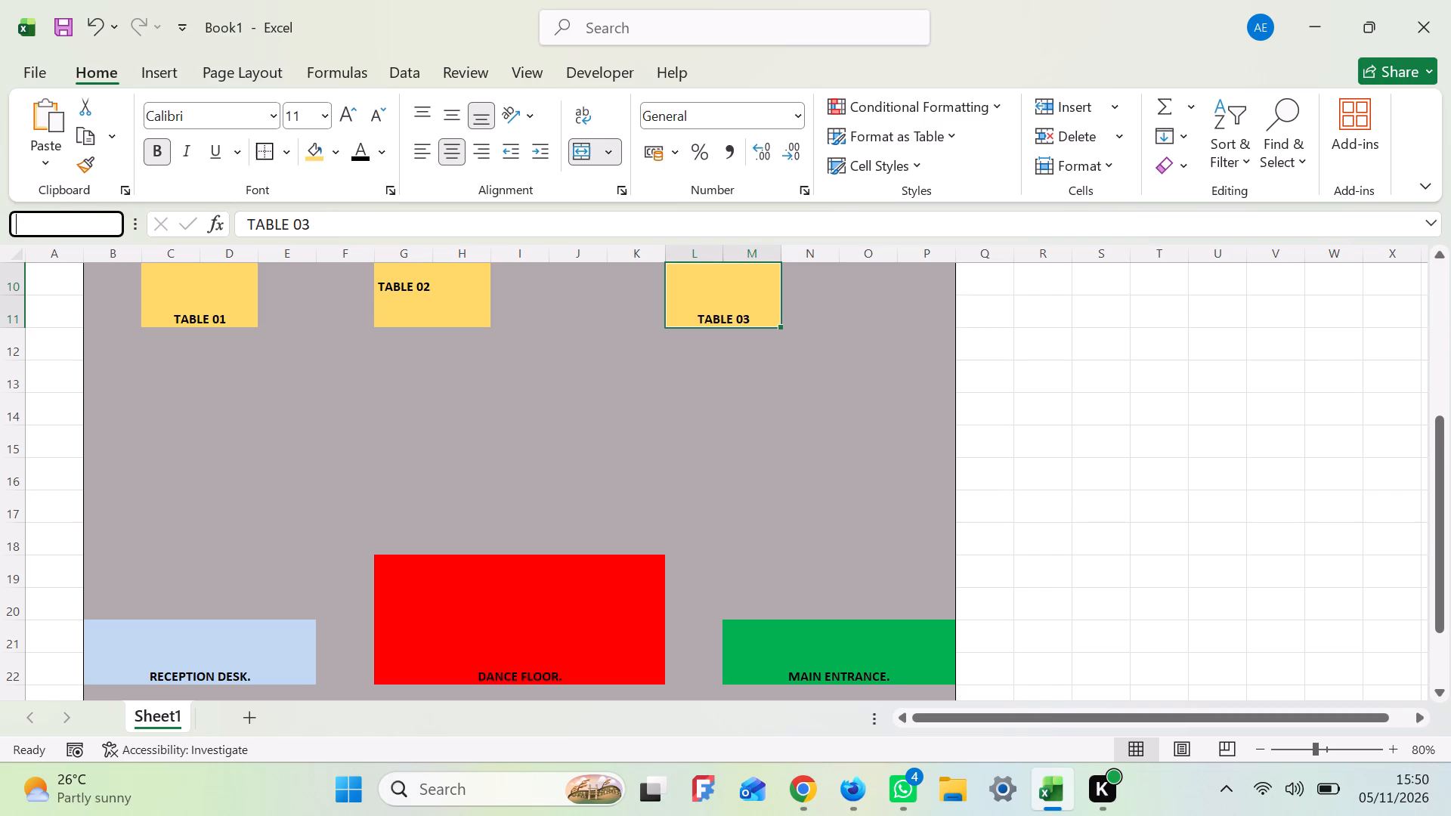
pyautogui.press('c')
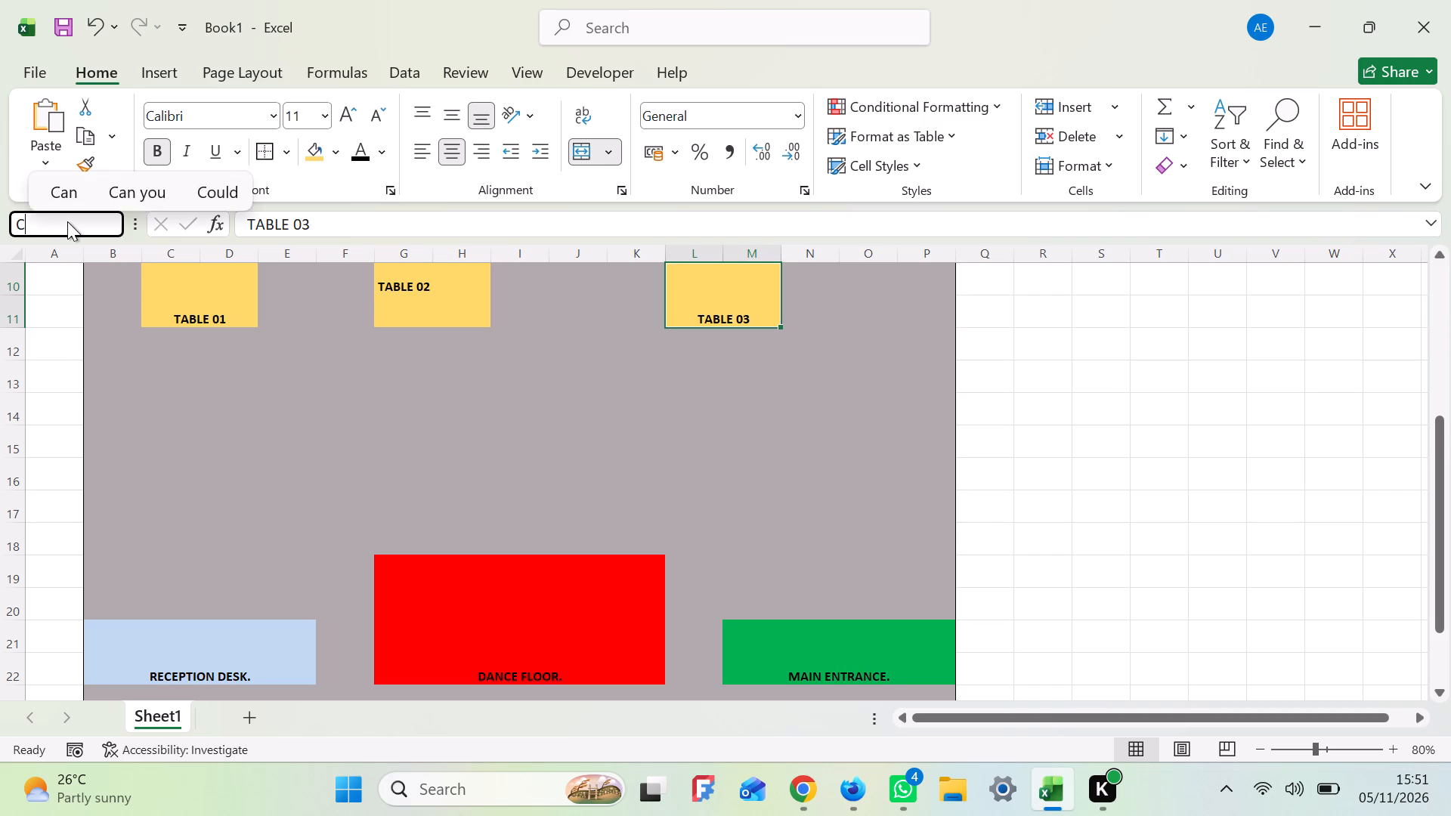
pyautogui.press('1')
pyautogui.press('5')
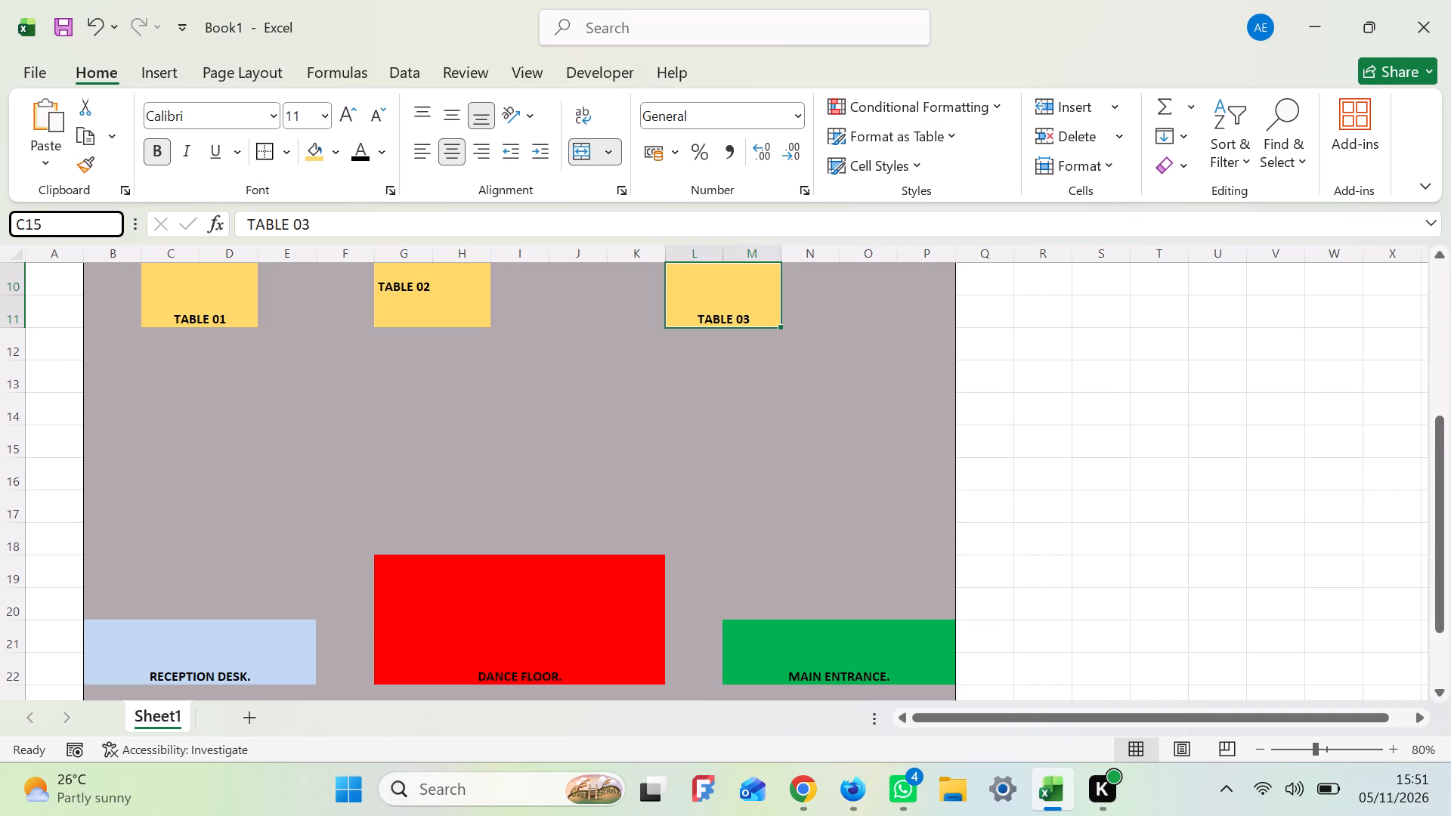
pyautogui.hotkey('shift', ':')
pyautogui.write('D16')
pyautogui.press('Return')
pyautogui.write('TABLE')
pyautogui.press('space')
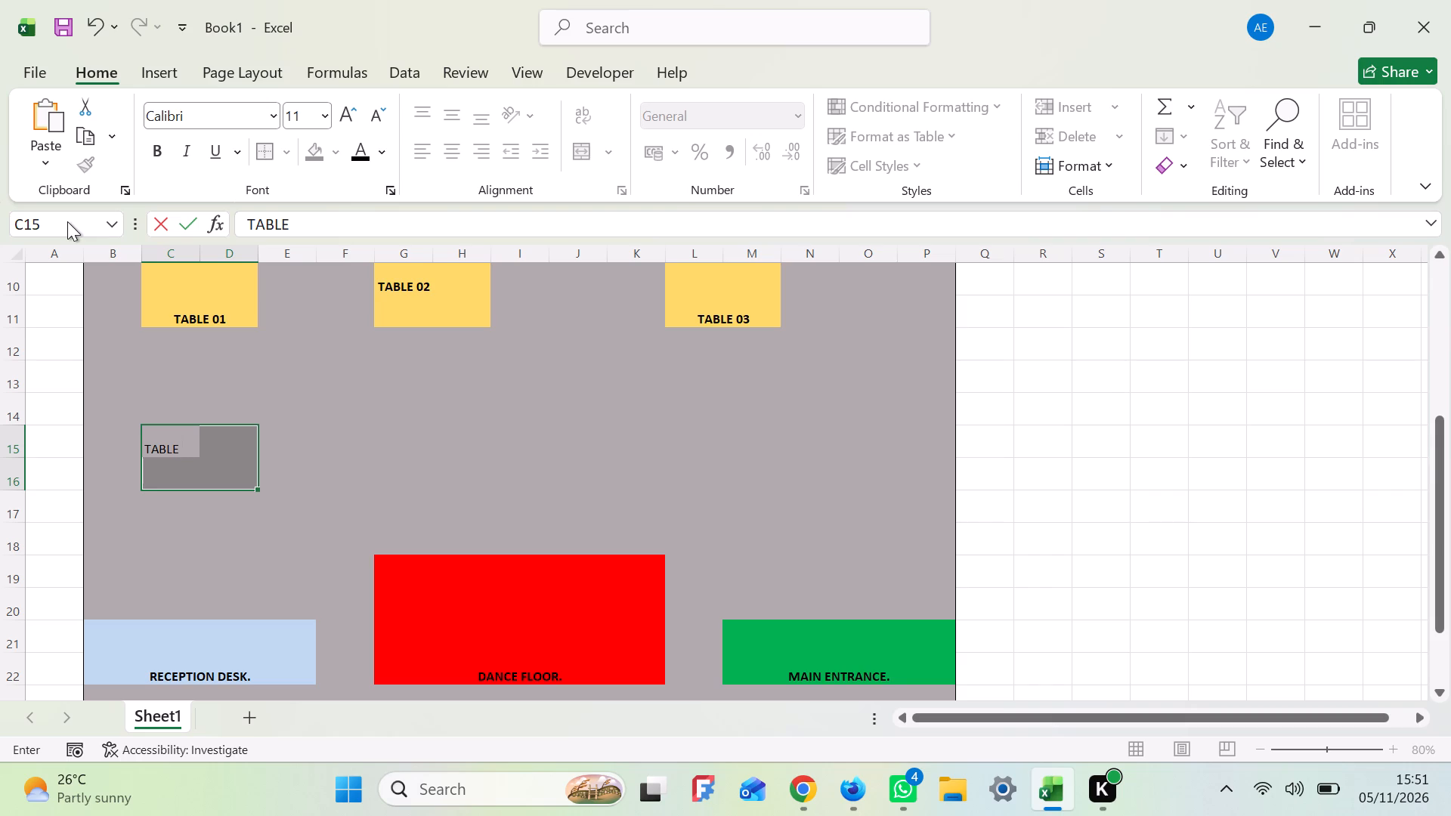
pyautogui.press('0')
pyautogui.press('4')
pyautogui.press('Return')
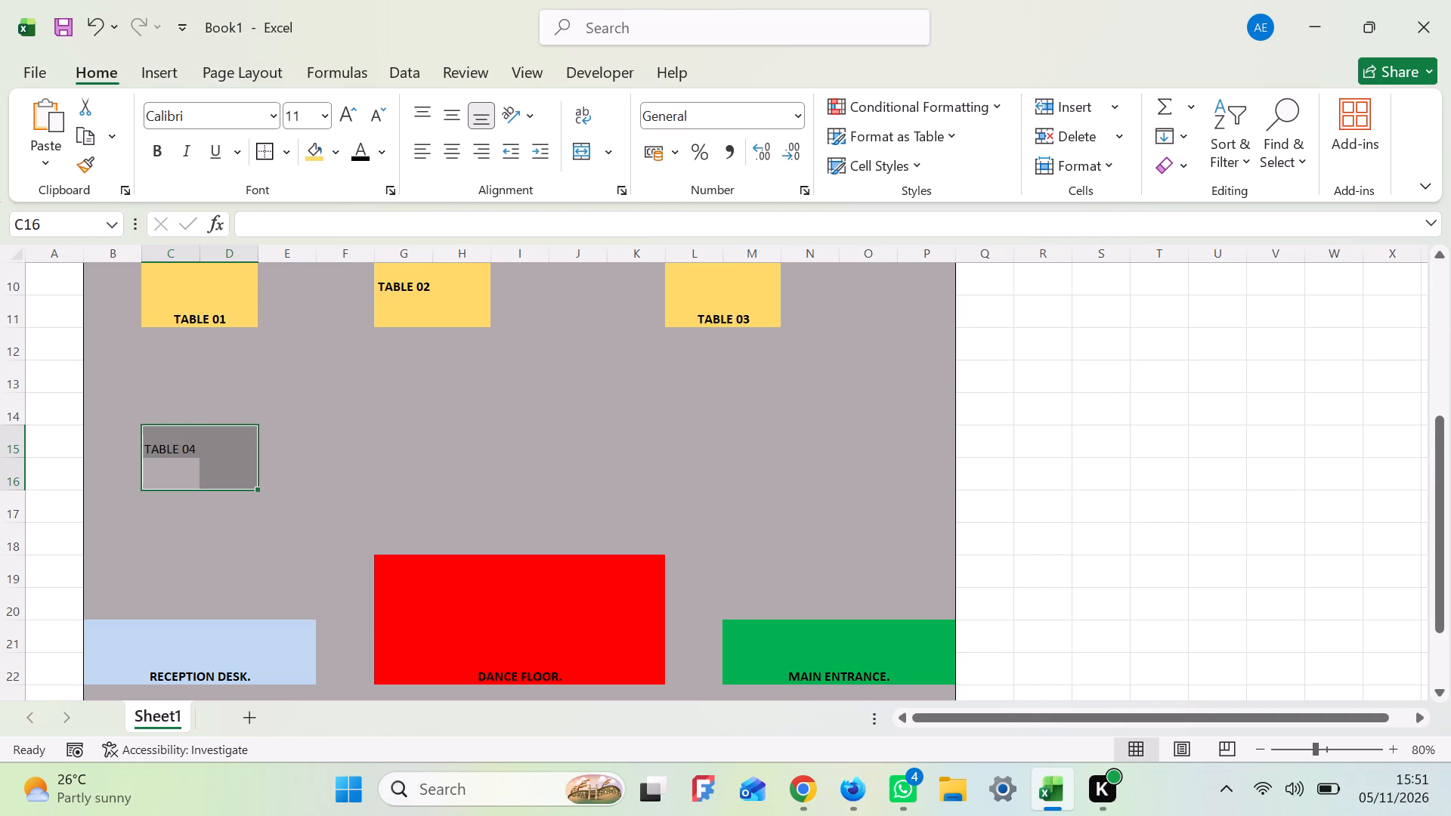
# Merge and center the range C15:D16 holding the TABLE 04 label.
pyautogui.click(612, 150)
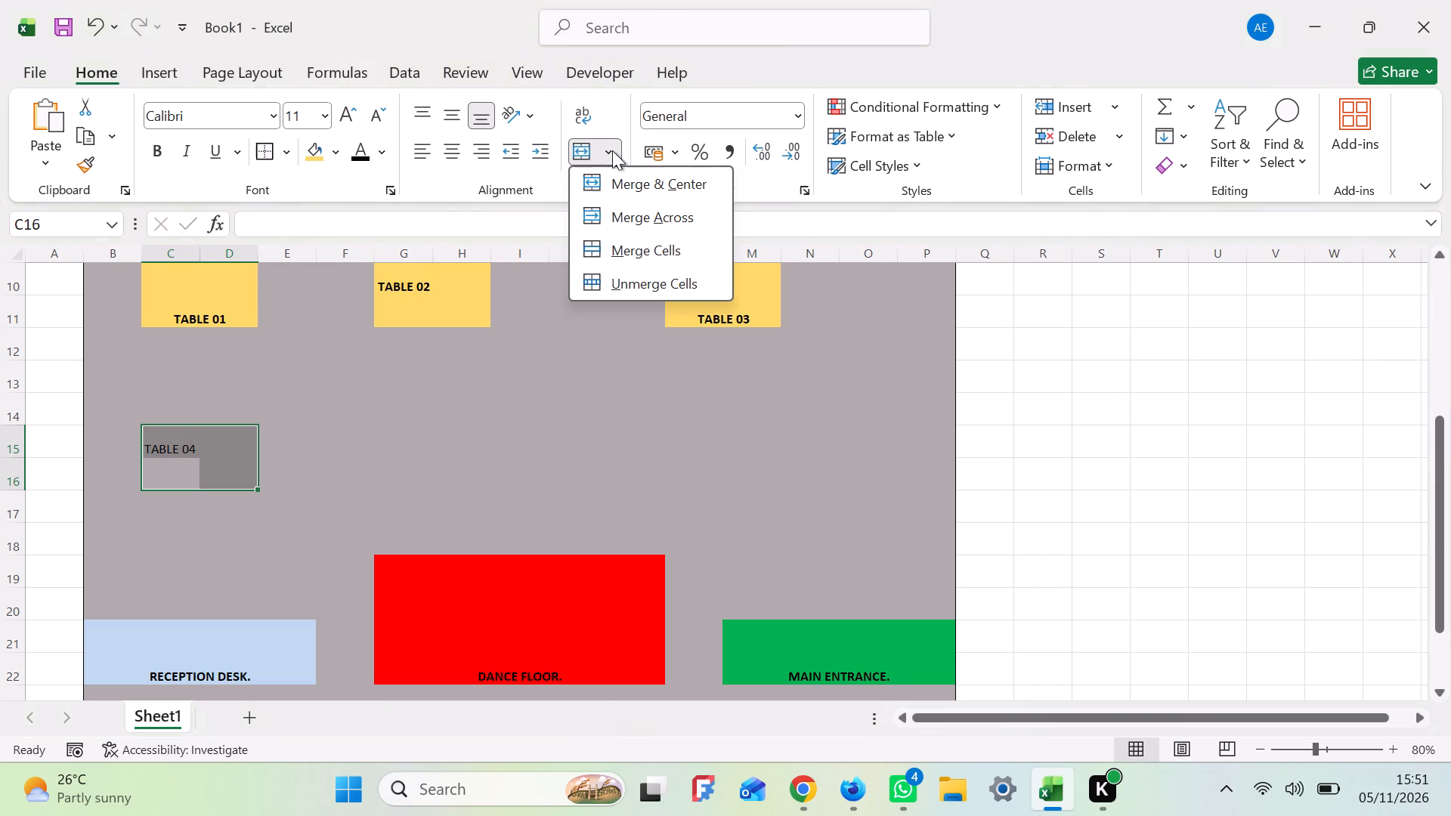
pyautogui.click(650, 190)
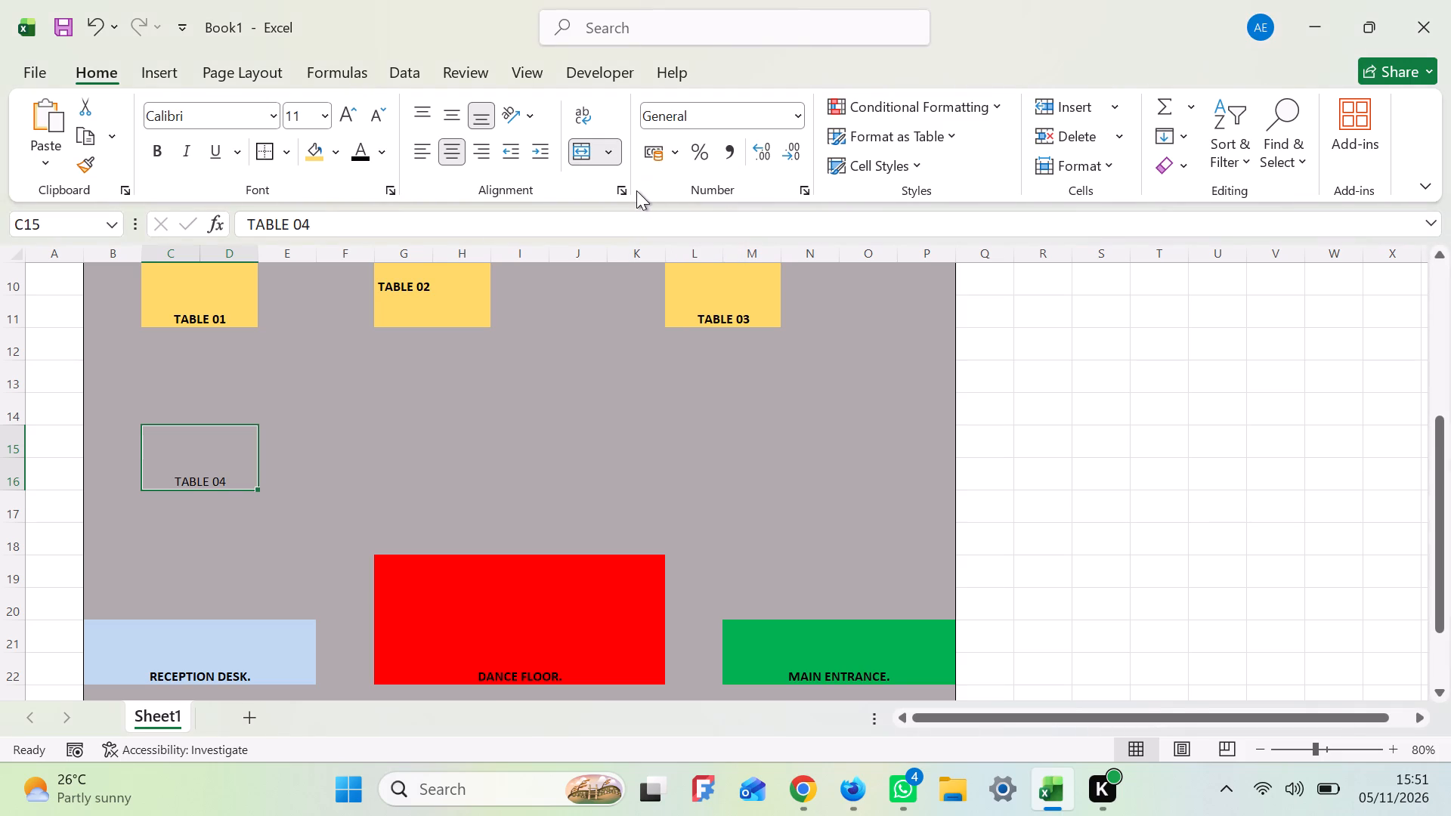
# Make the TABLE 04 label bold and fill its merged block with the same gold color as the other tables.
pyautogui.click(157, 153)
pyautogui.click(309, 159)
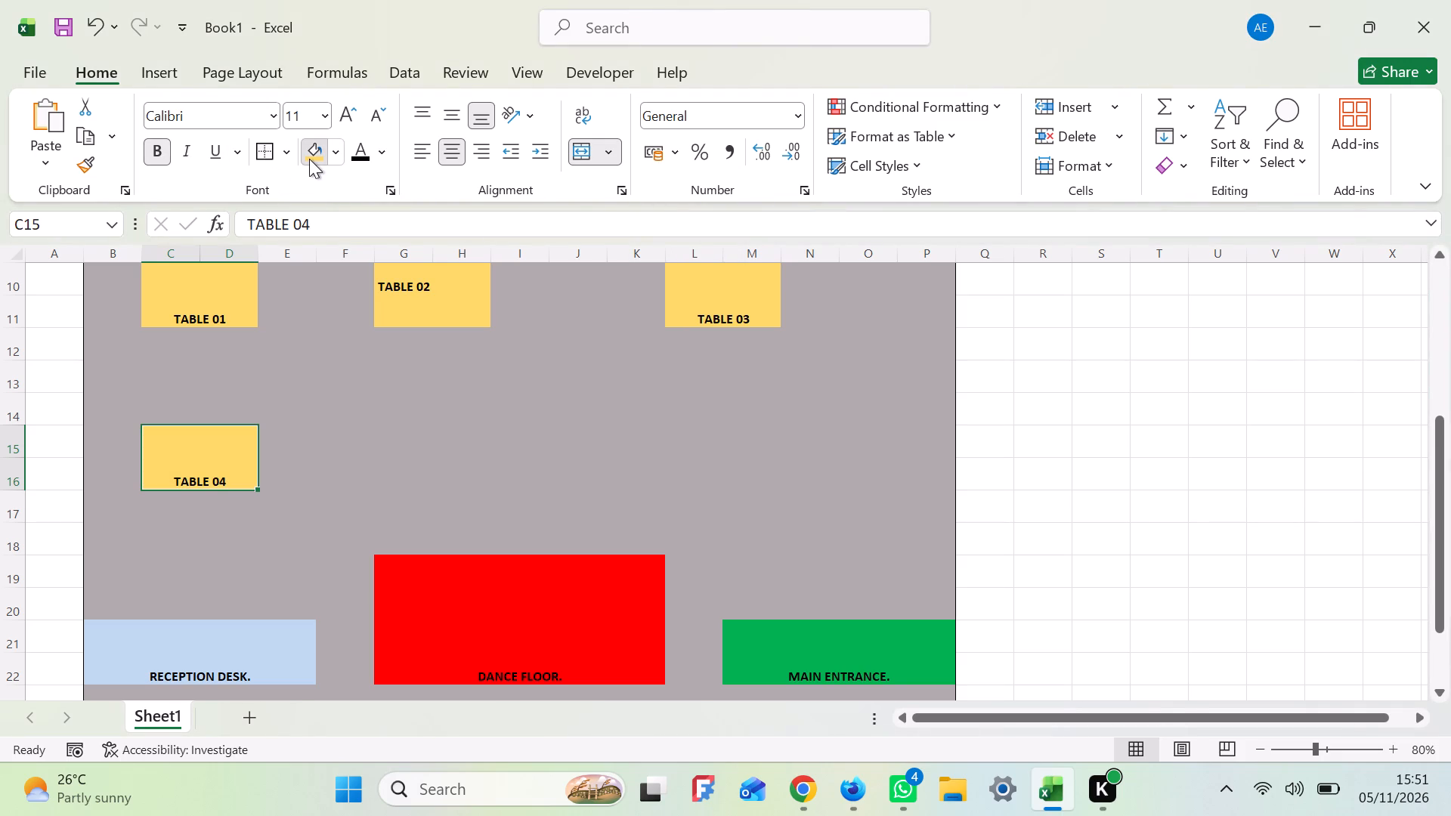
# Select the range G15:H16 and enter the label "TABLE 05" in its first cell, G15.
pyautogui.click(73, 218)
pyautogui.press('BackSpace')
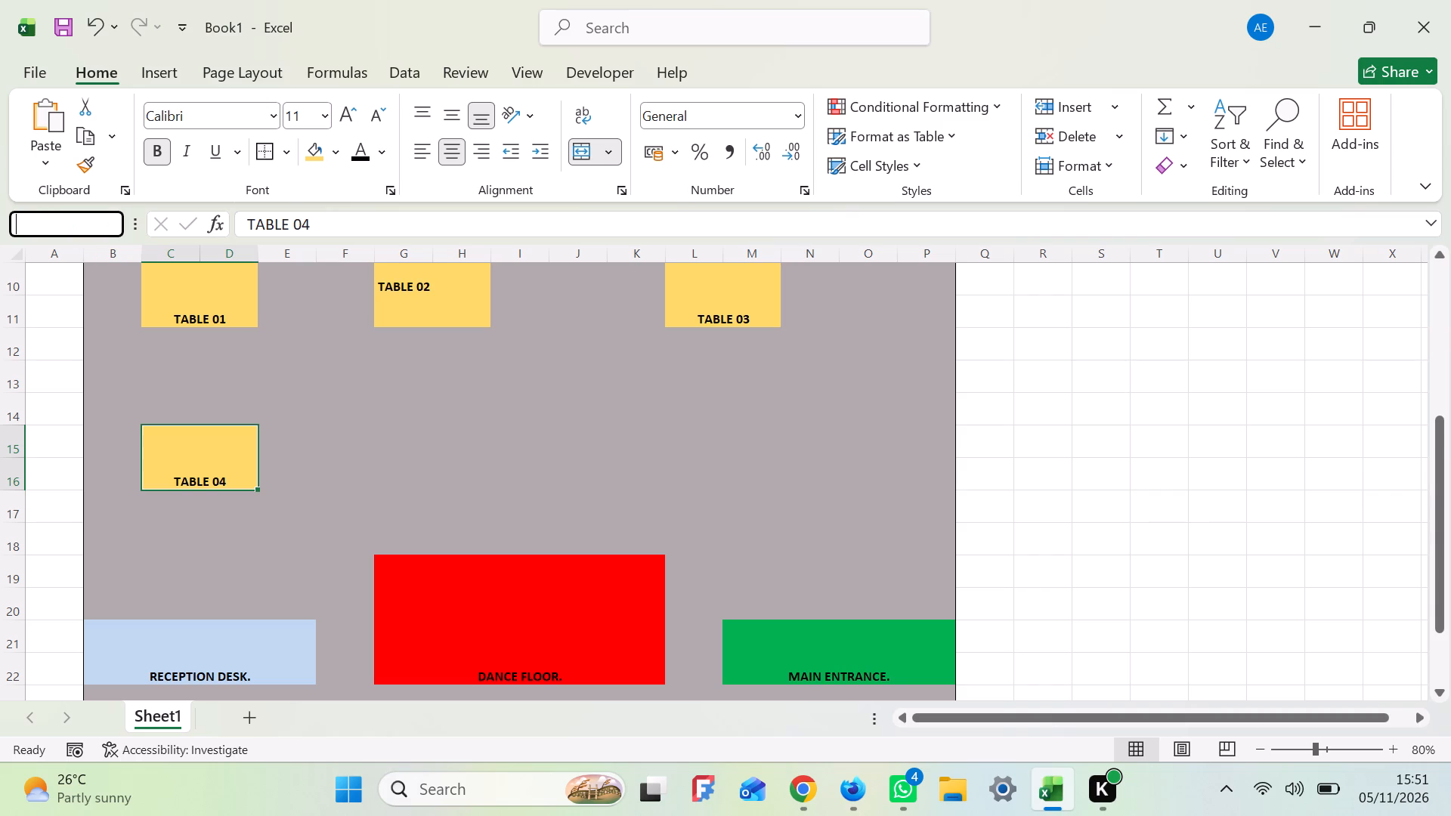
pyautogui.write('G15')
pyautogui.hotkey('shift', ':')
pyautogui.write('H16')
pyautogui.press('Return')
pyautogui.write('TABLE')
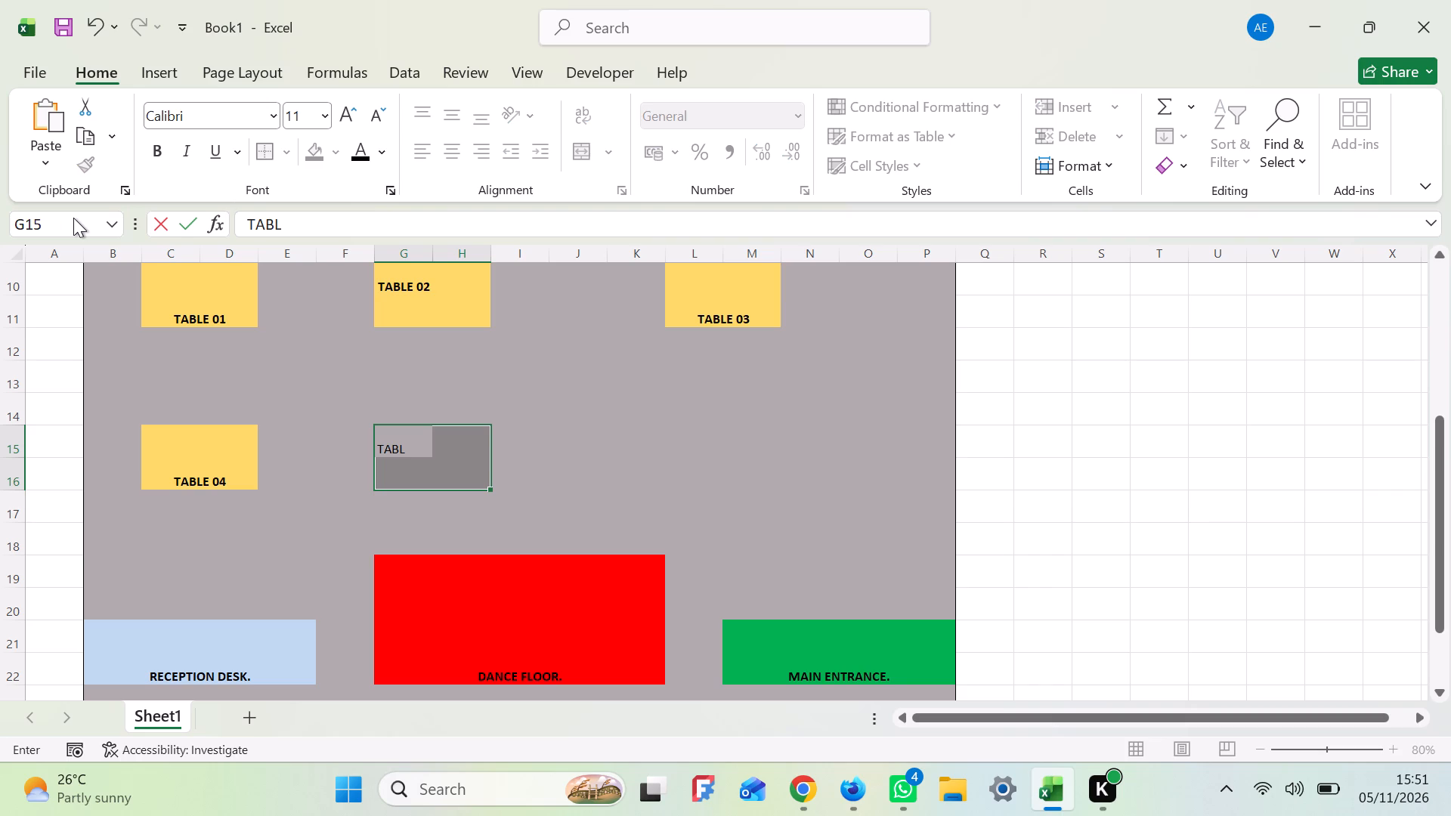
pyautogui.press('space')
pyautogui.write('0')
pyautogui.press('5')
pyautogui.press('Return')
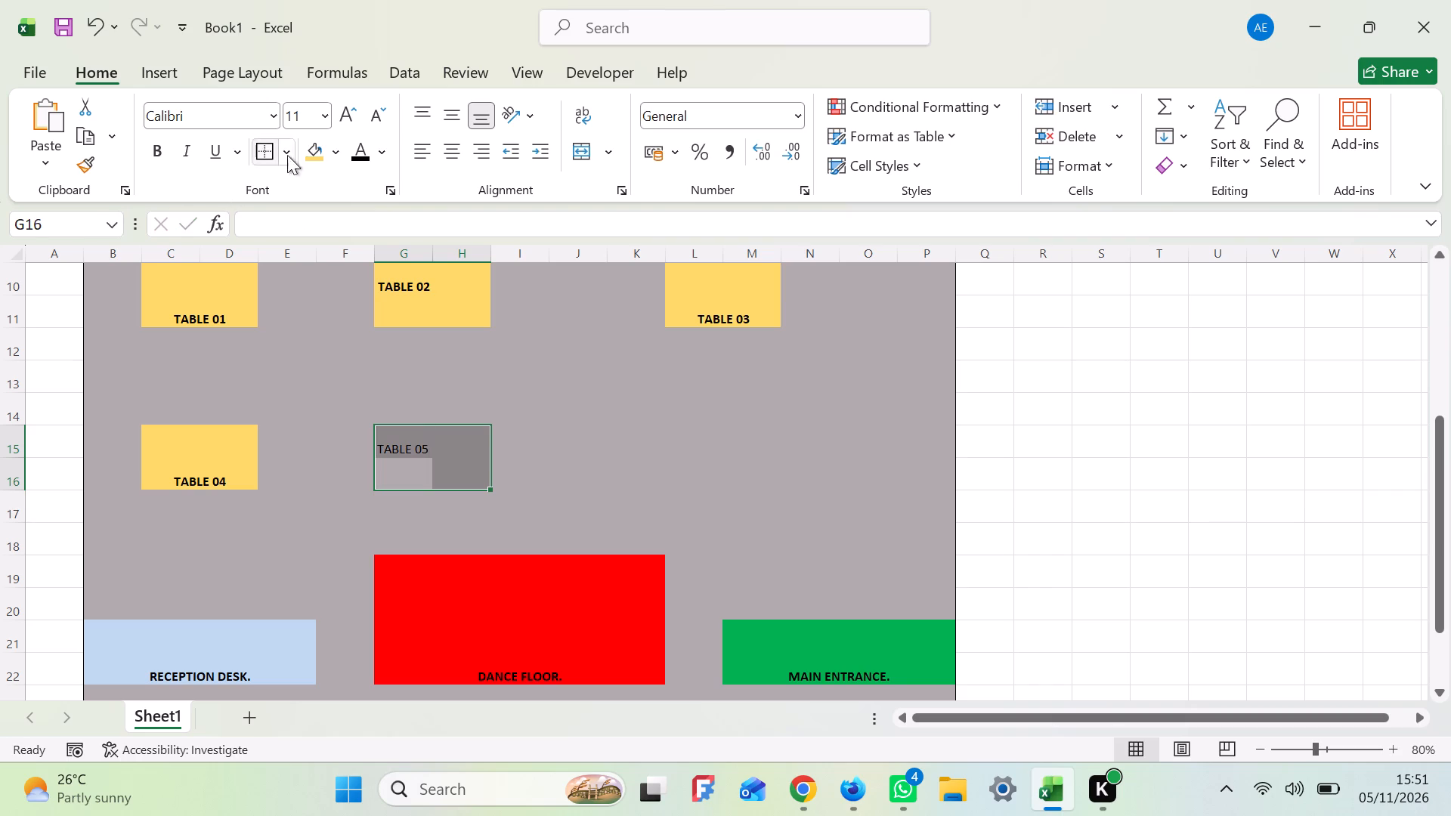
# Merge and center the range G15:H16 holding the TABLE 05 label.
pyautogui.click(606, 153)
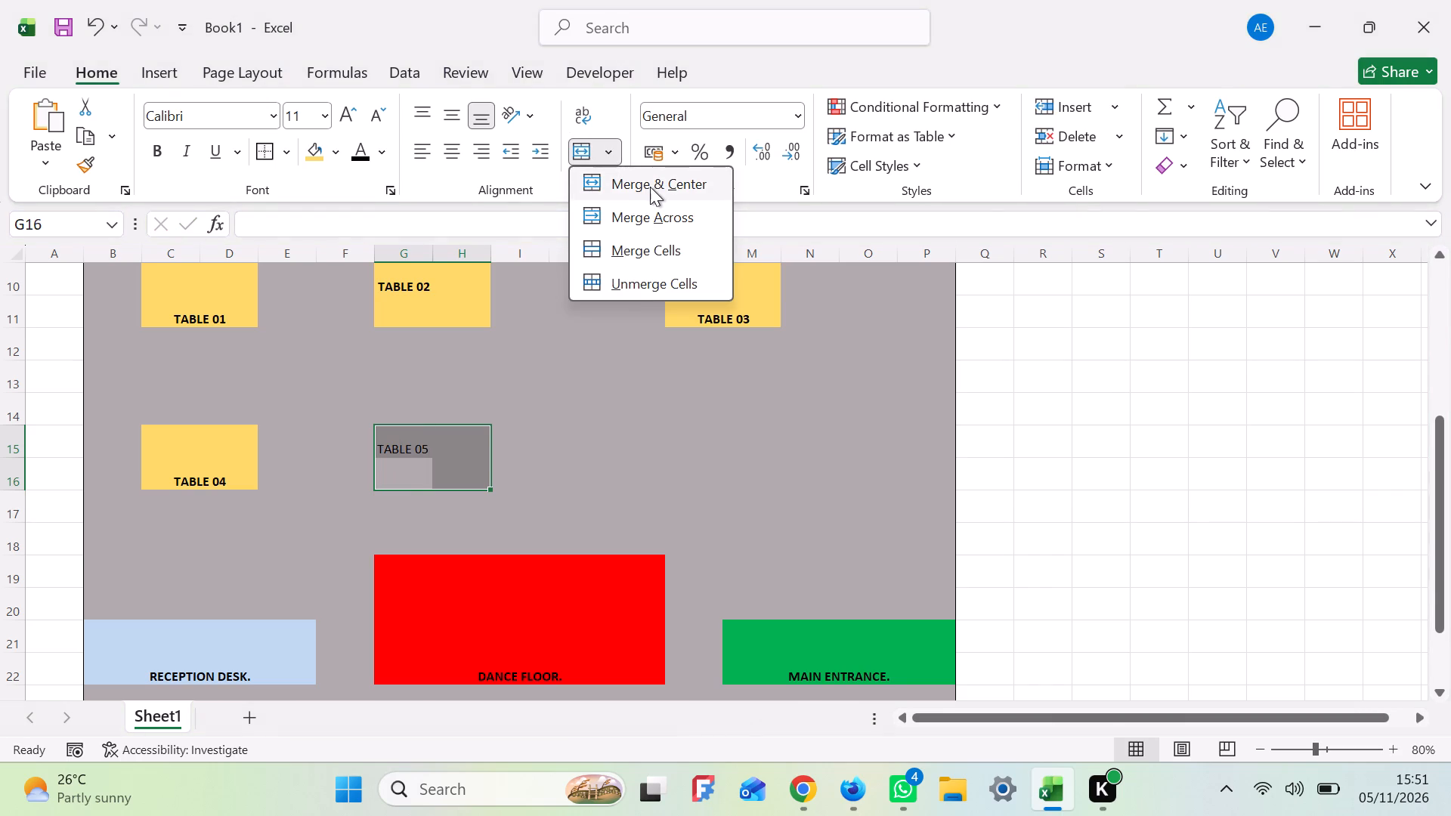
pyautogui.click(650, 187)
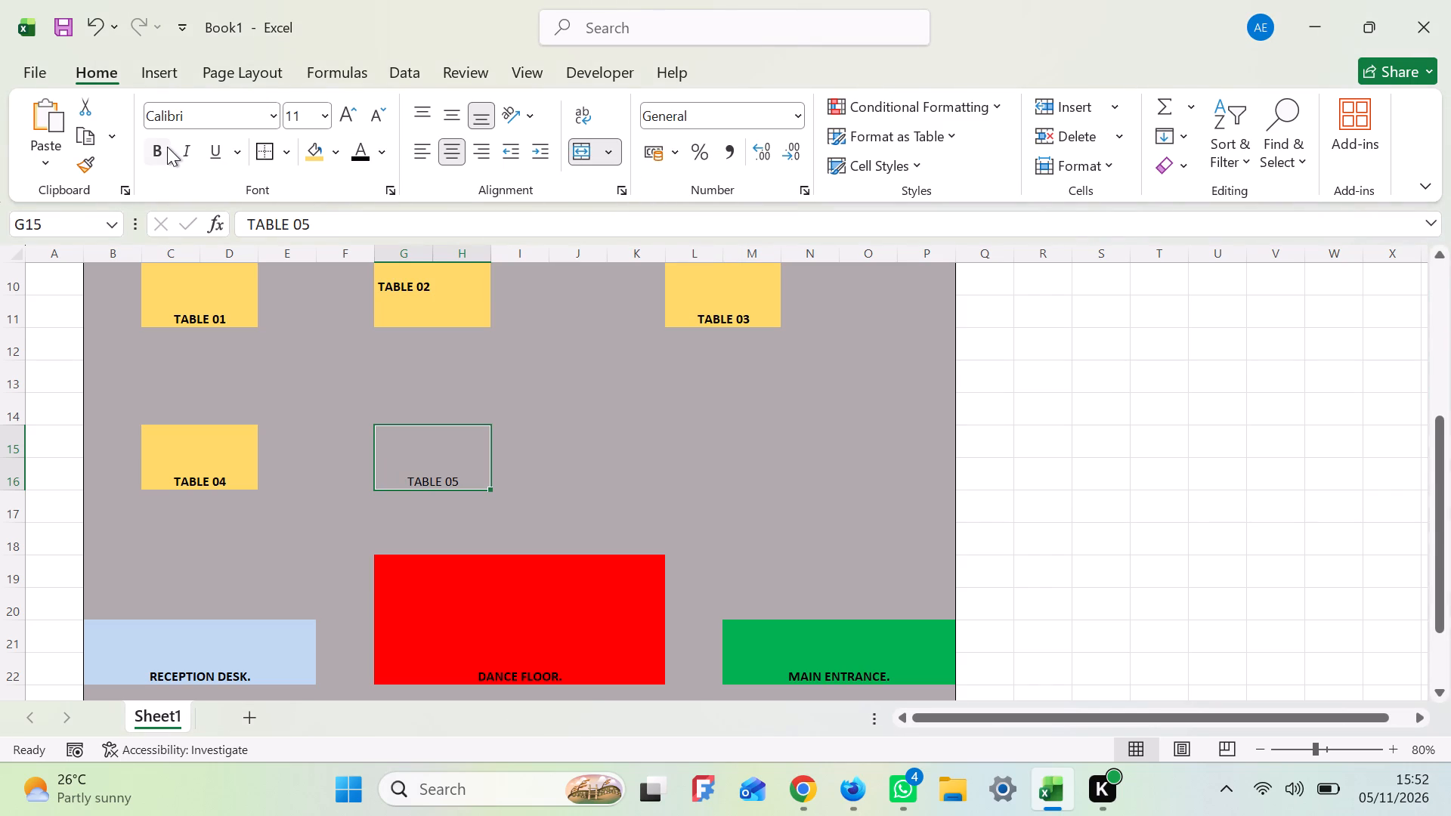
# Make the TABLE 05 label bold and fill its merged block with the same gold color as the other tables.
pyautogui.click(167, 147)
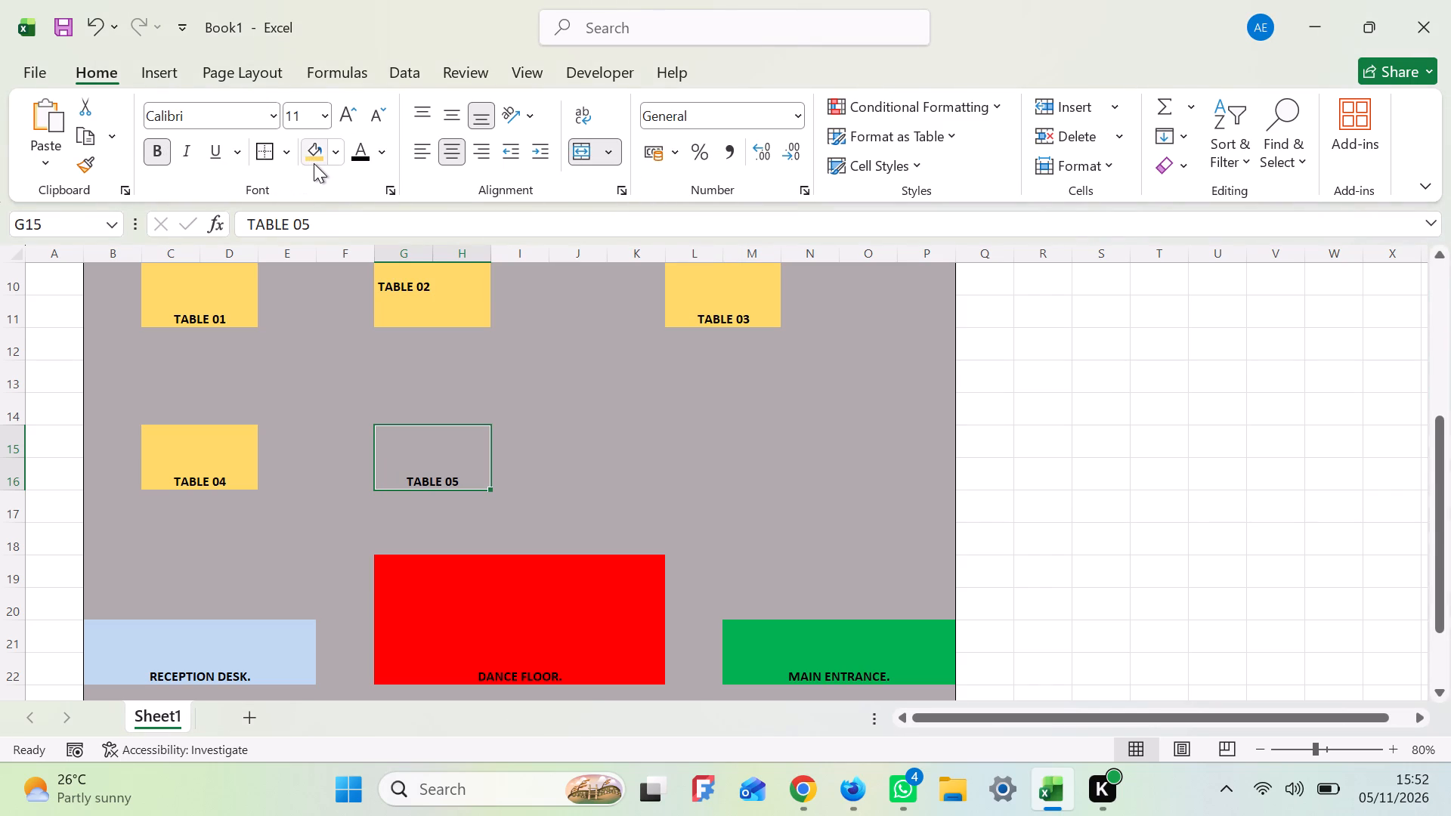
pyautogui.click(314, 163)
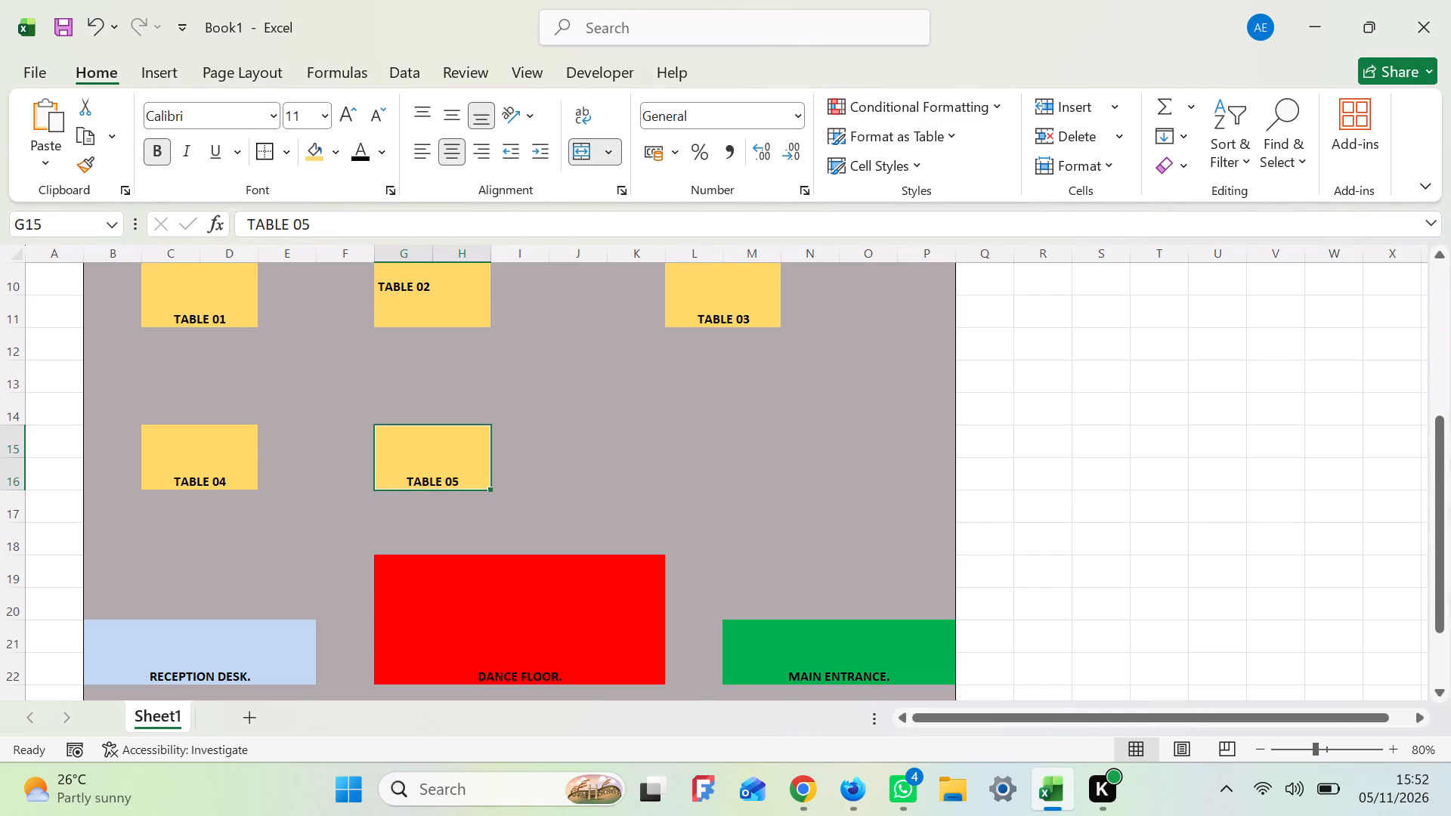
# Select the range L15:M16 and enter the label "TABLE 06" in its first cell, L15.
pyautogui.click(94, 224)
pyautogui.press('BackSpace')
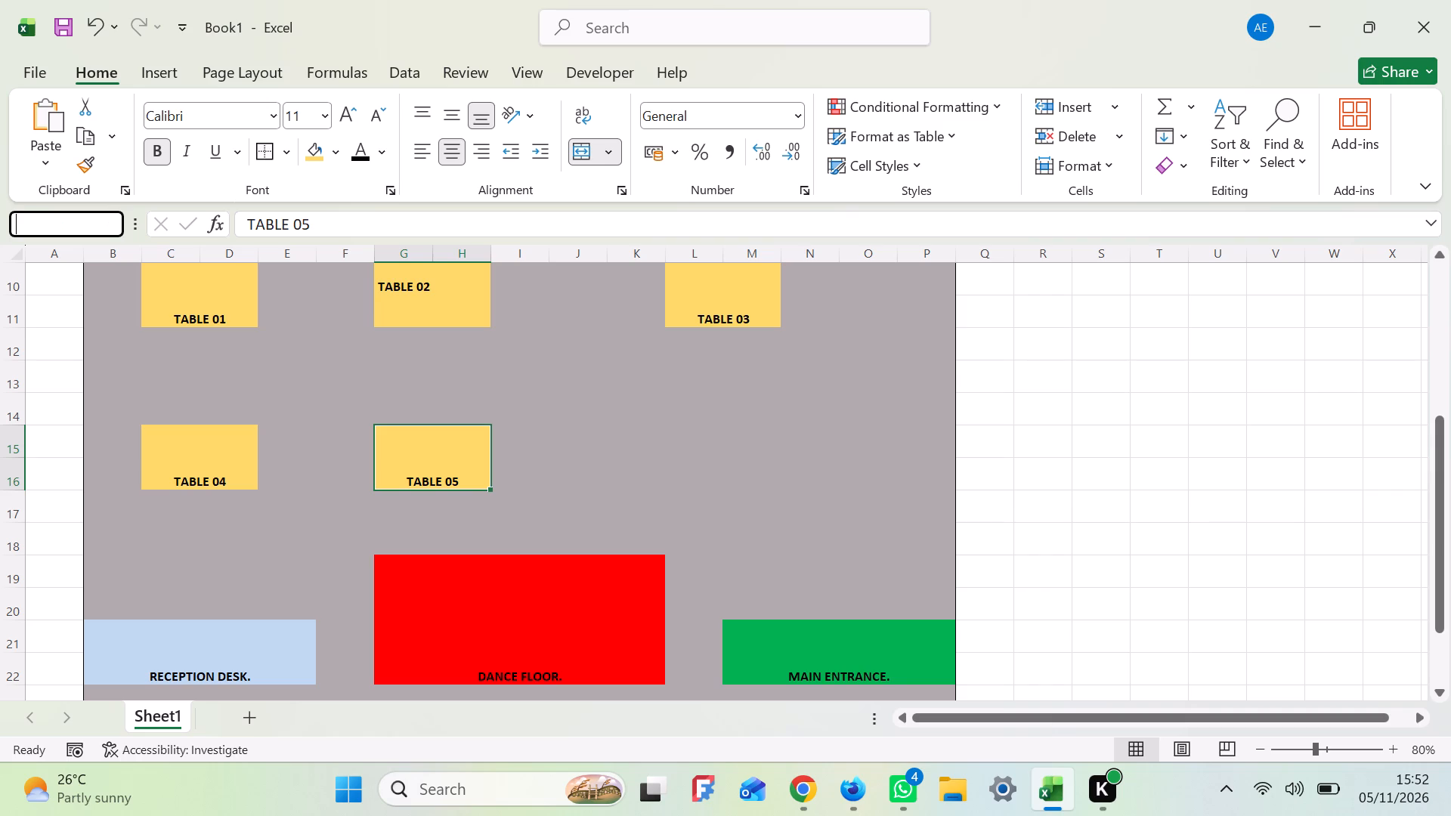
pyautogui.press('l')
pyautogui.press('1')
pyautogui.press('5')
pyautogui.hotkey('shift', ':')
pyautogui.press('m')
pyautogui.write('16')
pyautogui.press('Return')
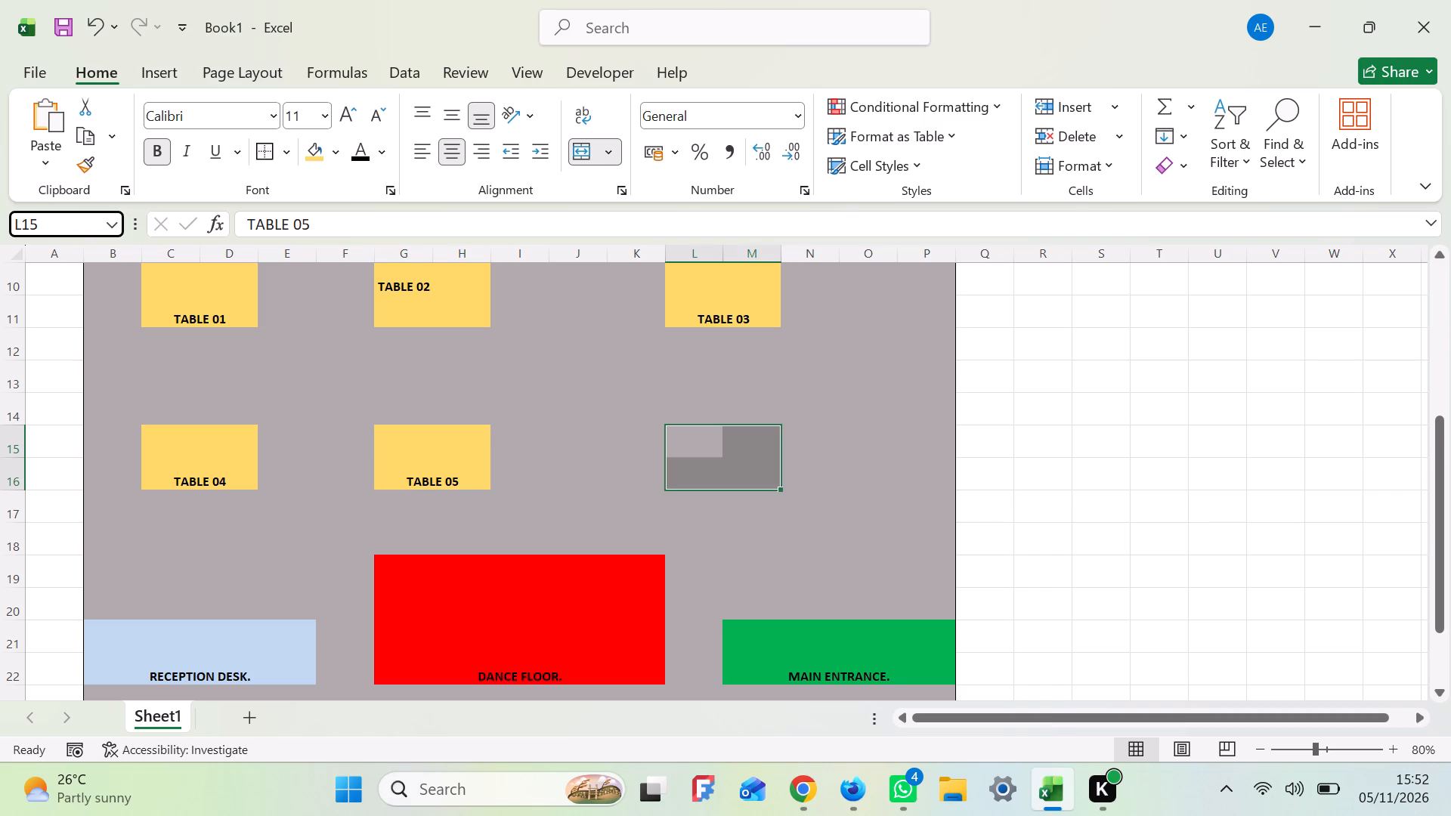
pyautogui.write('TABLE')
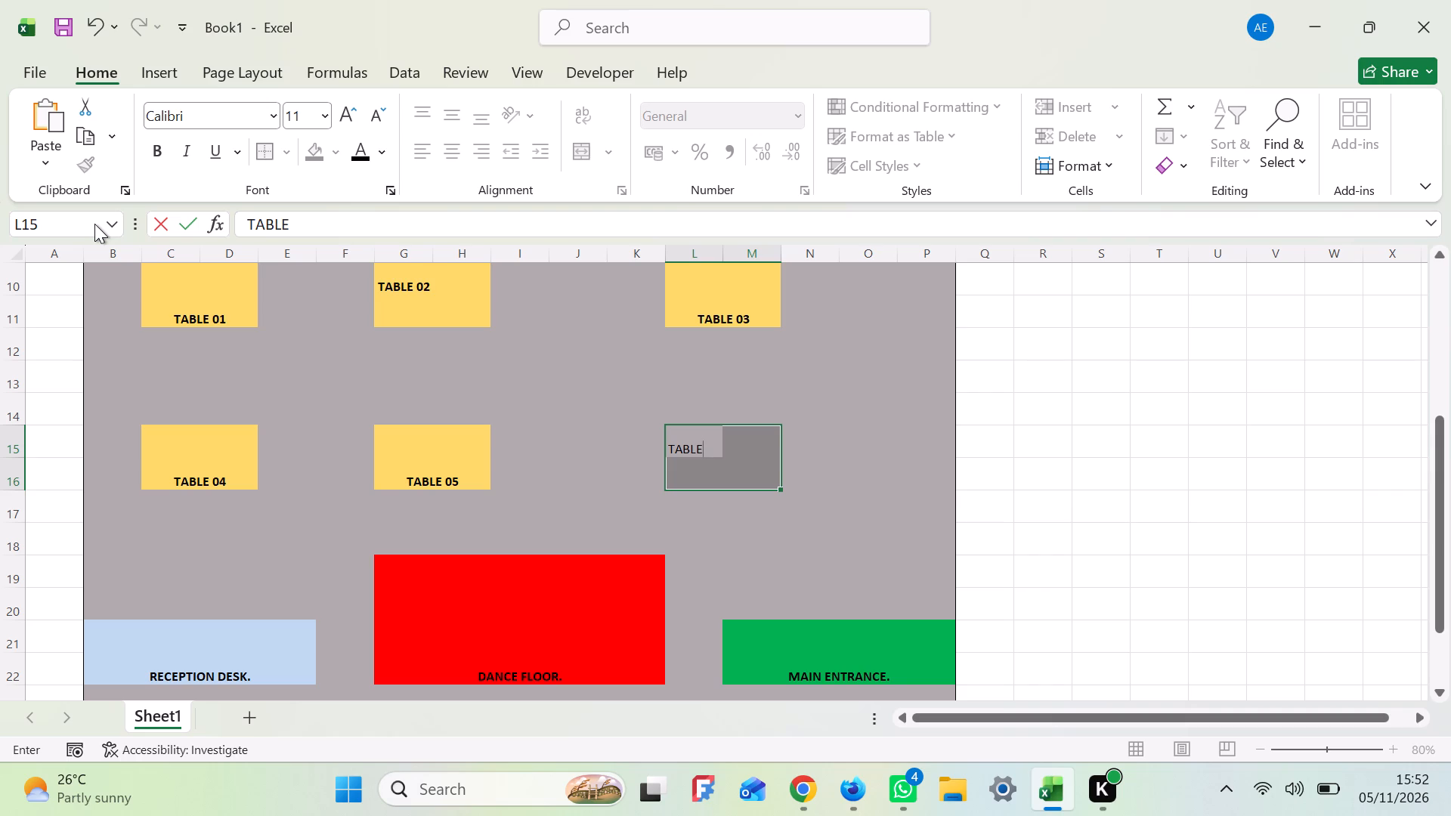
pyautogui.press('space')
pyautogui.write('0')
pyautogui.press('6')
pyautogui.press('Return')
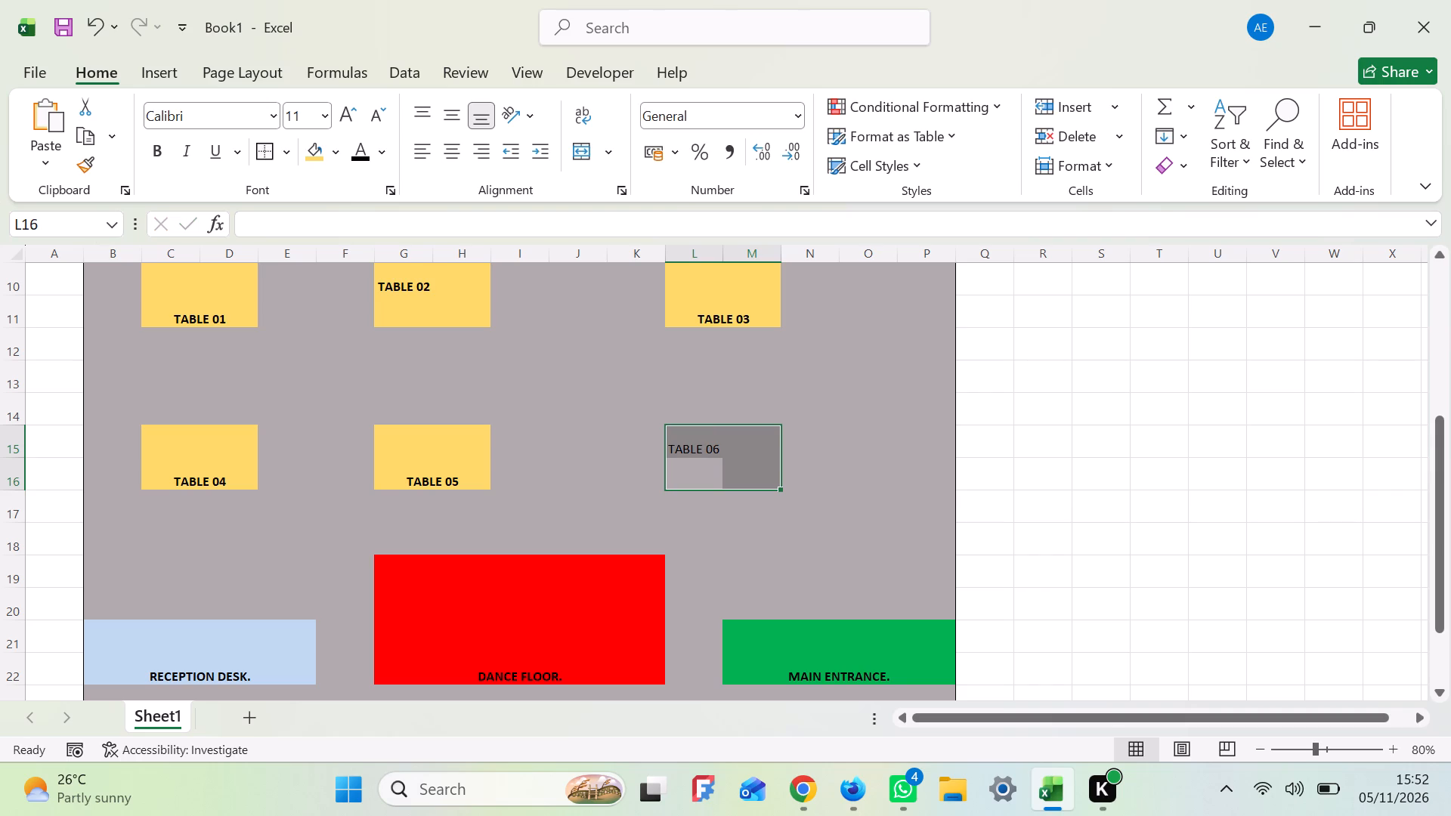
# Merge and center the range L15:M16 holding the TABLE 06 label.
pyautogui.click(594, 152)
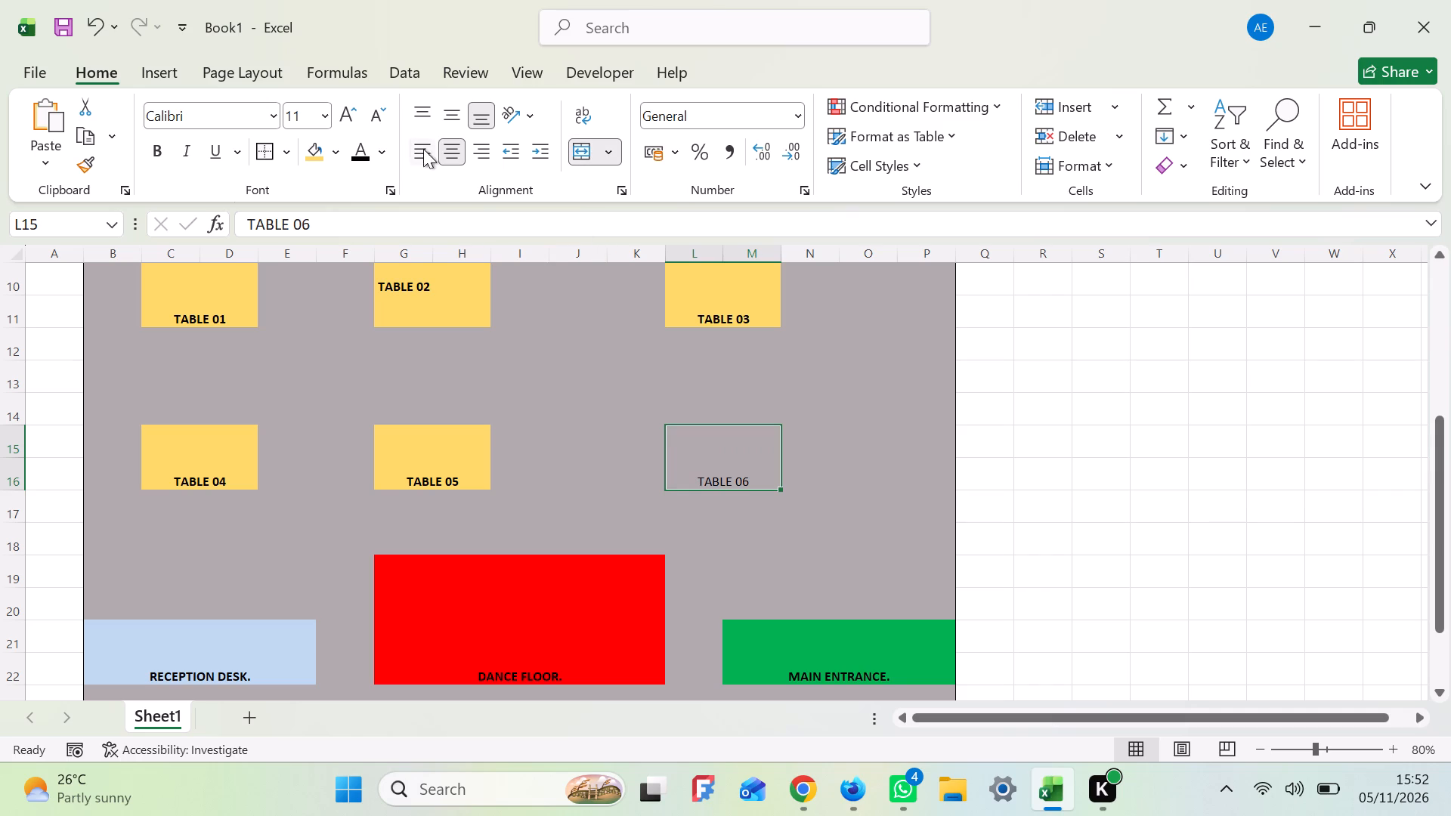
# Make the TABLE 06 label bold and fill its merged block with the same gold color as the other tables.
pyautogui.click(156, 154)
pyautogui.click(310, 161)
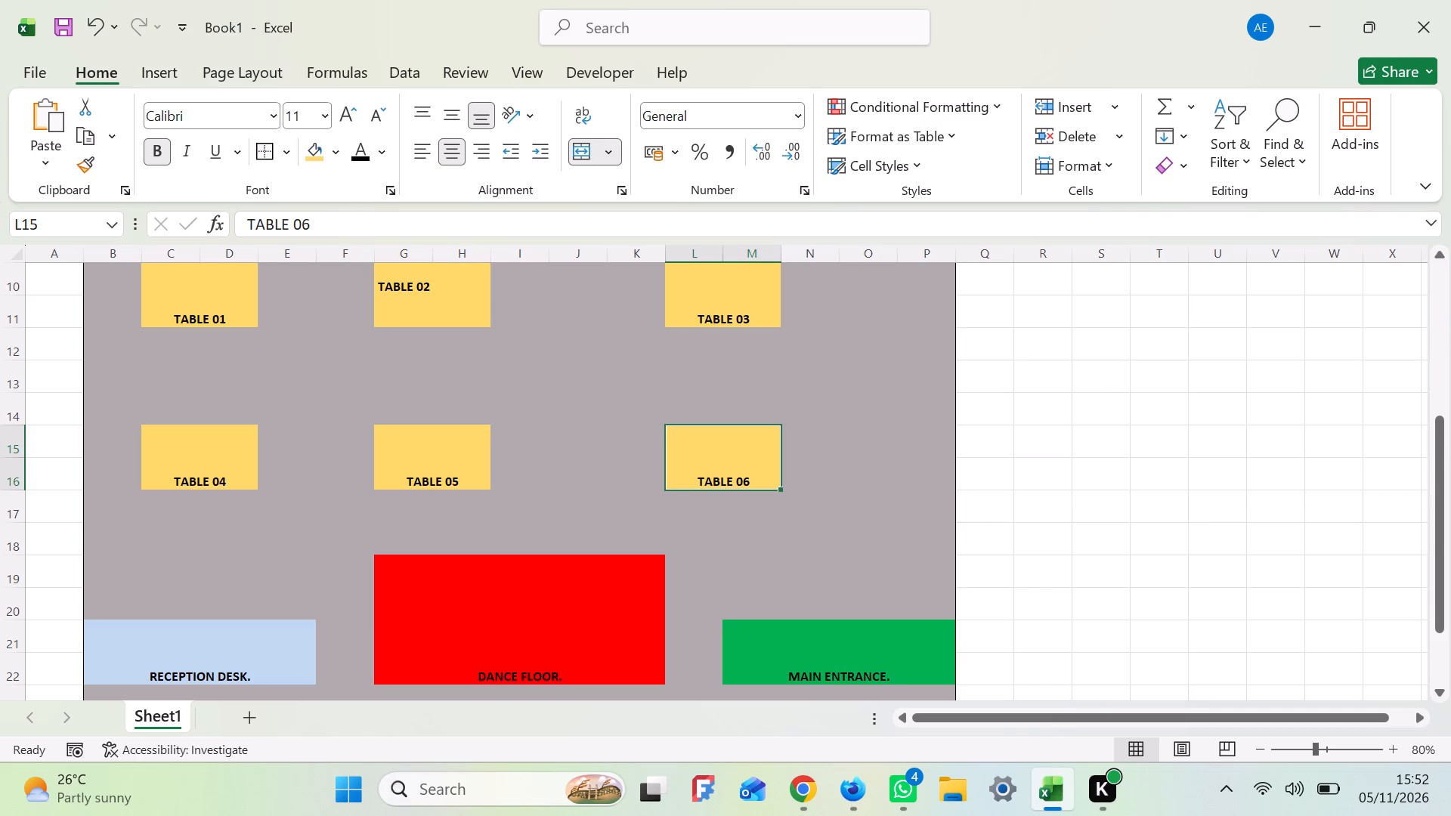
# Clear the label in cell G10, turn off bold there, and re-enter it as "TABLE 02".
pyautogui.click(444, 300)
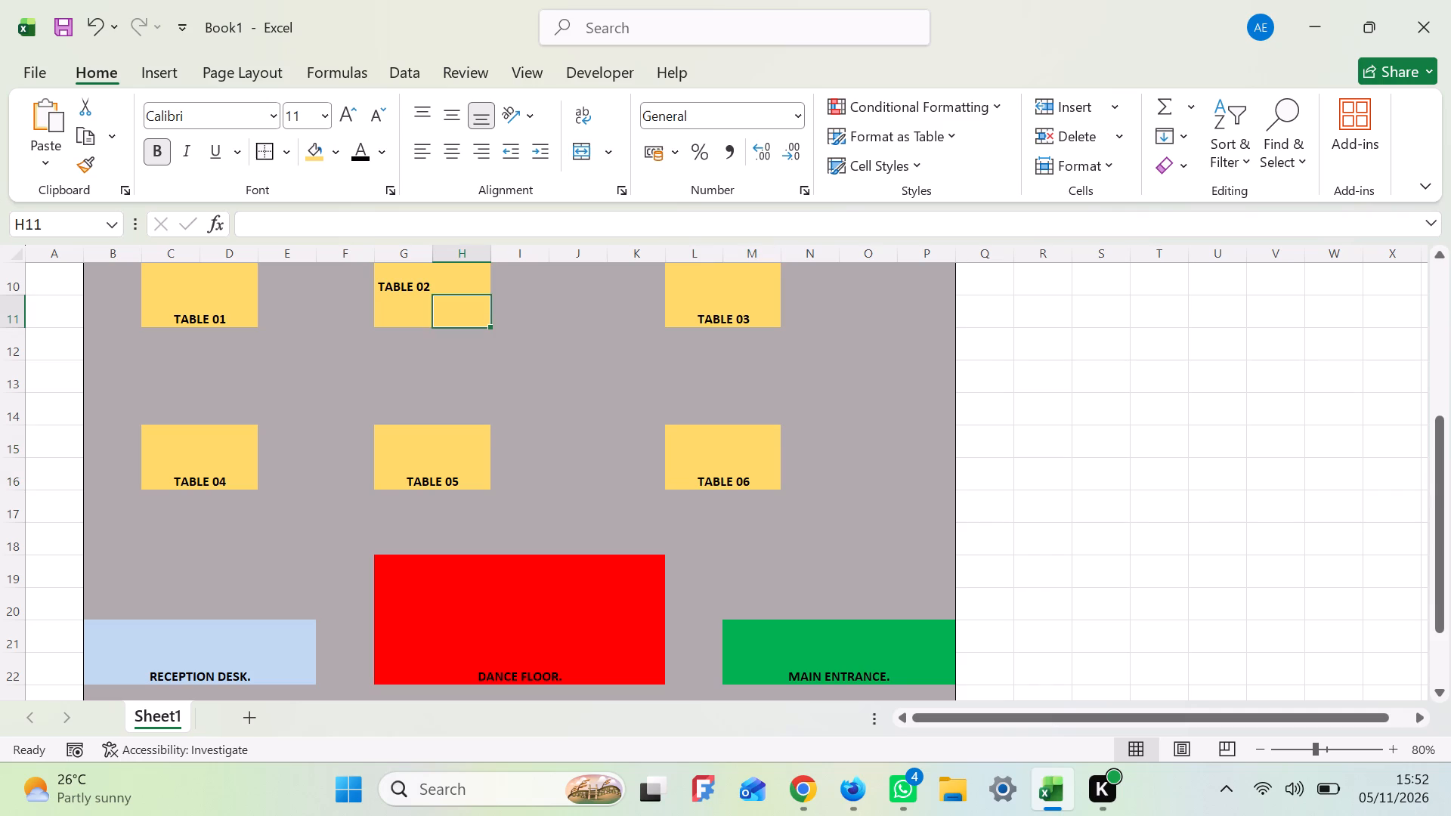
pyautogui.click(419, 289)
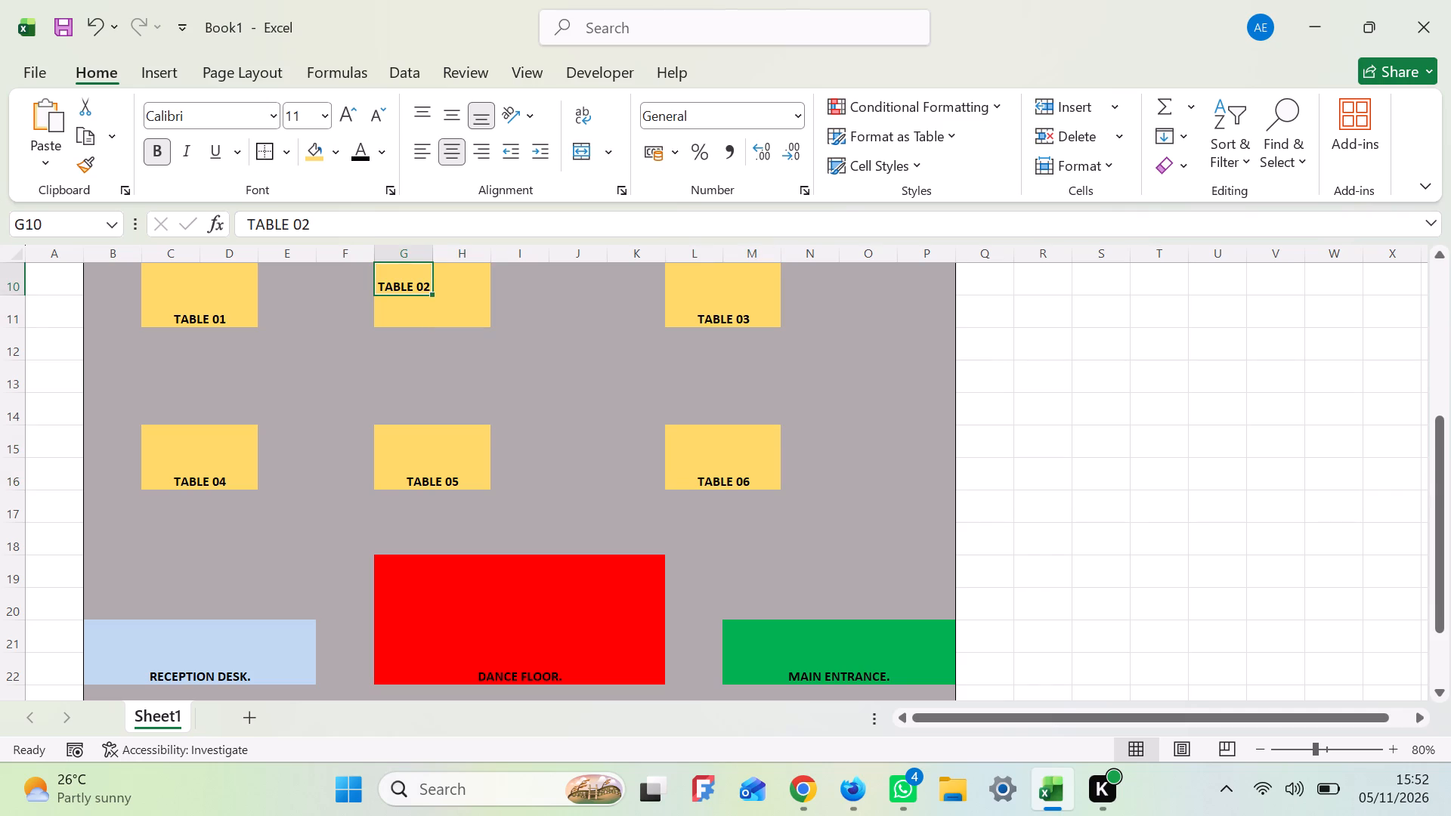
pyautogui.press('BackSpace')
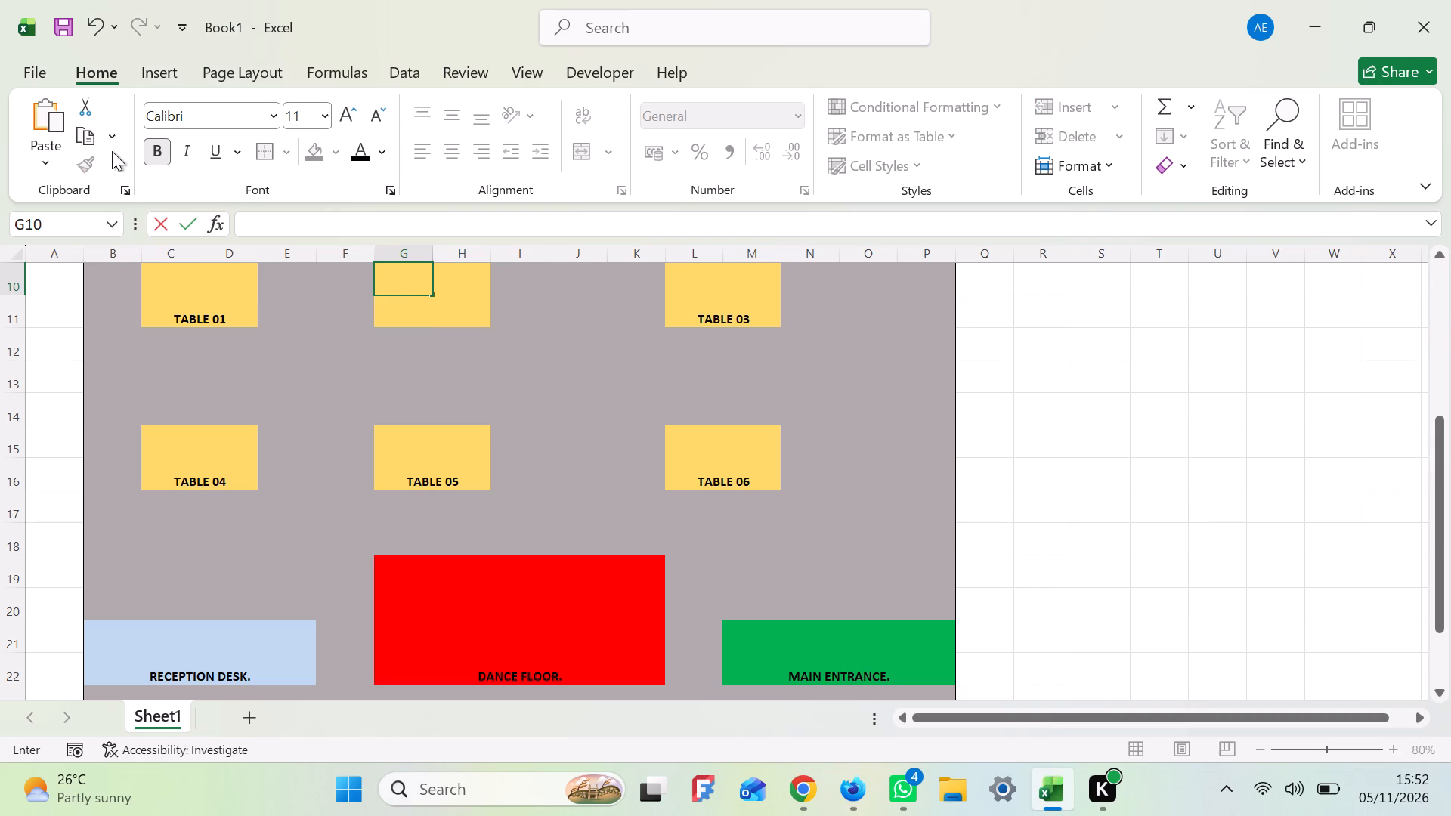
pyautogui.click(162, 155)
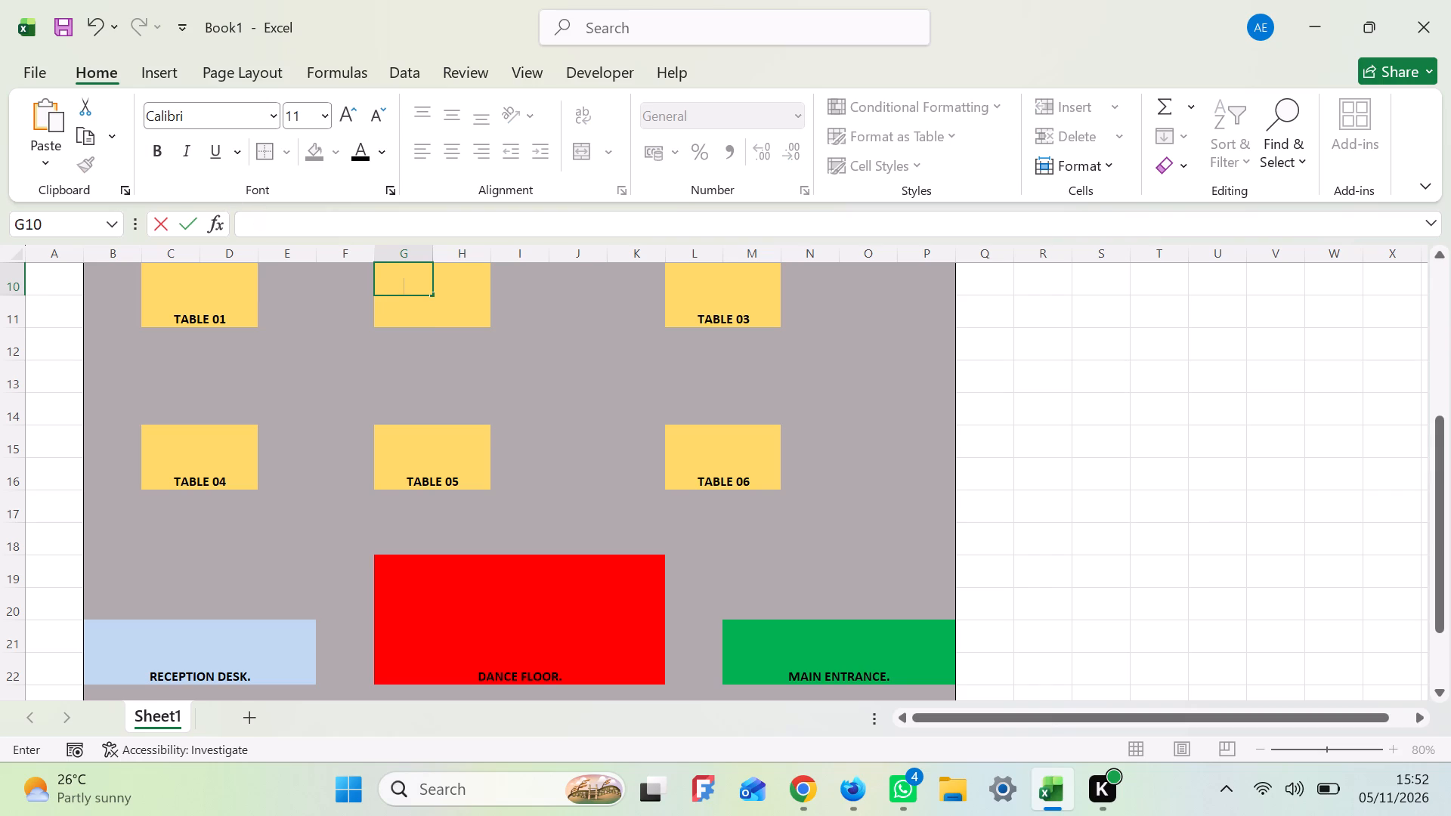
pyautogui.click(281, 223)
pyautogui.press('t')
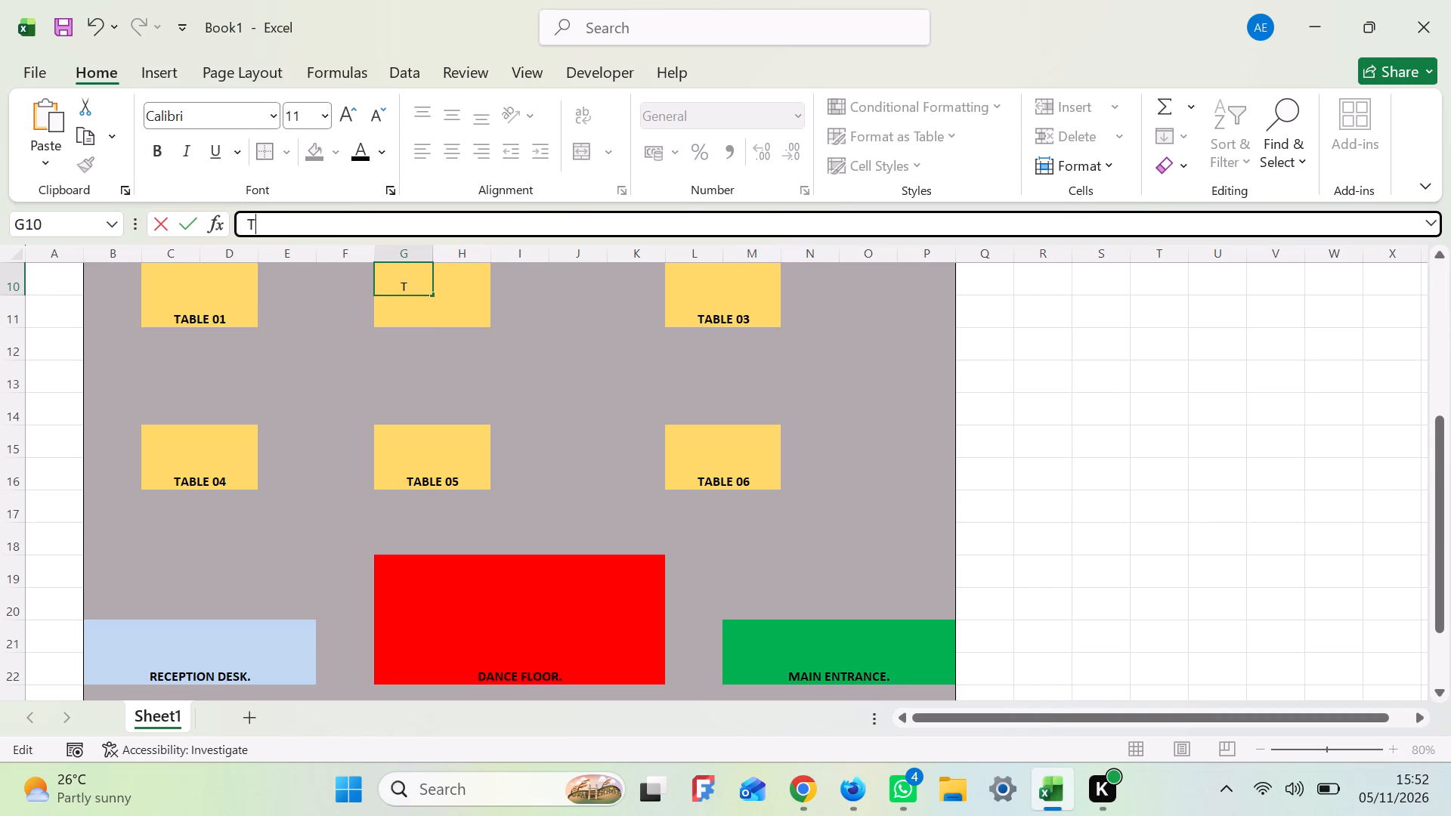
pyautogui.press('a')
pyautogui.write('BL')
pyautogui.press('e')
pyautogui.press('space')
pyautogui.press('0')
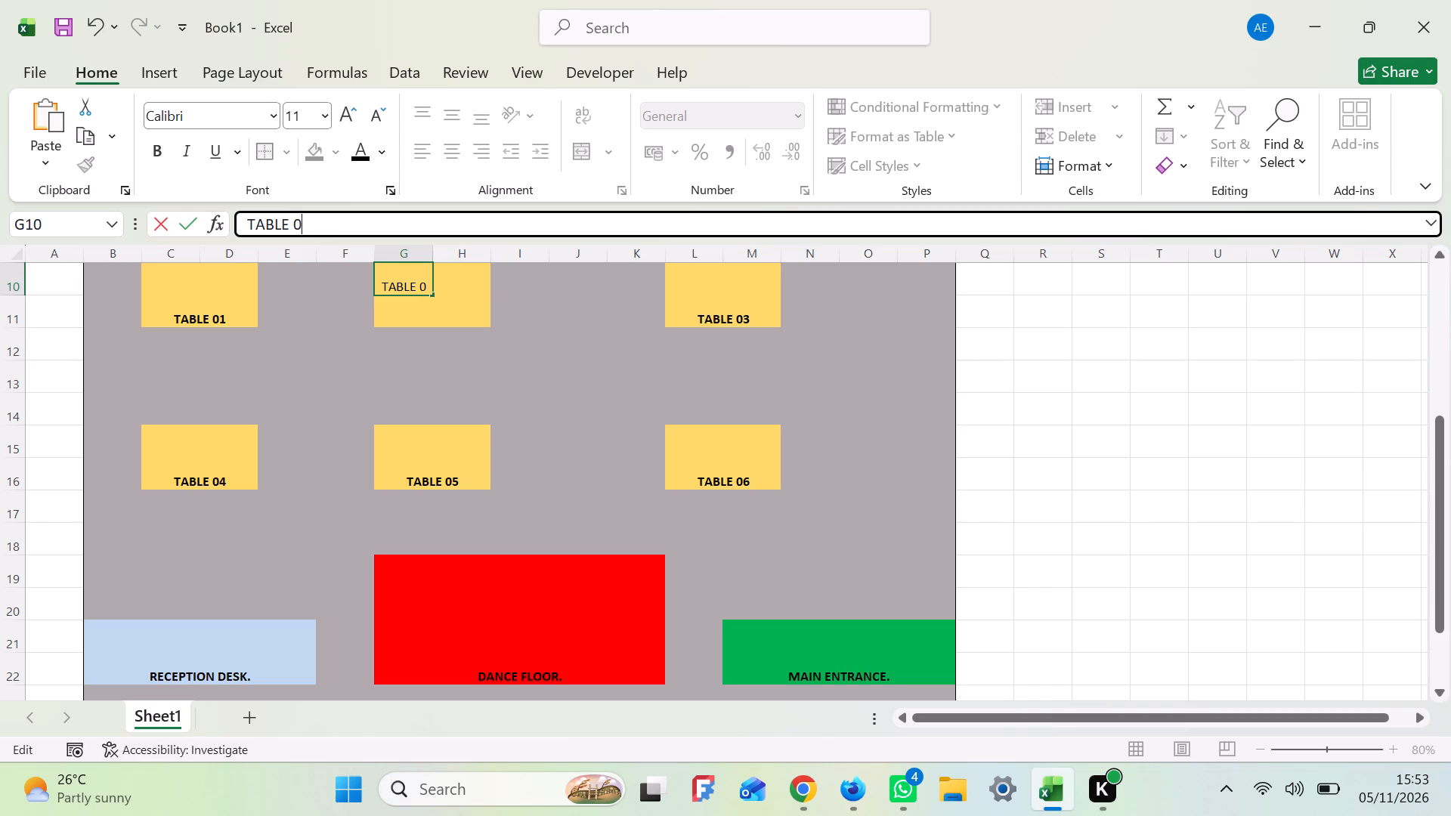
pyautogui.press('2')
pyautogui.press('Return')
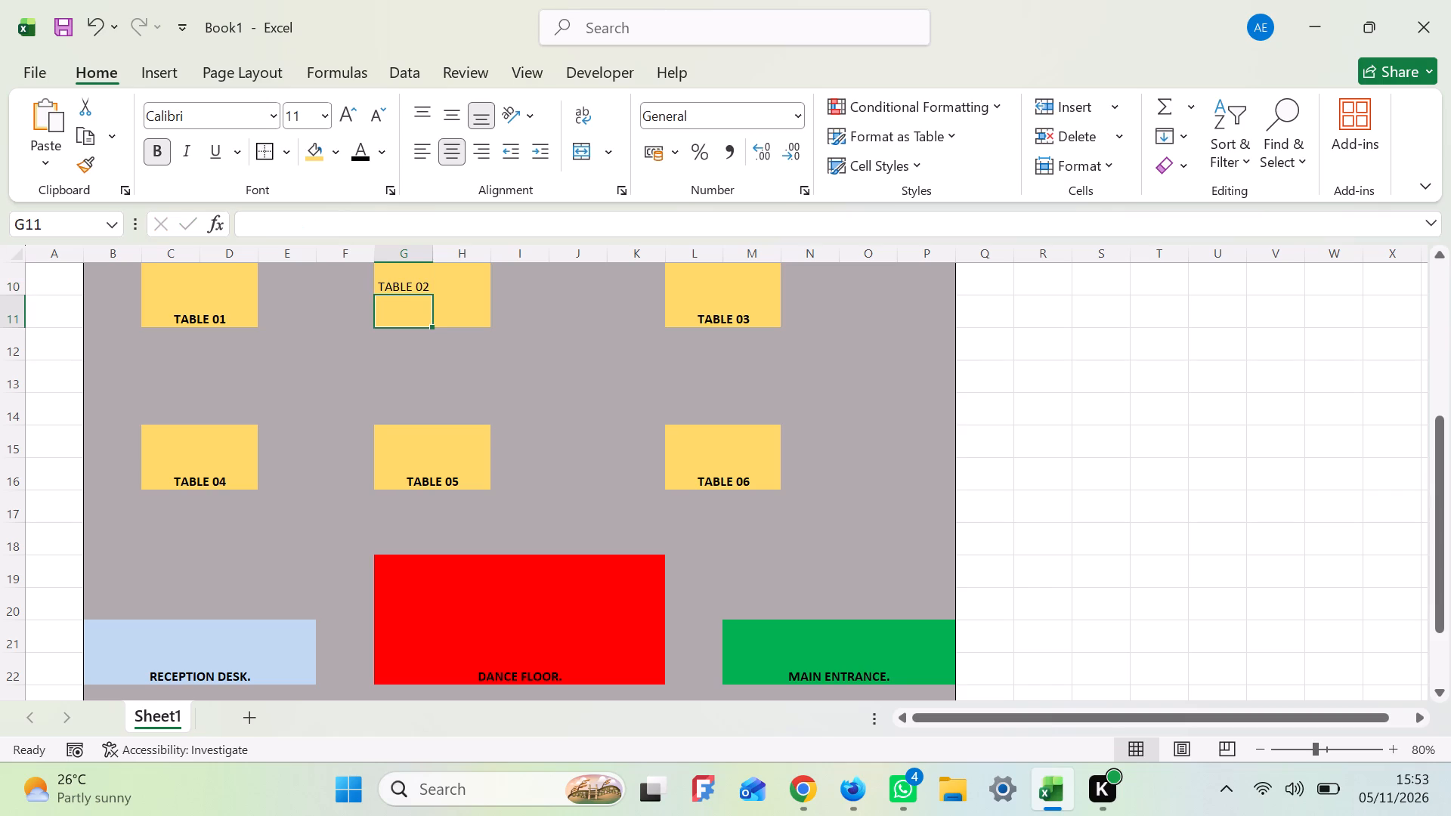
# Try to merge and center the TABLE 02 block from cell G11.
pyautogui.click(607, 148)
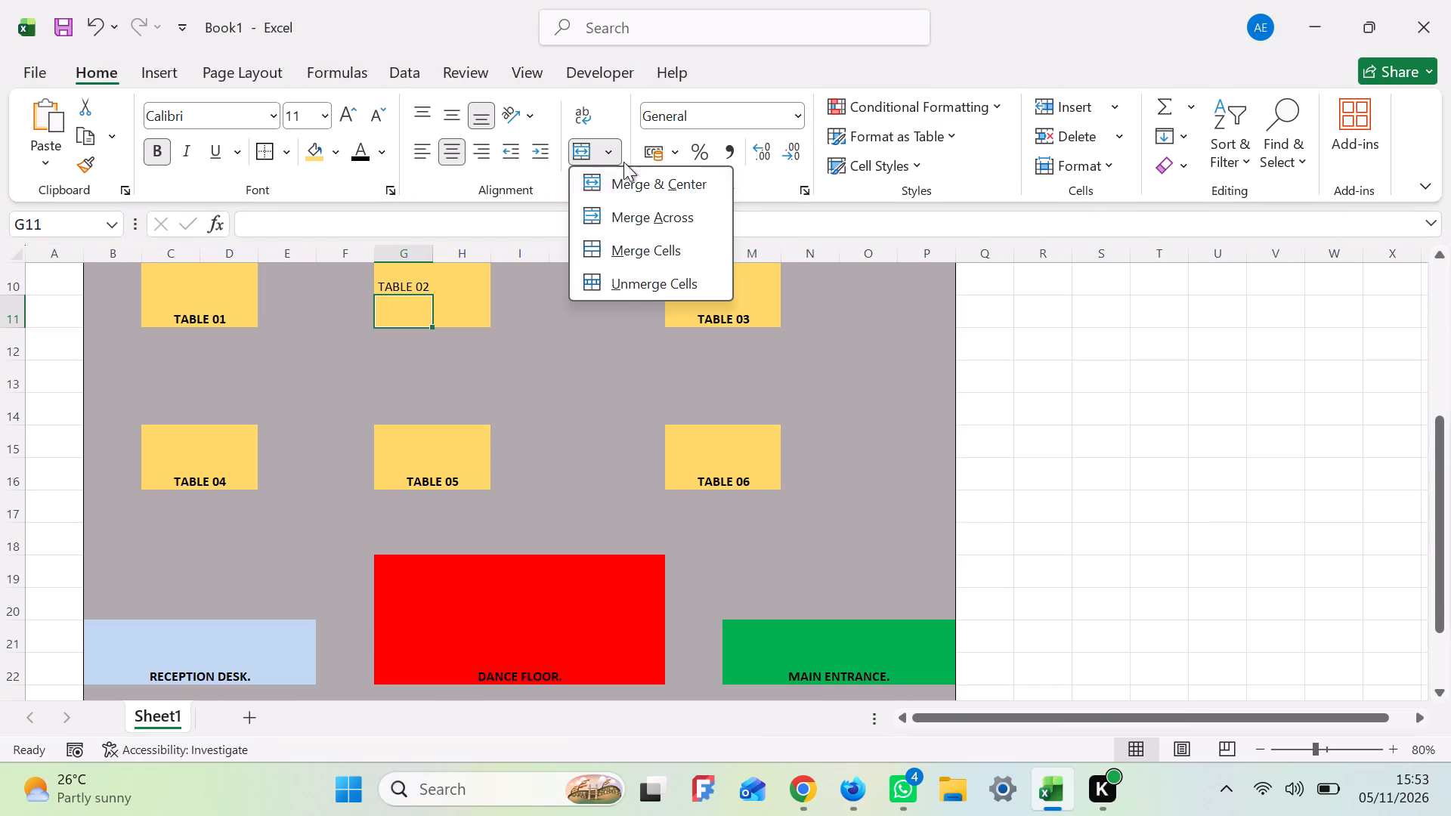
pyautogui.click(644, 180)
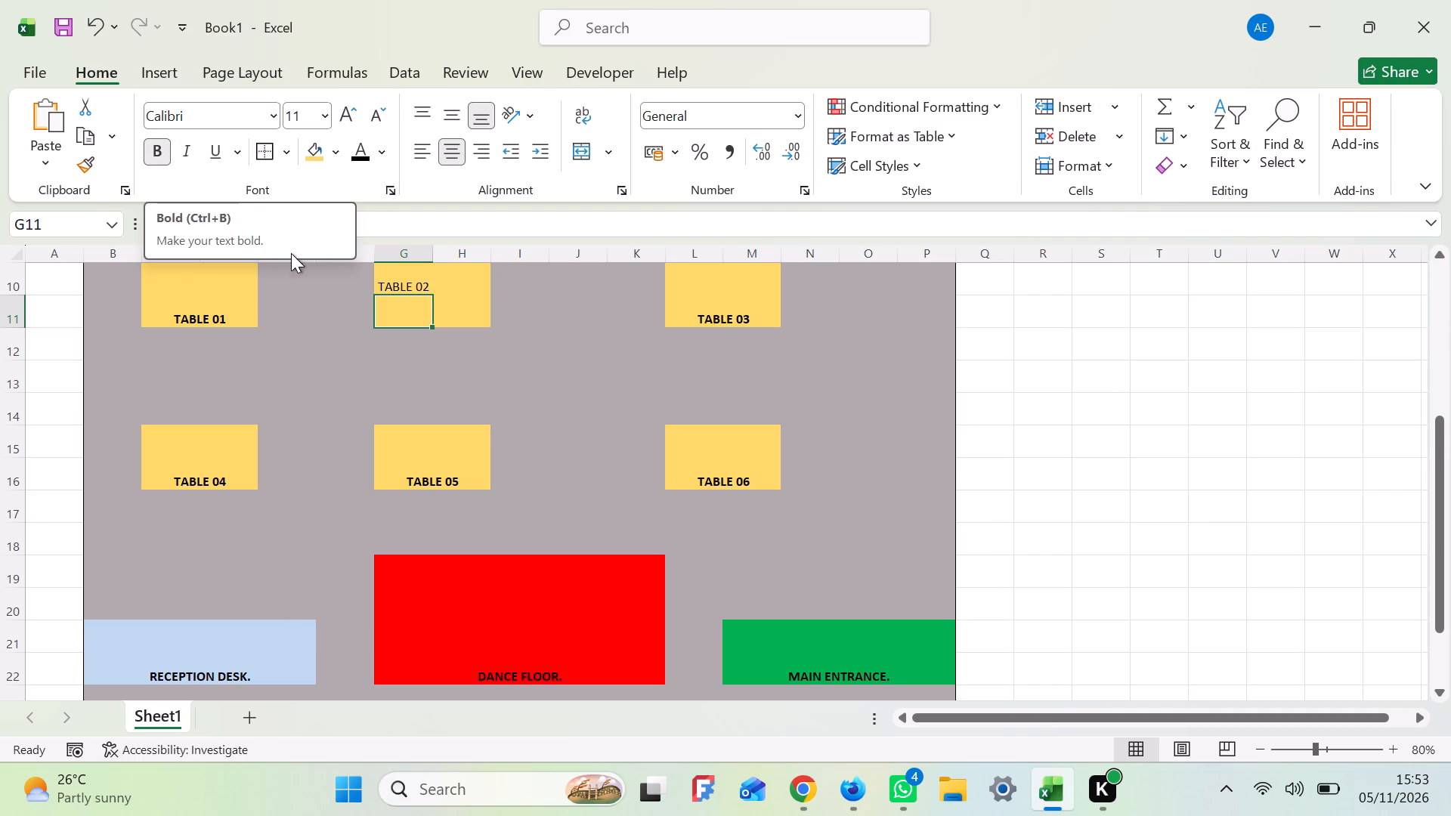
# Clear the contents of the TABLE 02 block G10:H11 and enter "TABLE 02" in cell H11 instead.
pyautogui.click(382, 272)
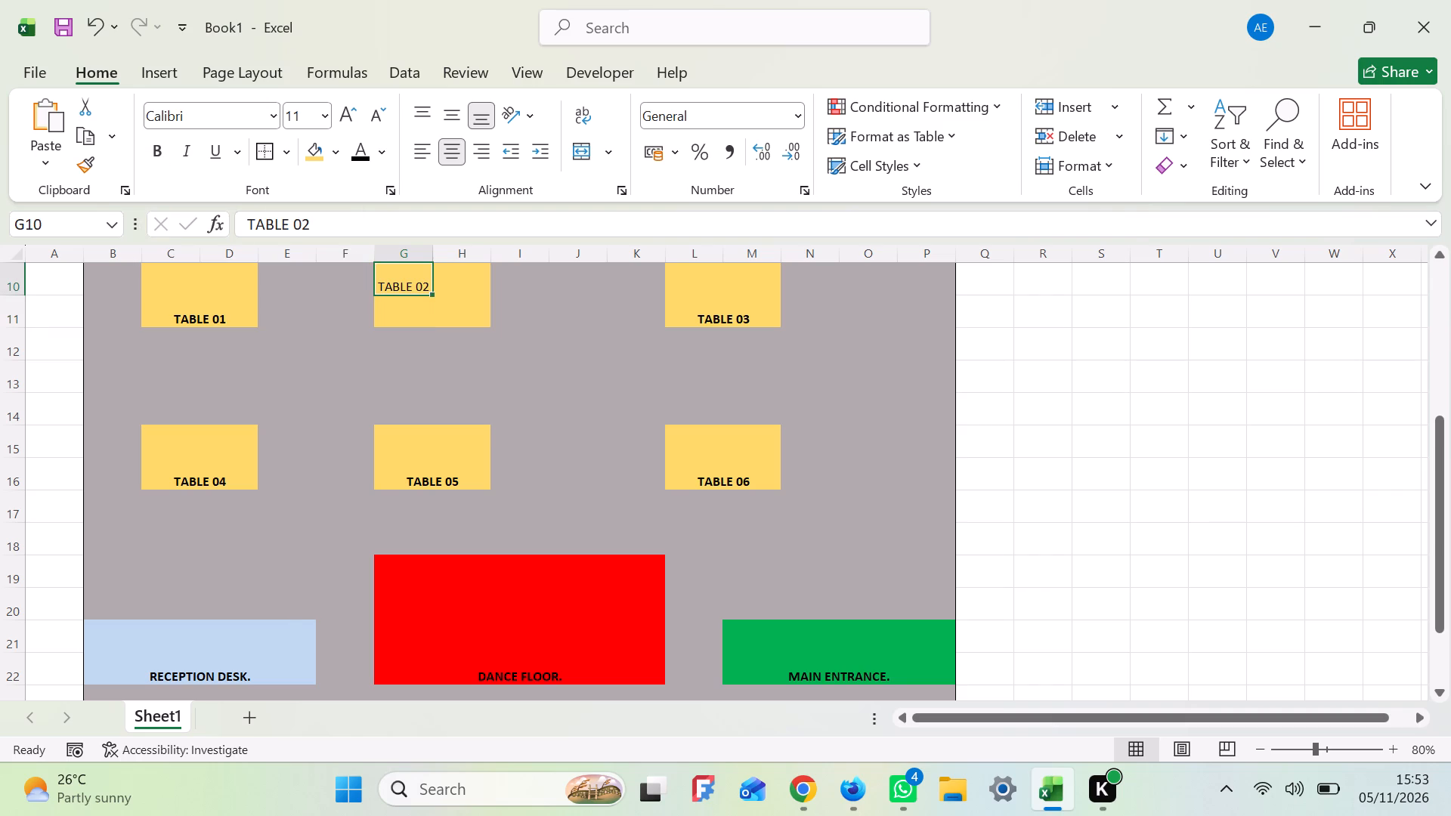
pyautogui.keyDown('shift'); pyautogui.click(481, 323); pyautogui.keyUp('shift')
pyautogui.moveTo(481, 323); pyautogui.dragTo(439, 302)
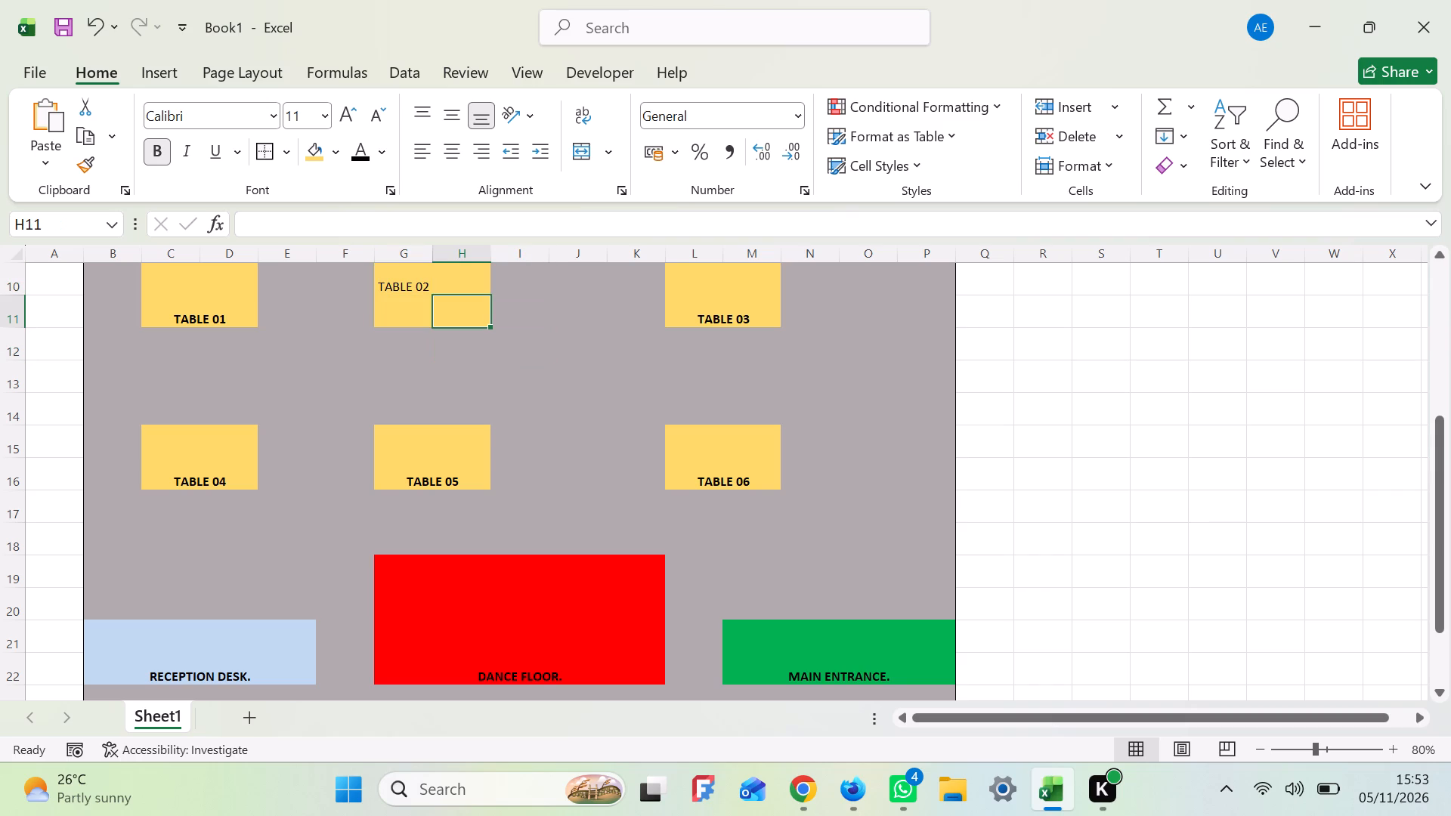
pyautogui.keyDown('shift'); pyautogui.click(387, 268); pyautogui.keyUp('shift')
pyautogui.press('Delete')
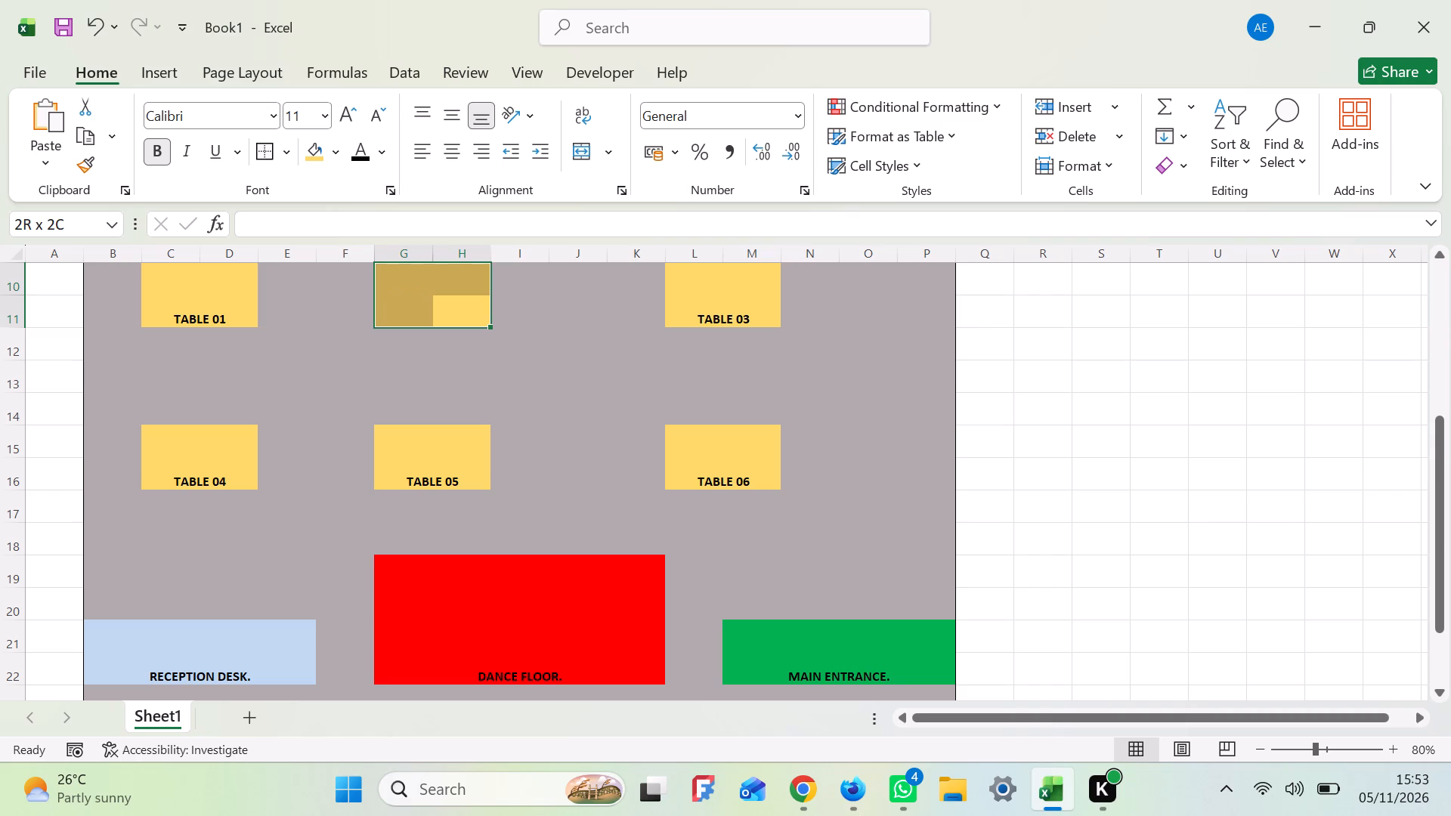
pyautogui.press('t')
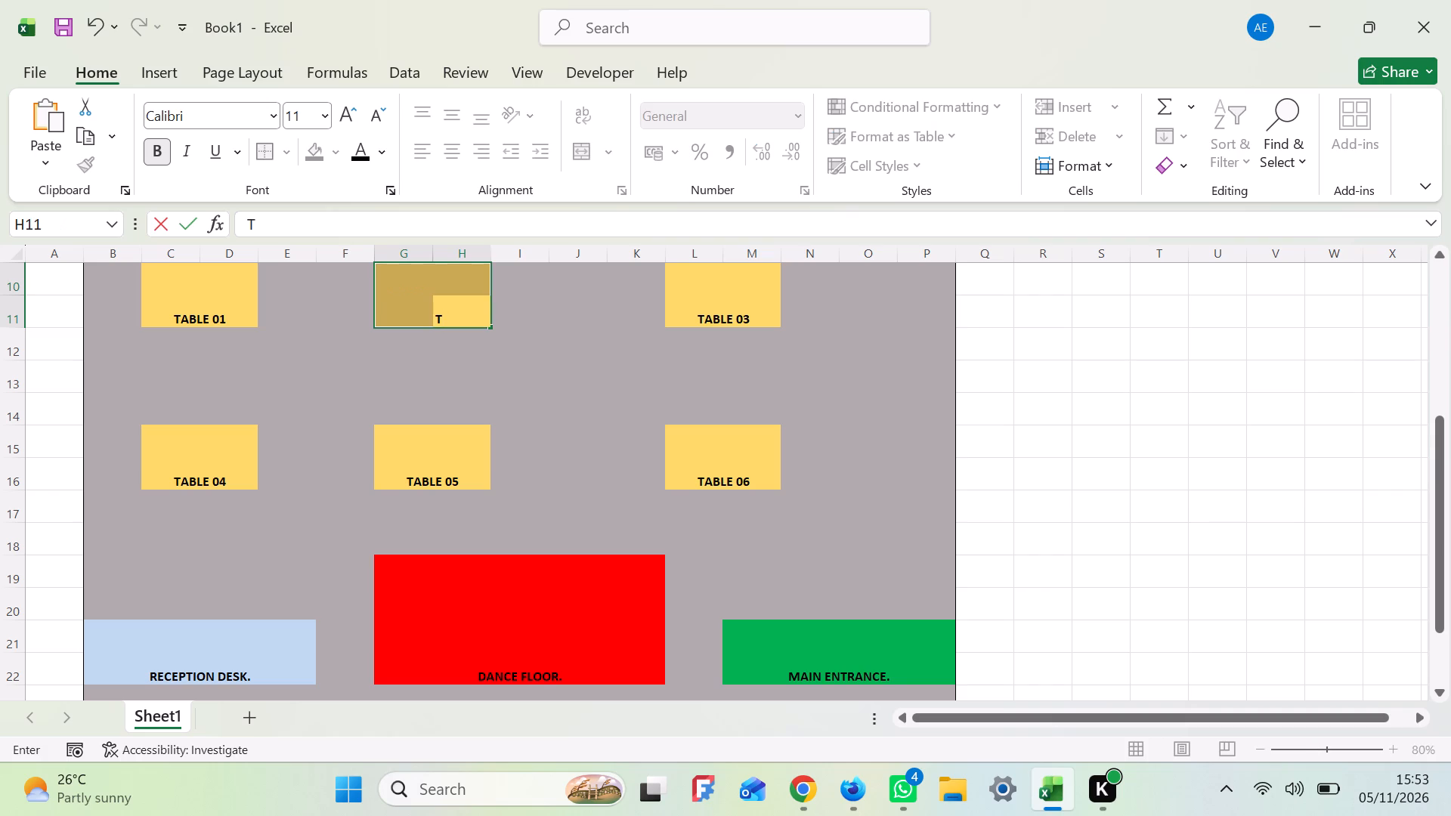
pyautogui.press('a')
pyautogui.write('BLE')
pyautogui.press('space')
pyautogui.press('0')
pyautogui.press('2')
pyautogui.press('Return')
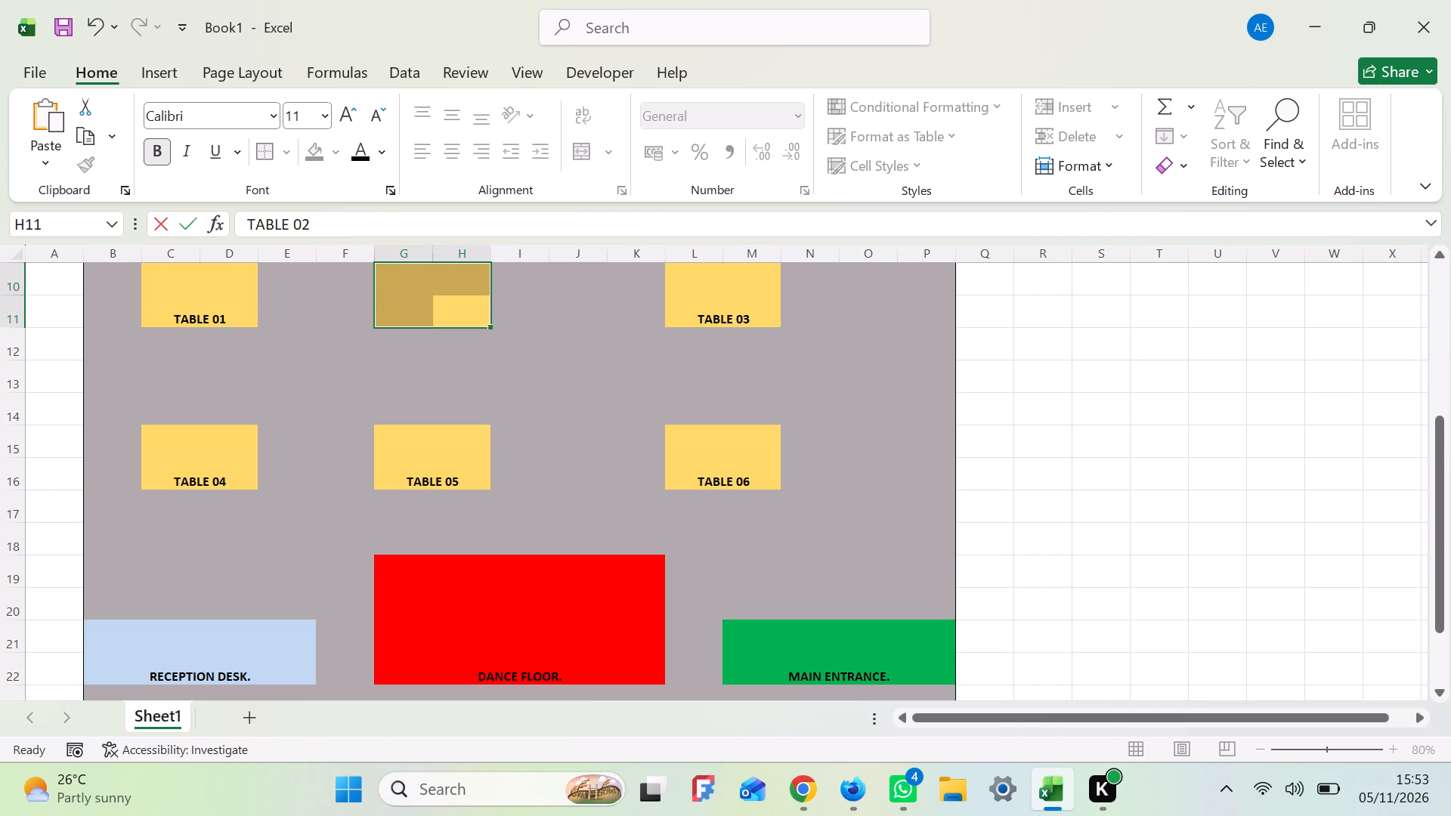
# Center the TABLE 02 label horizontally within cell H11.
pyautogui.click(466, 319)
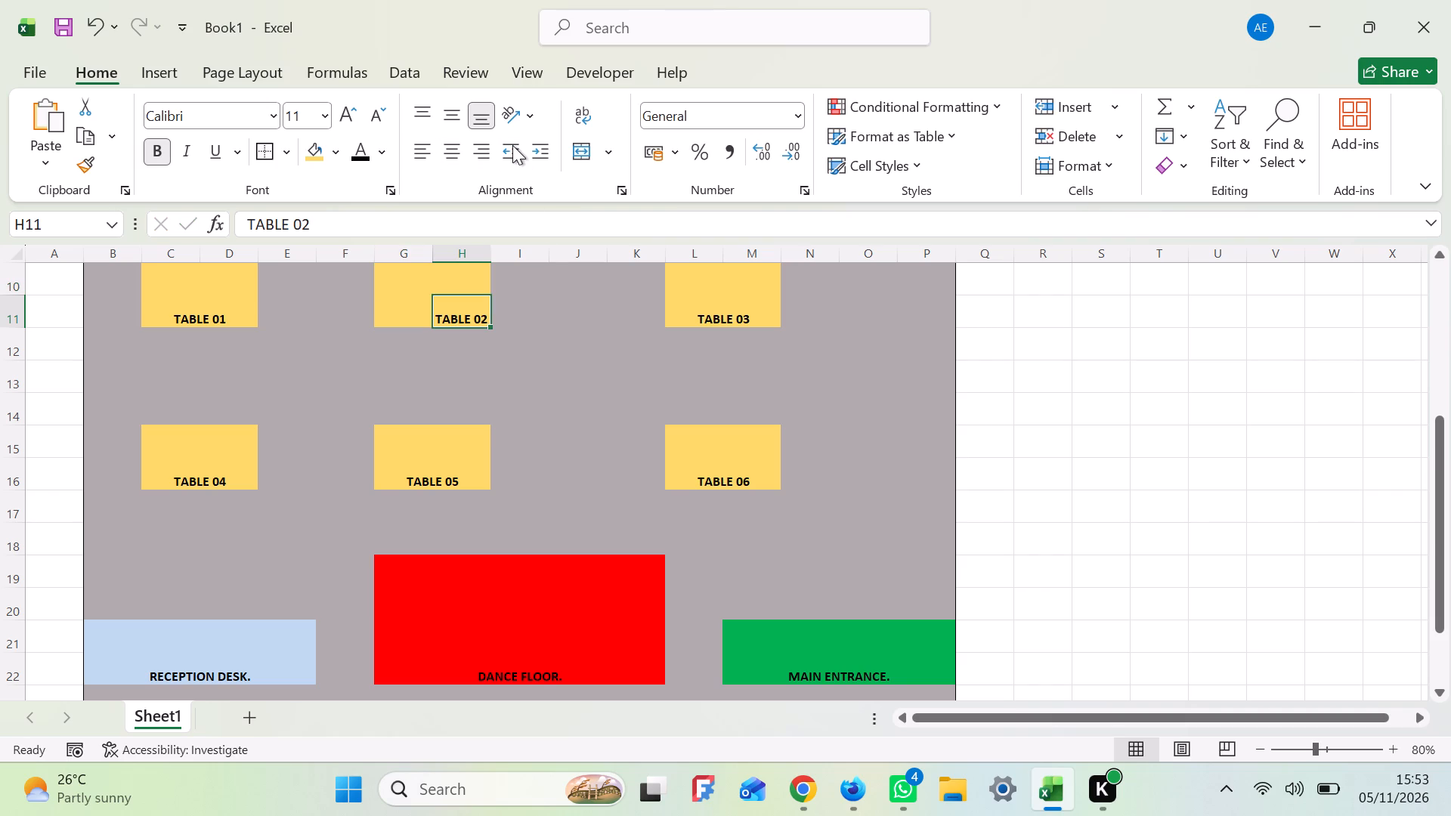
pyautogui.click(512, 145)
pyautogui.click(512, 145)
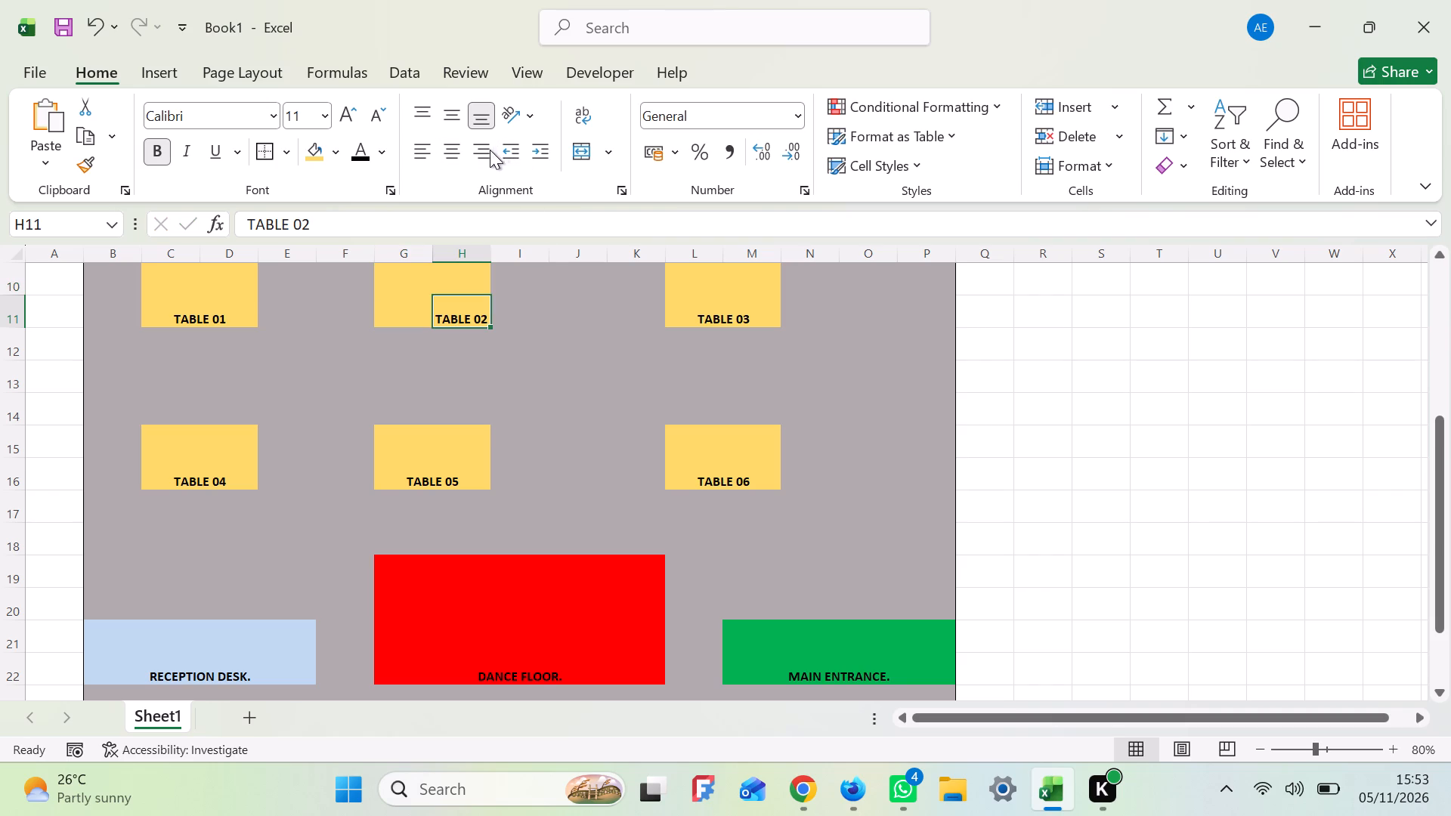
pyautogui.click(479, 150)
pyautogui.click(460, 152)
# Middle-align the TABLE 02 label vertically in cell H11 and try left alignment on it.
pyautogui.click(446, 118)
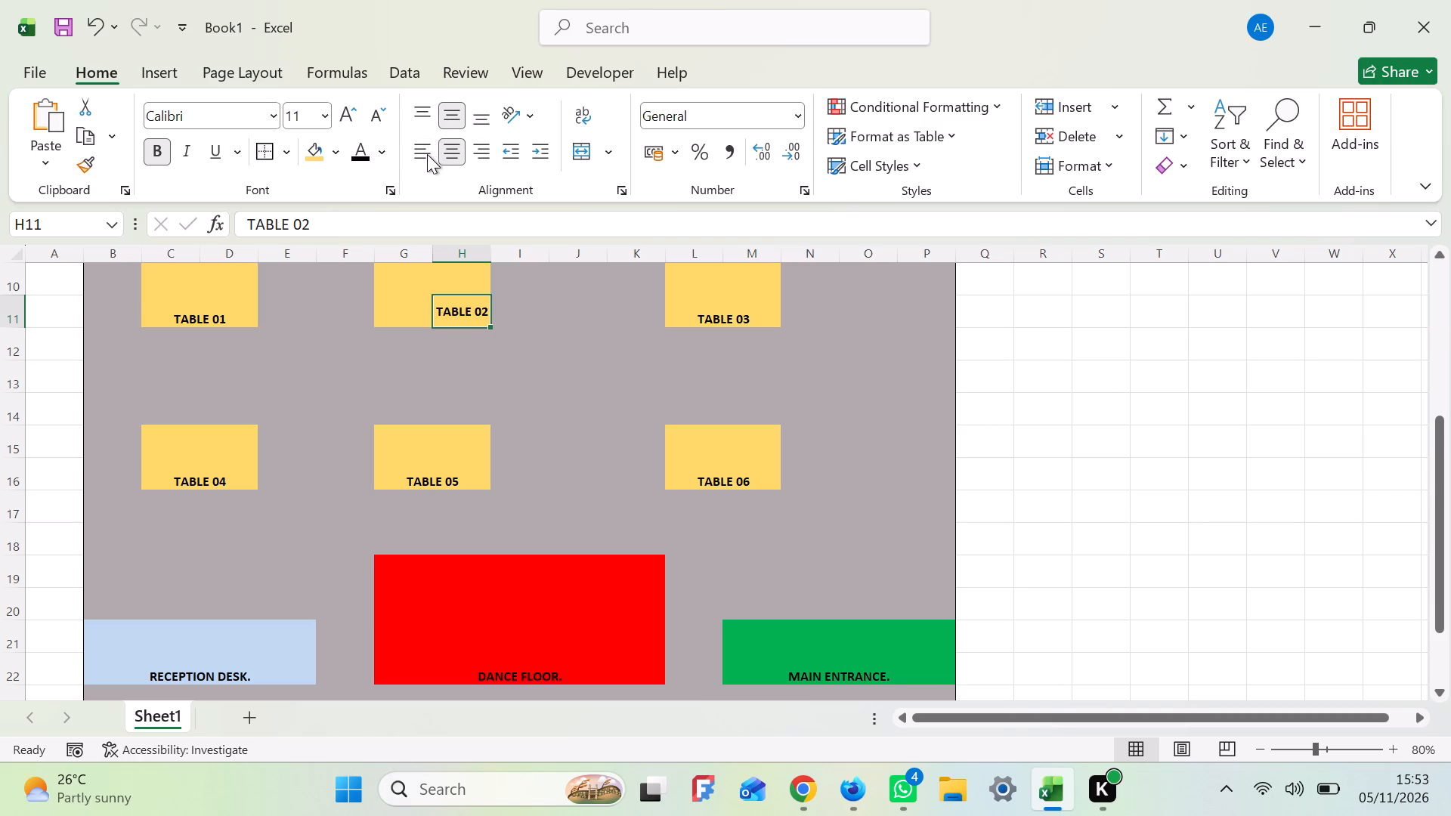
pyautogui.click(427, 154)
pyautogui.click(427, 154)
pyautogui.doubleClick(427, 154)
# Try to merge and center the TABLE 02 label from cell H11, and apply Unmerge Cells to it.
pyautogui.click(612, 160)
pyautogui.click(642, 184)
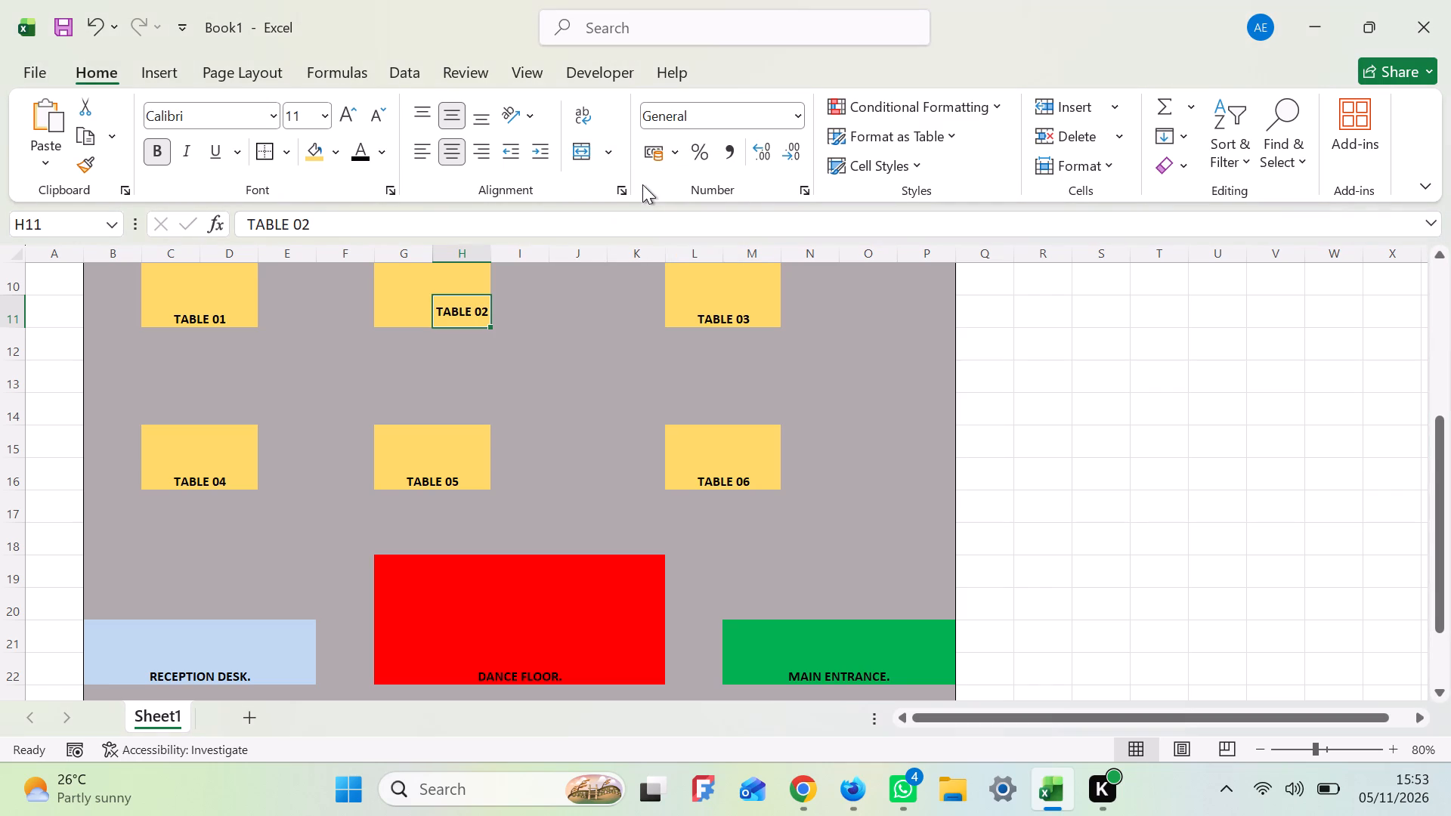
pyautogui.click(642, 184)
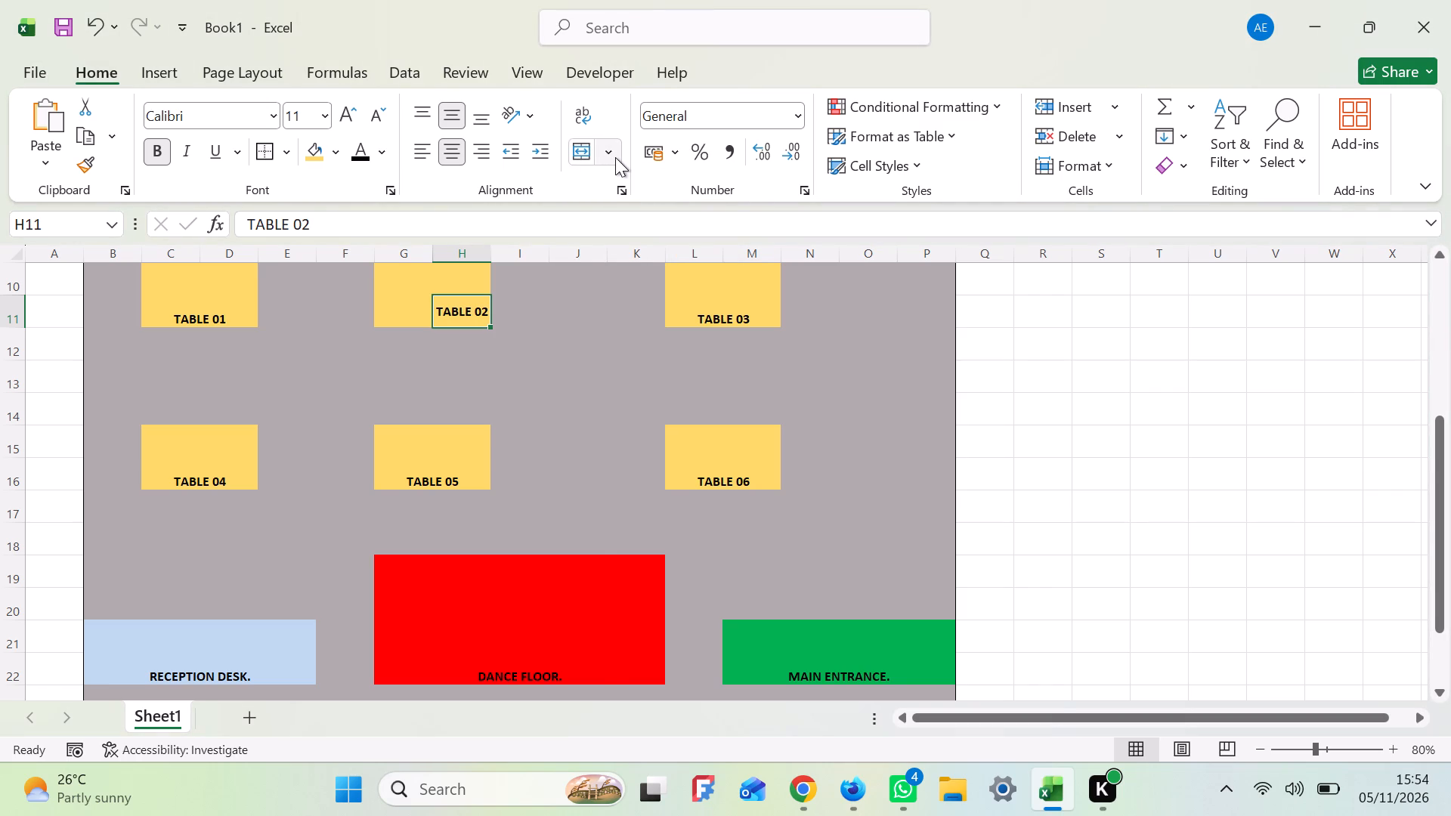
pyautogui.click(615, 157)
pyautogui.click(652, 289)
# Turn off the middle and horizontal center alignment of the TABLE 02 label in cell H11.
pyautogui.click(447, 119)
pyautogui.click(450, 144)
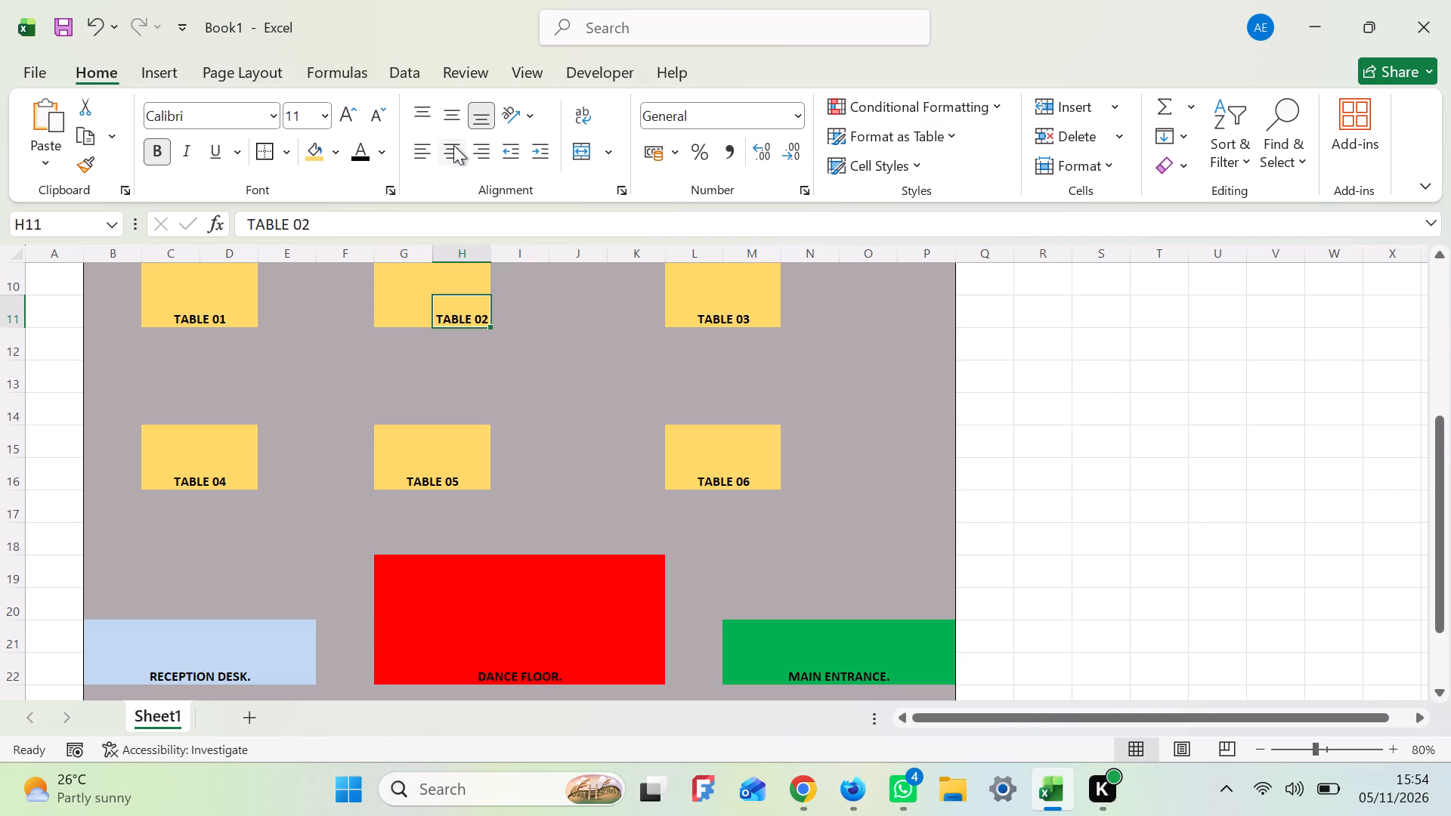
# Apply Merge & Center to the TABLE 02 label in cell H11.
pyautogui.click(606, 155)
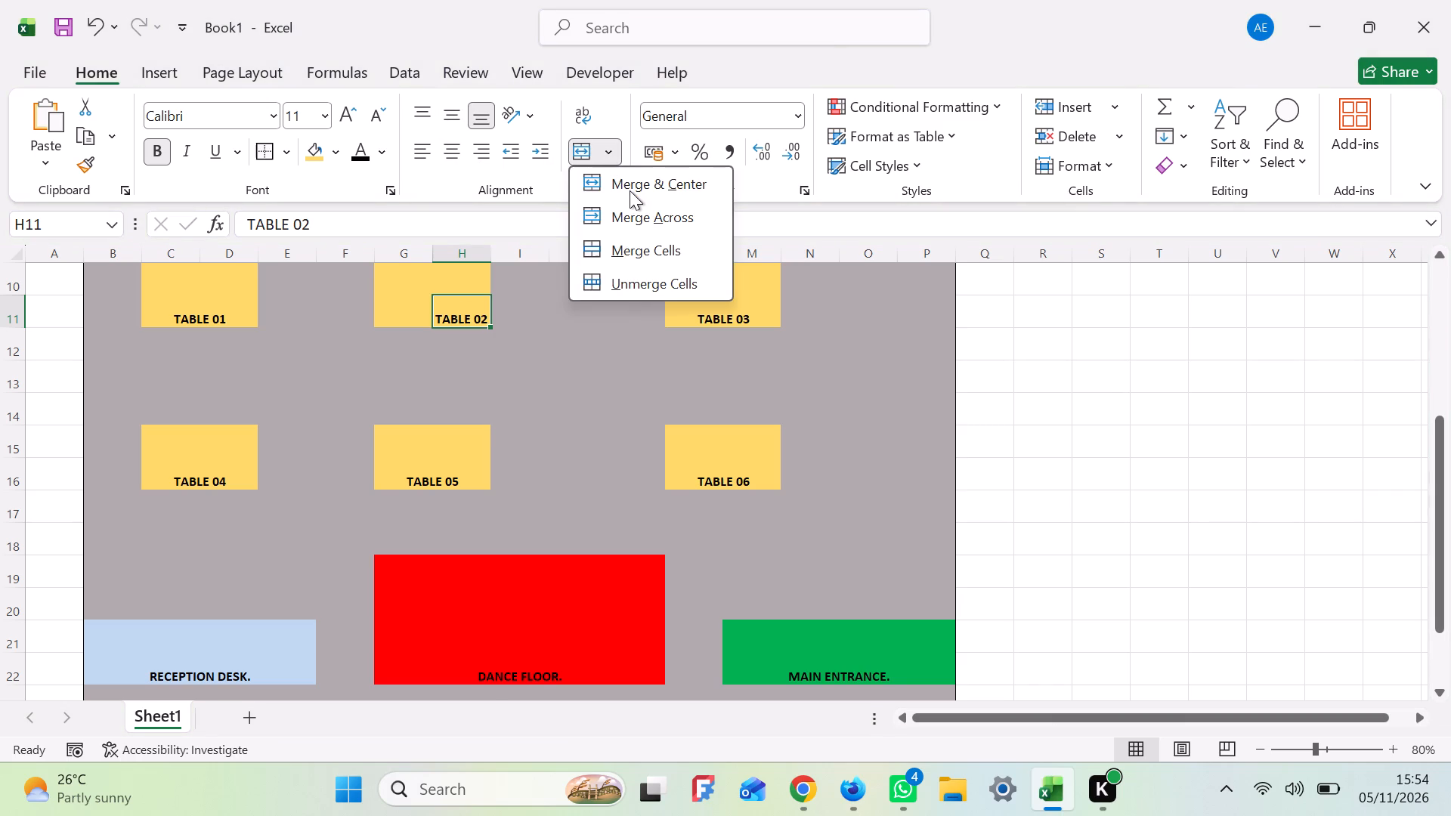
pyautogui.click(630, 189)
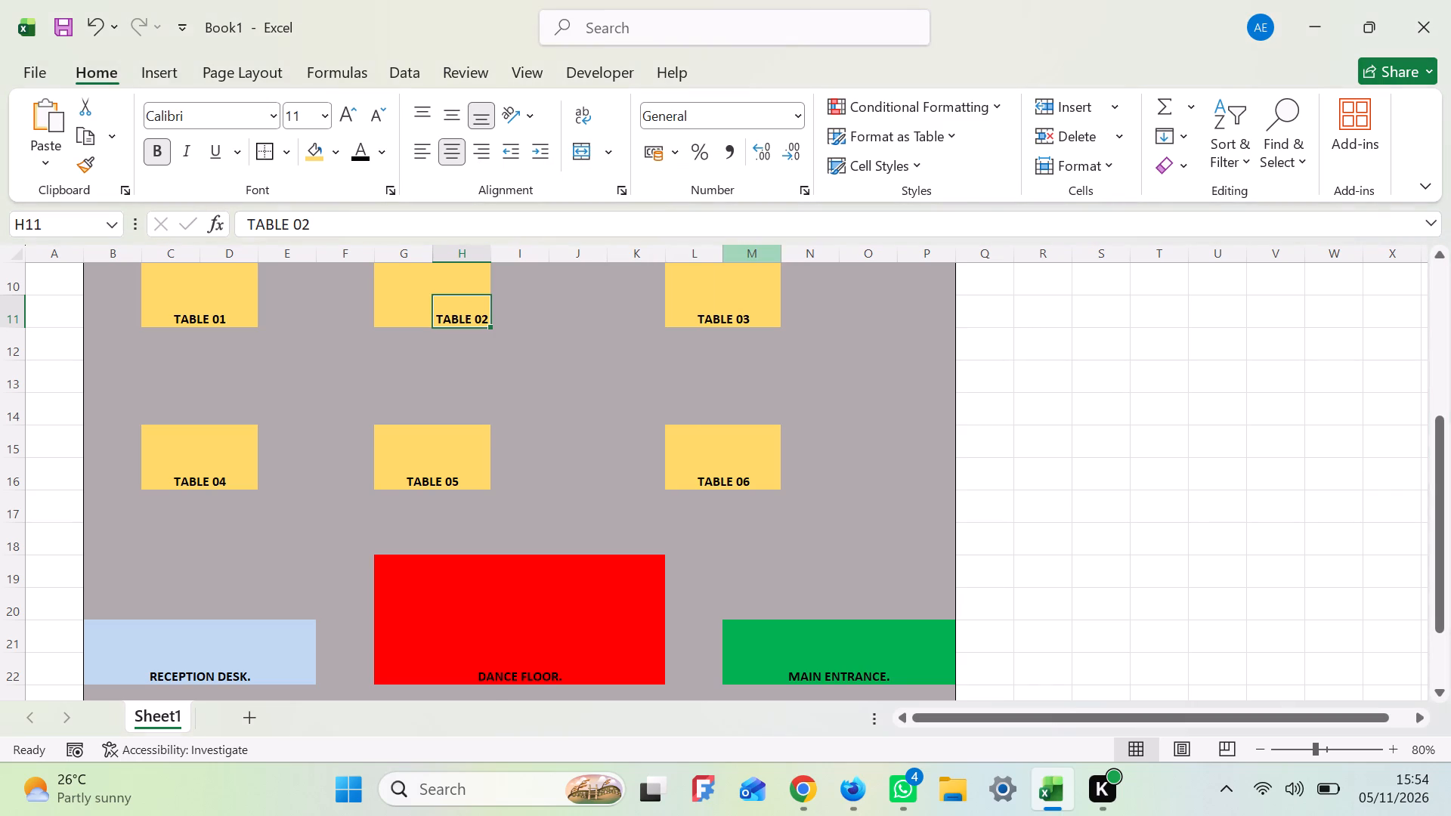